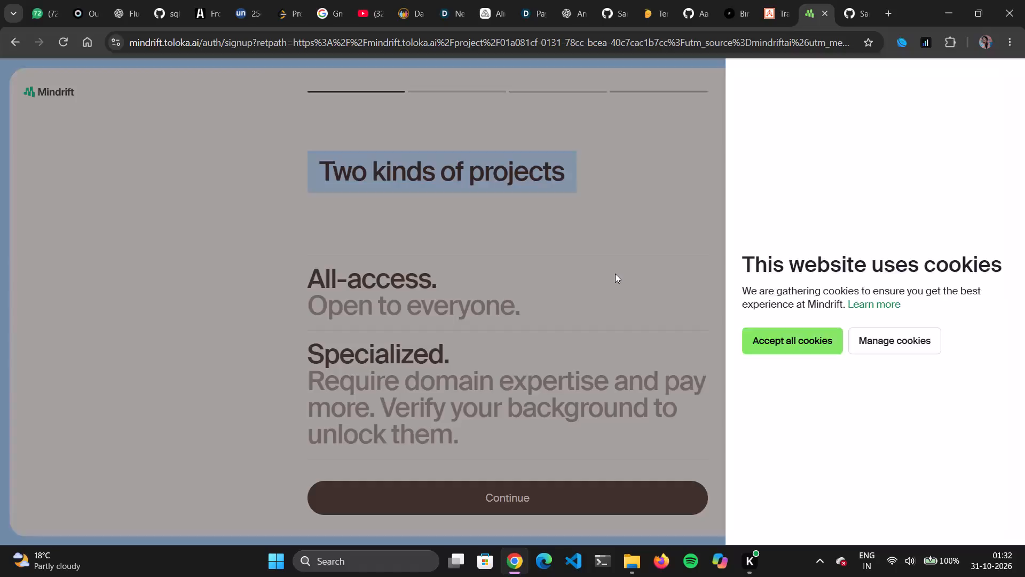
Advance through the project types and earnings introduction pages to the personal info form.
scroll(783, 439, down, 6)
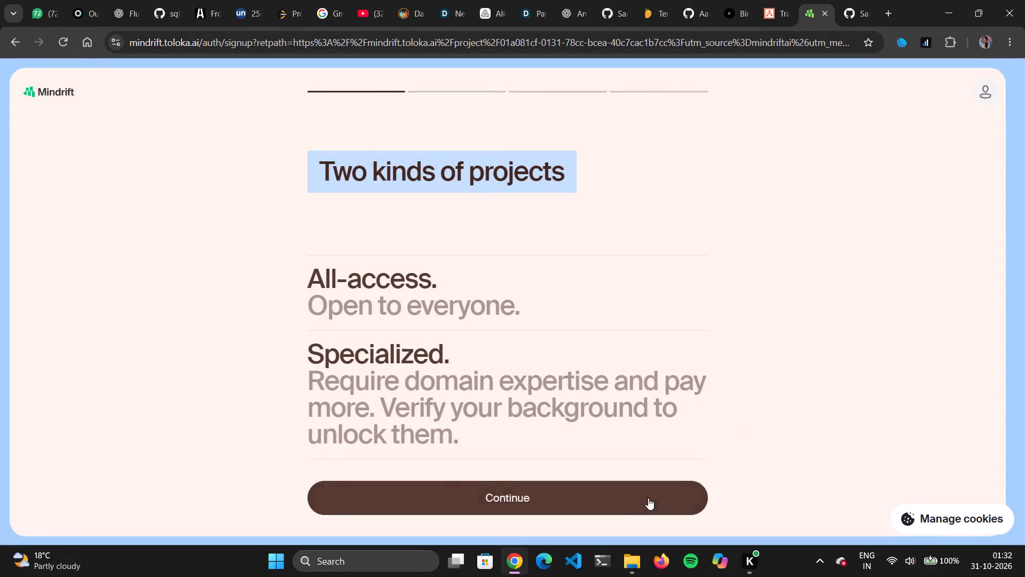
click(614, 501)
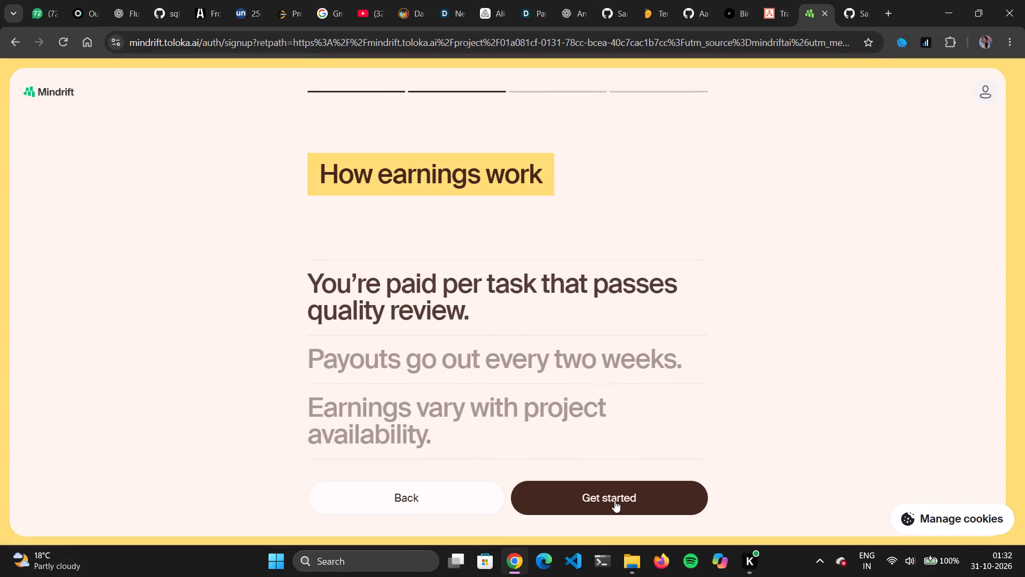
click(614, 501)
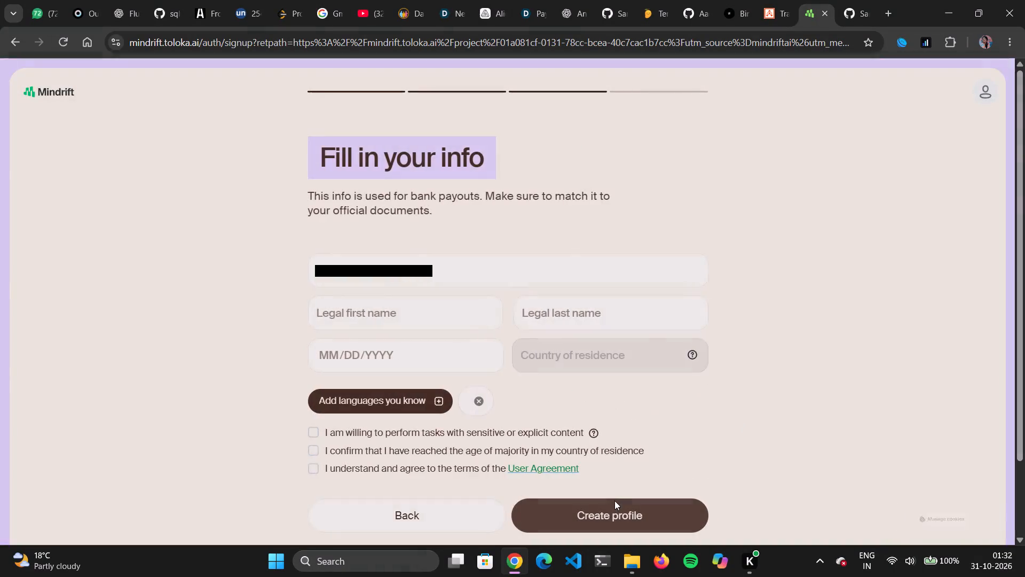
click(640, 413)
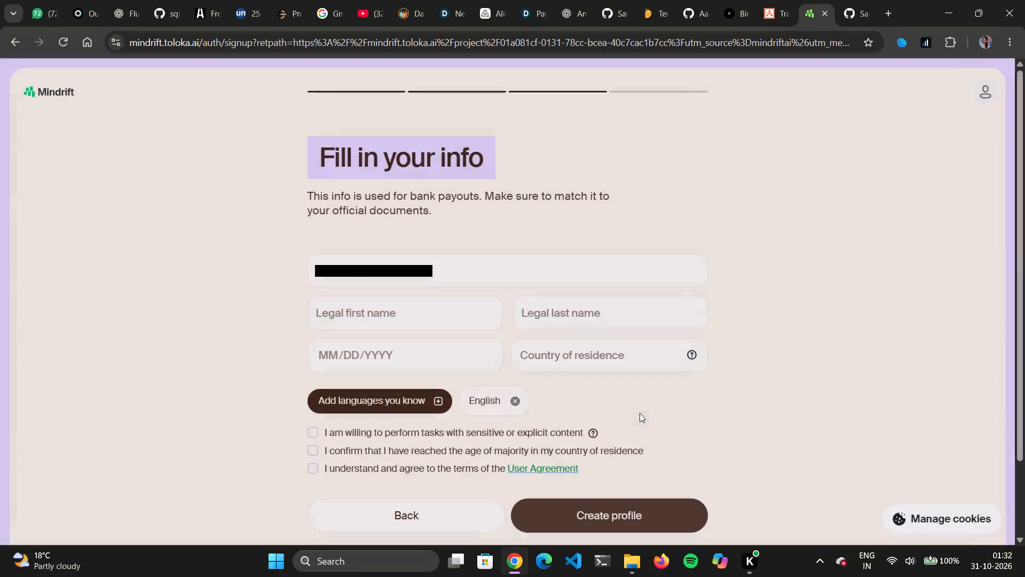
Fill in the legal first name and legal last name with the saved suggestions.
click(408, 307)
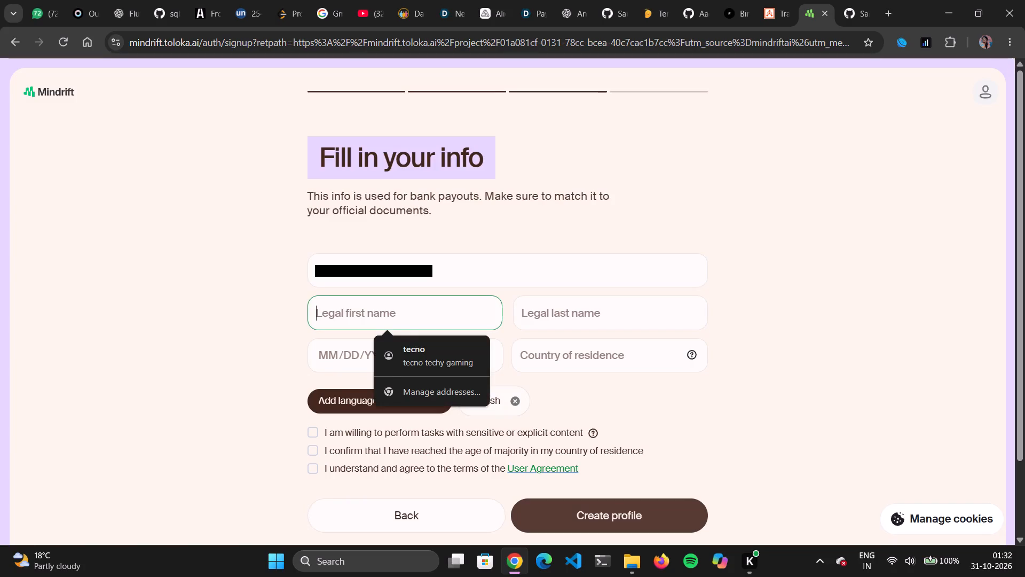
key(shift+s)
key(Down)
key(Return)
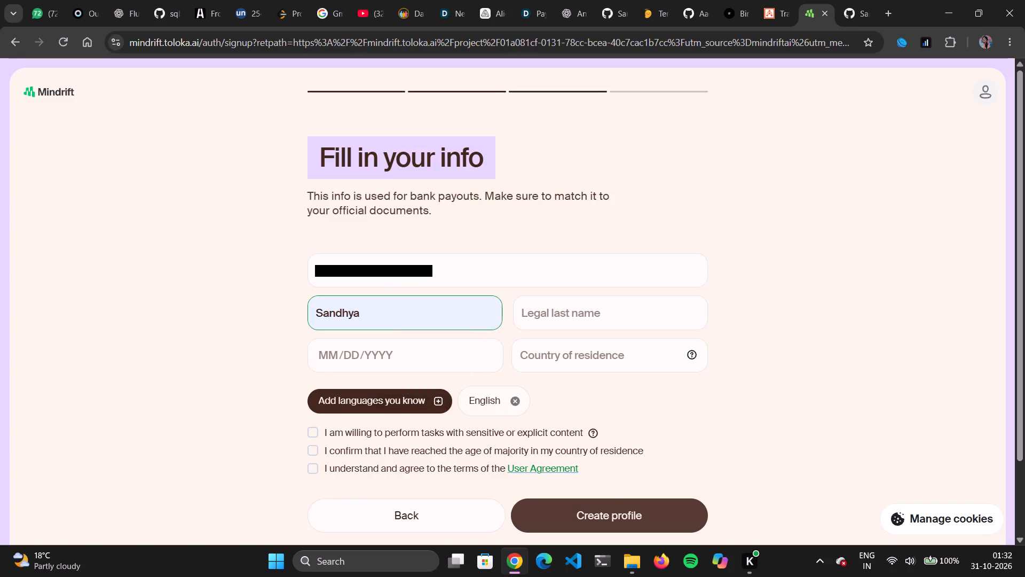
click(570, 309)
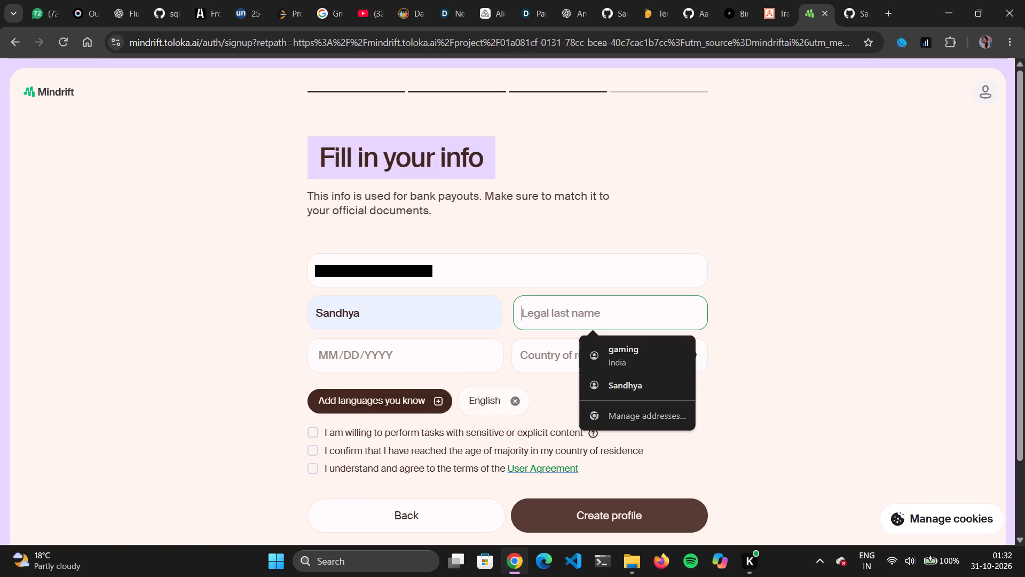
key(shift+k)
key(Down)
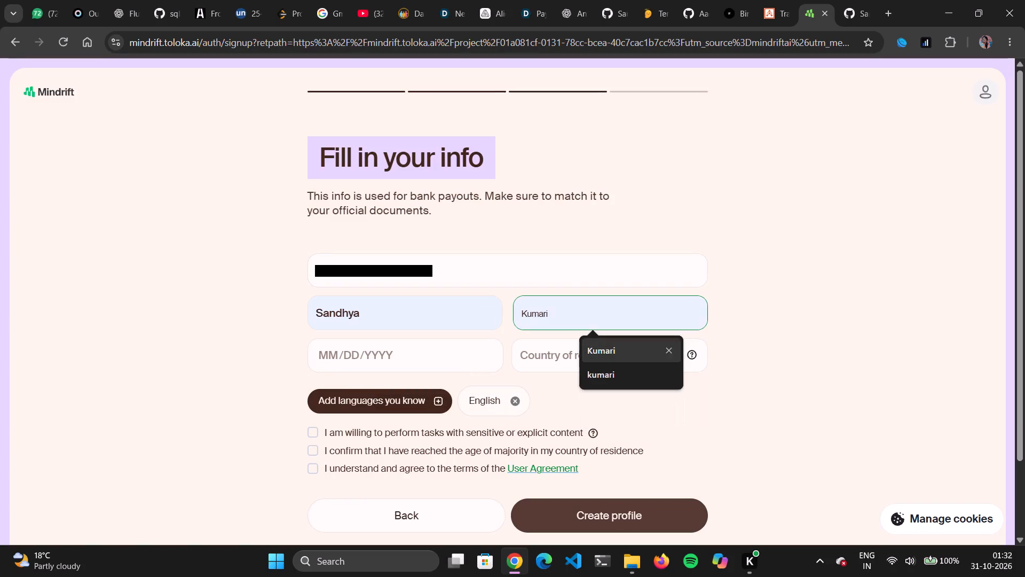
key(Return)
Set the date of birth using the calendar's year, month and day selection.
click(416, 353)
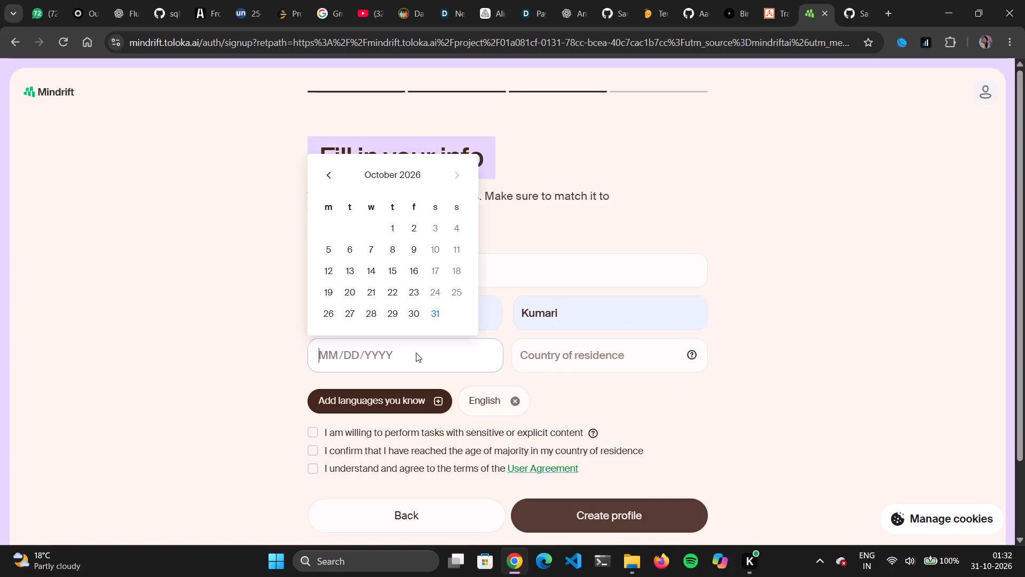
click(429, 170)
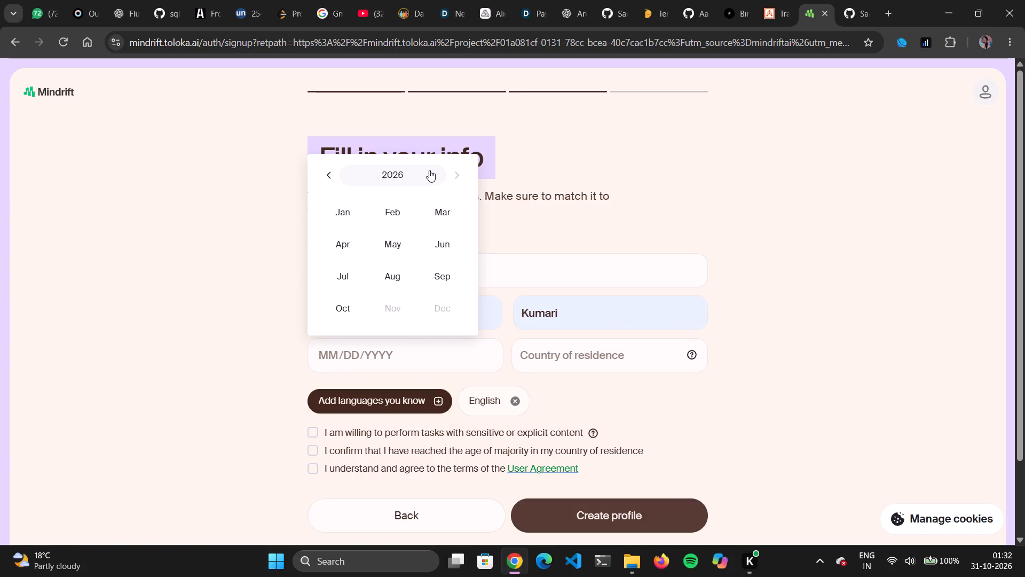
click(429, 170)
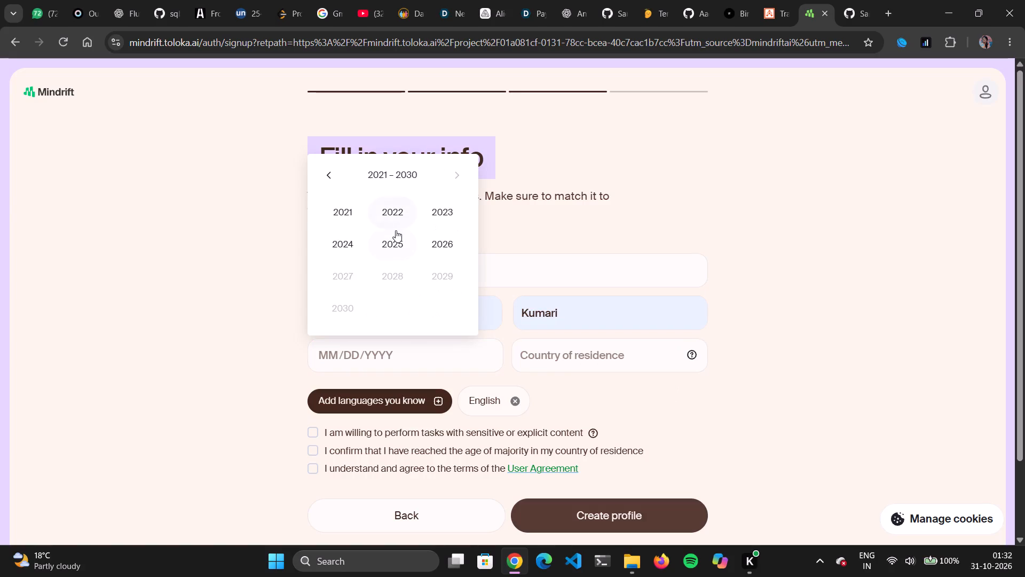
scroll(396, 230, up, 2)
click(338, 173)
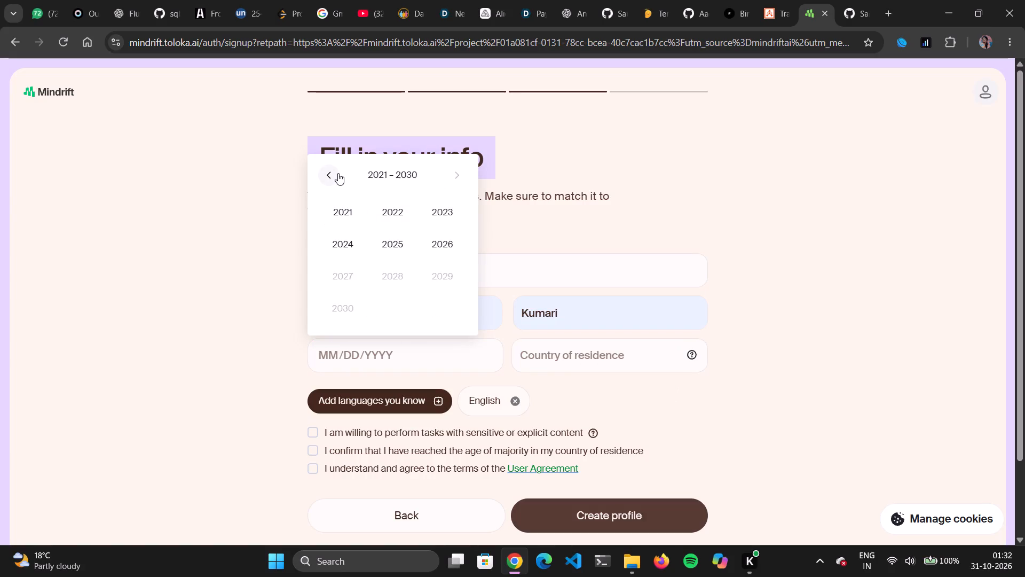
click(338, 173)
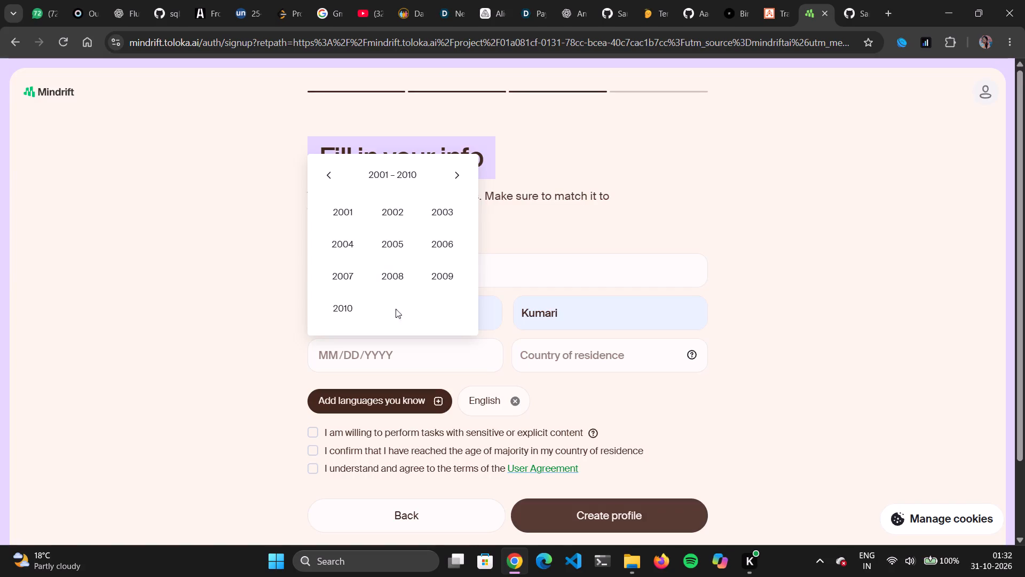
click(401, 239)
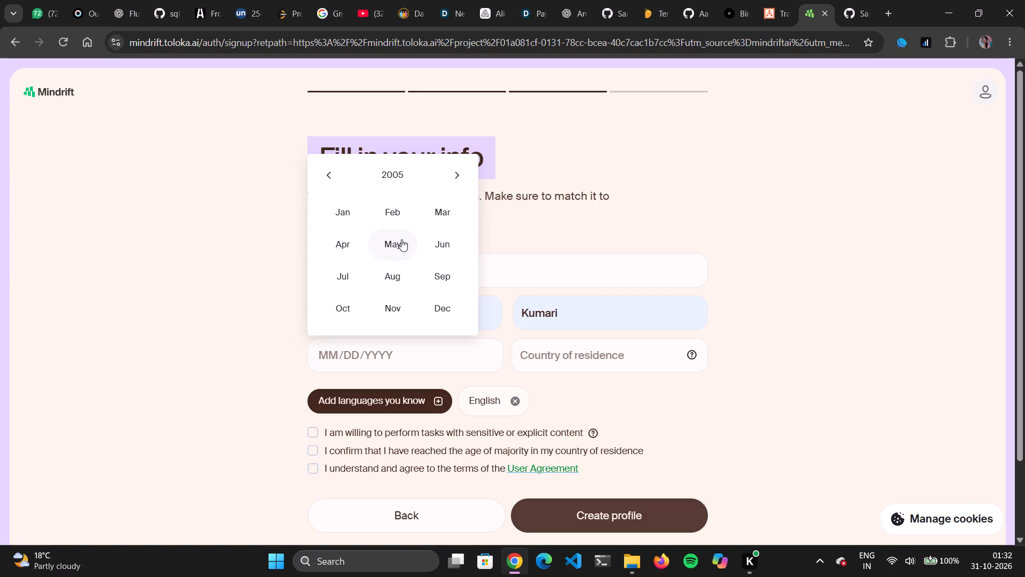
click(338, 308)
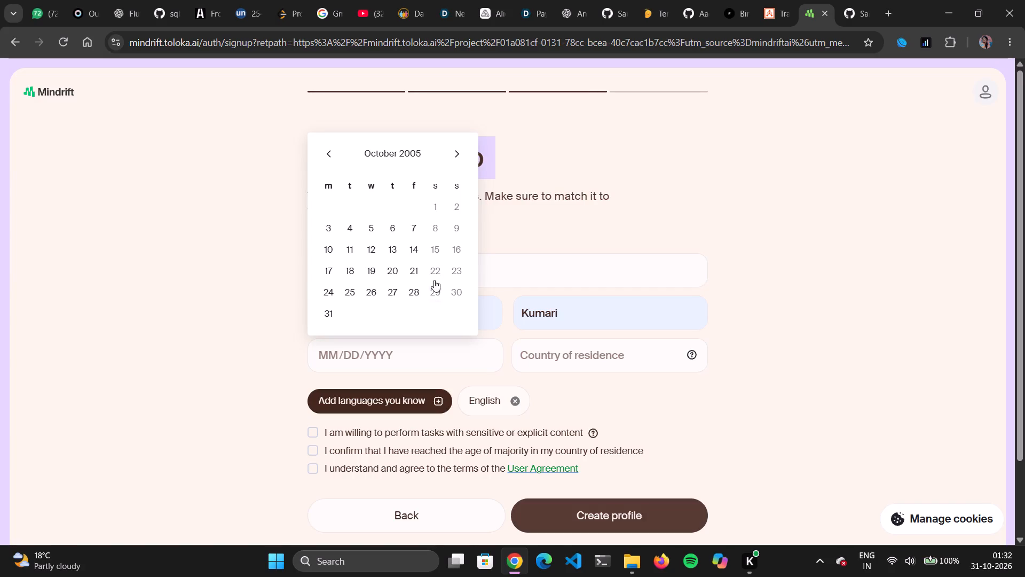
click(439, 245)
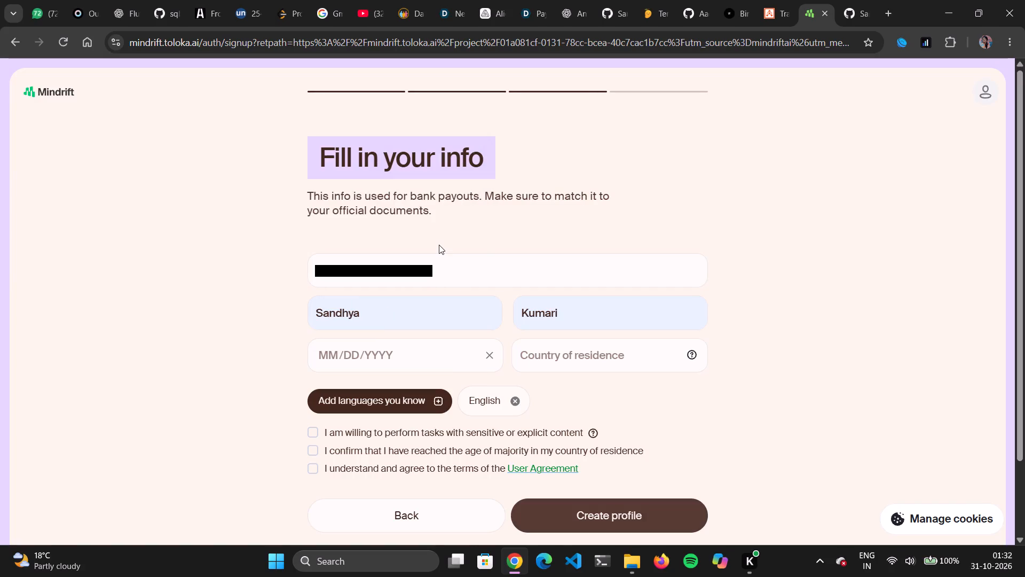
Set the country of residence to India.
click(544, 356)
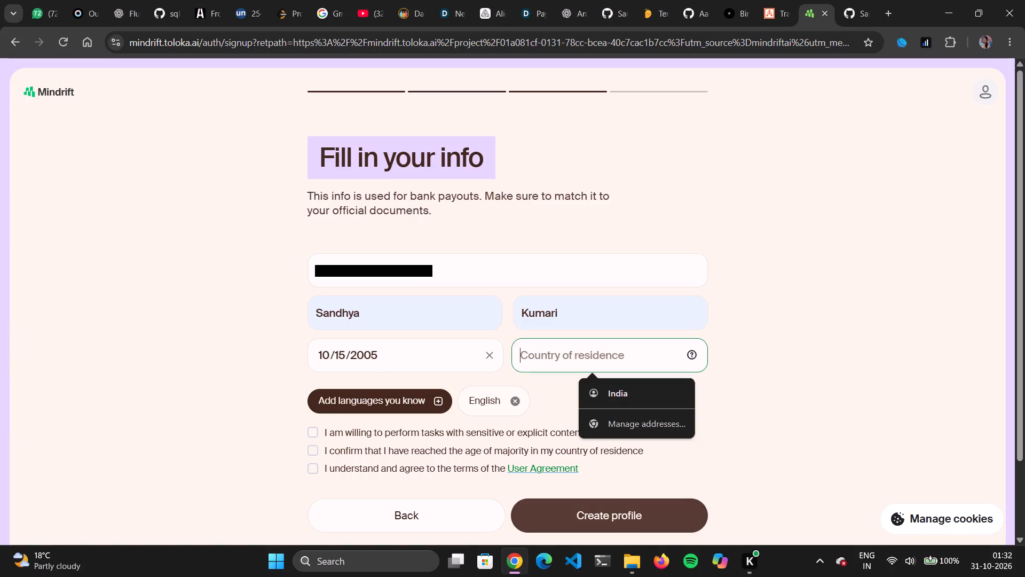
click(658, 395)
scroll(658, 395, down, 1)
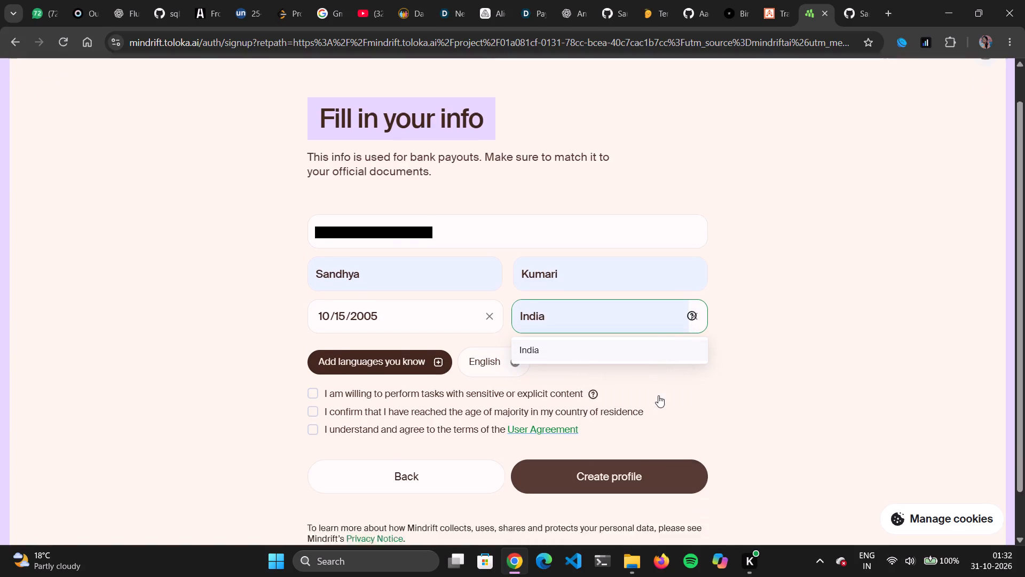
scroll(658, 395, down, 1)
click(592, 309)
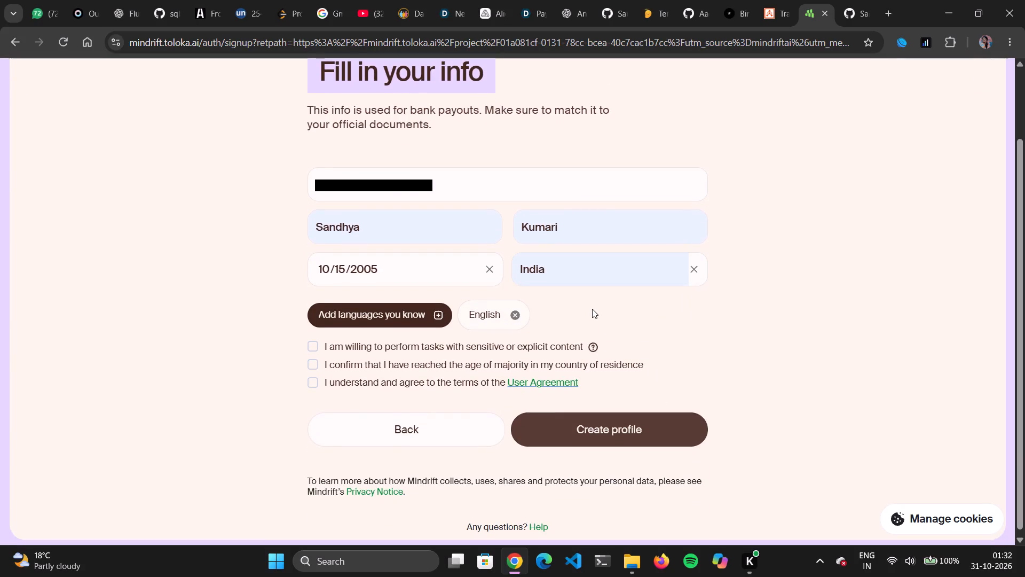
Add Hindi to the known languages.
click(440, 313)
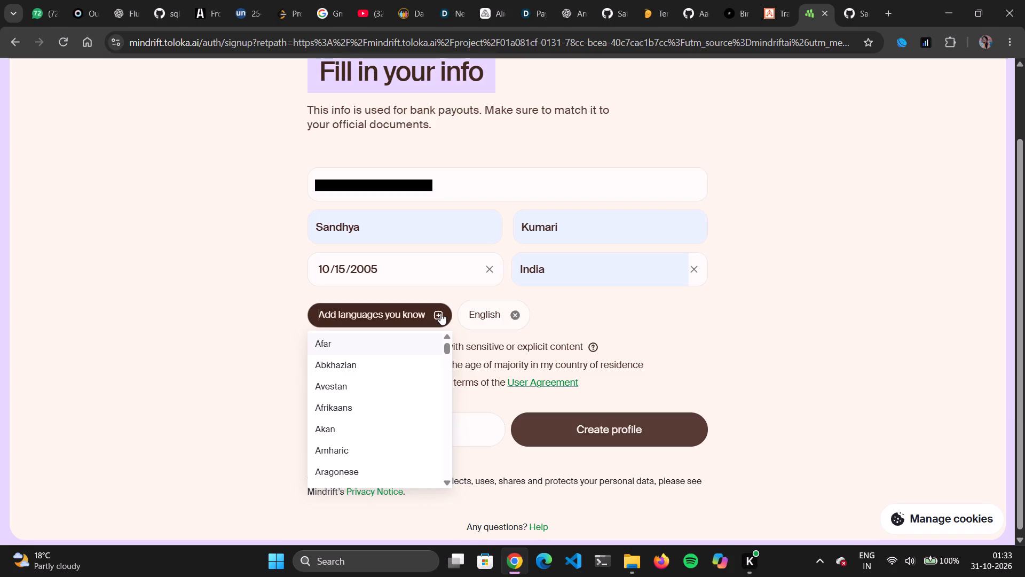
text(hin)
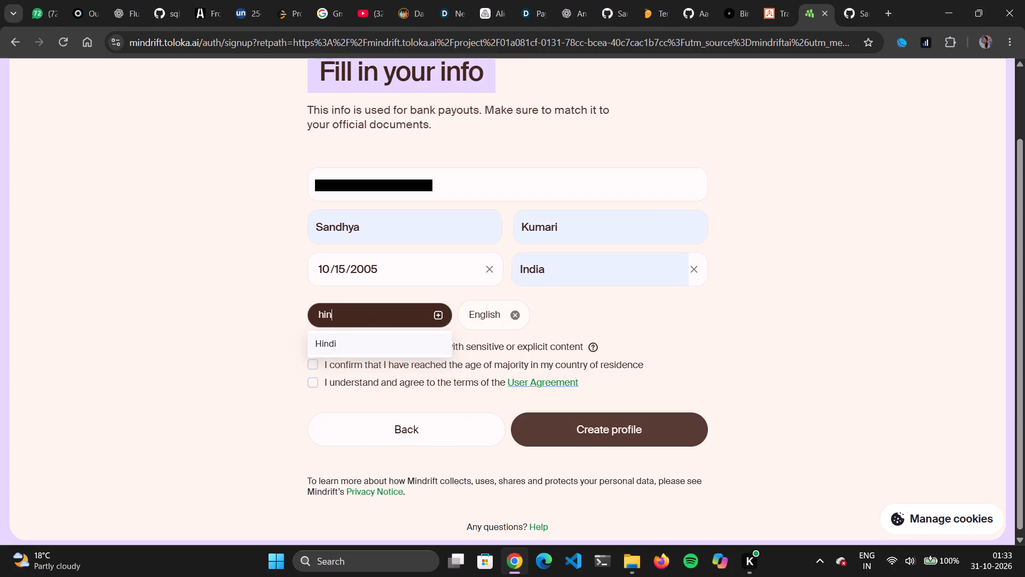
key(Return)
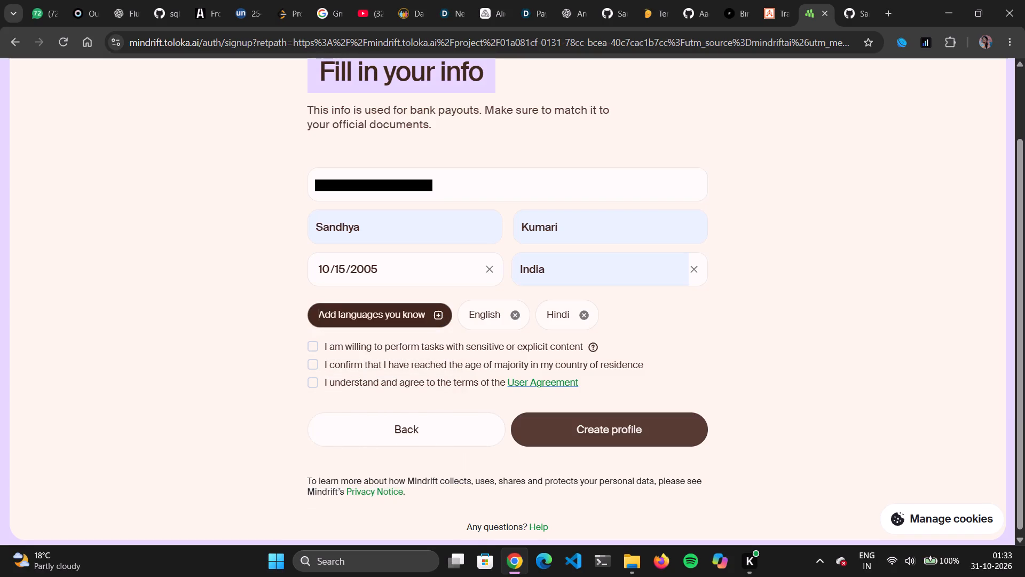
Accept the sensitive-content, age-of-majority and User Agreement statements, and create the profile.
click(316, 346)
click(314, 367)
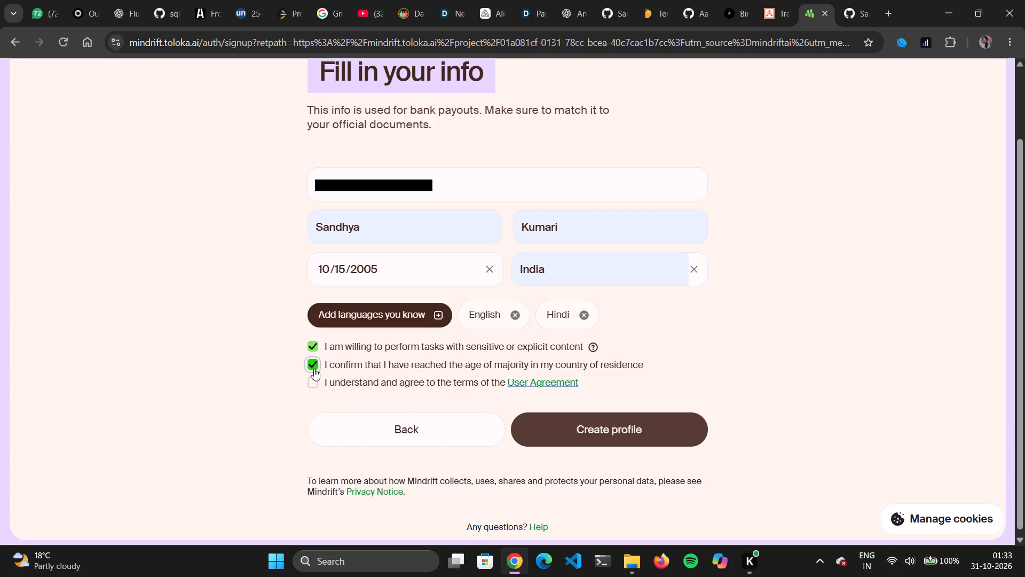
click(314, 383)
click(622, 430)
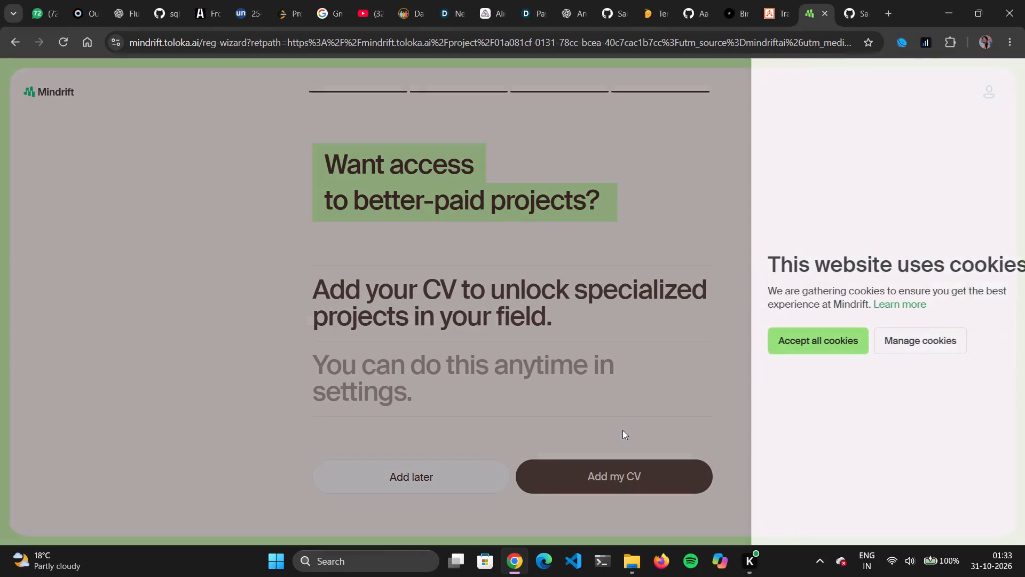
click(622, 430)
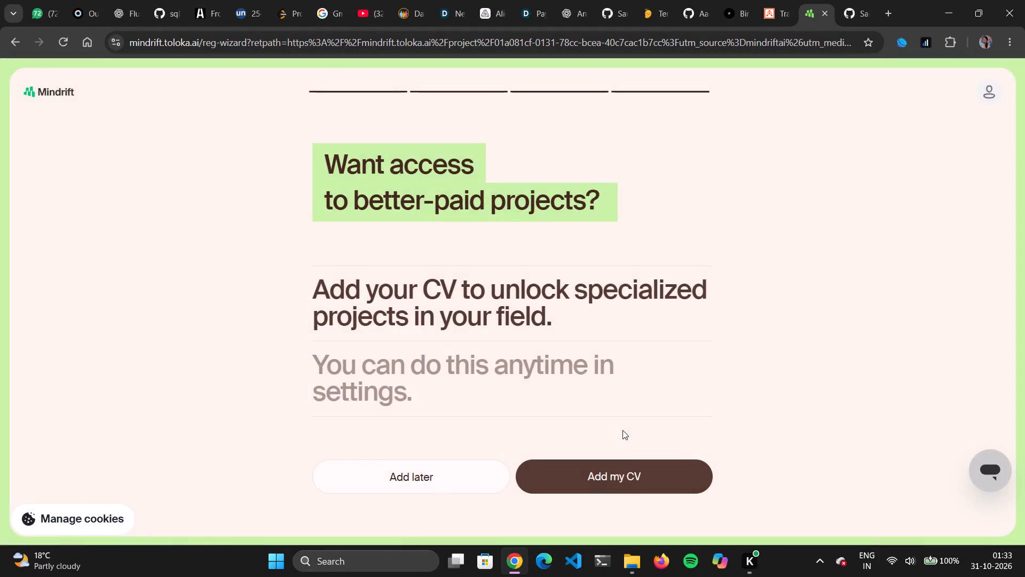
Add a CV by uploading the newest résumé PDF listed under last week in the Downloads folder.
click(626, 470)
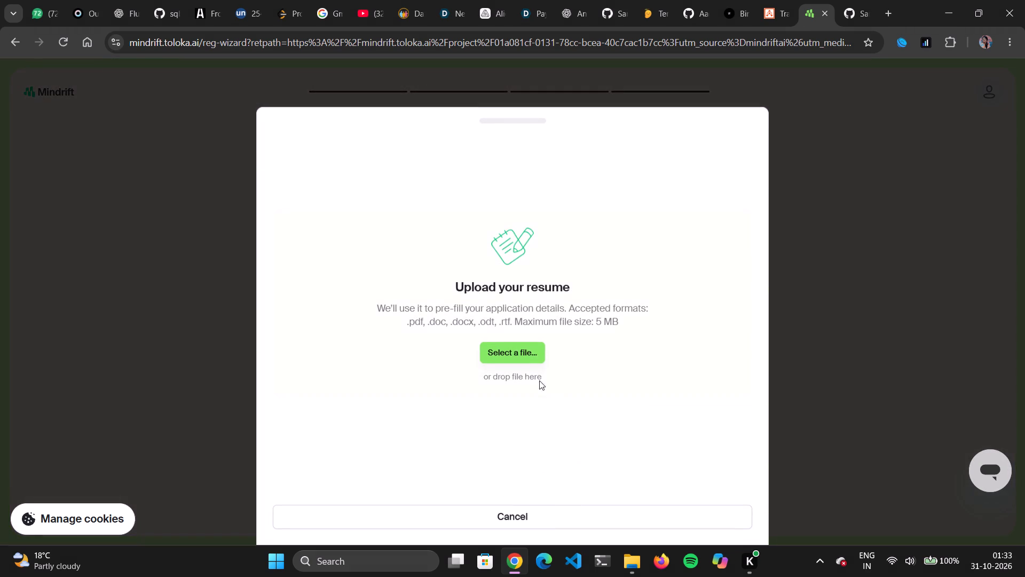
click(523, 350)
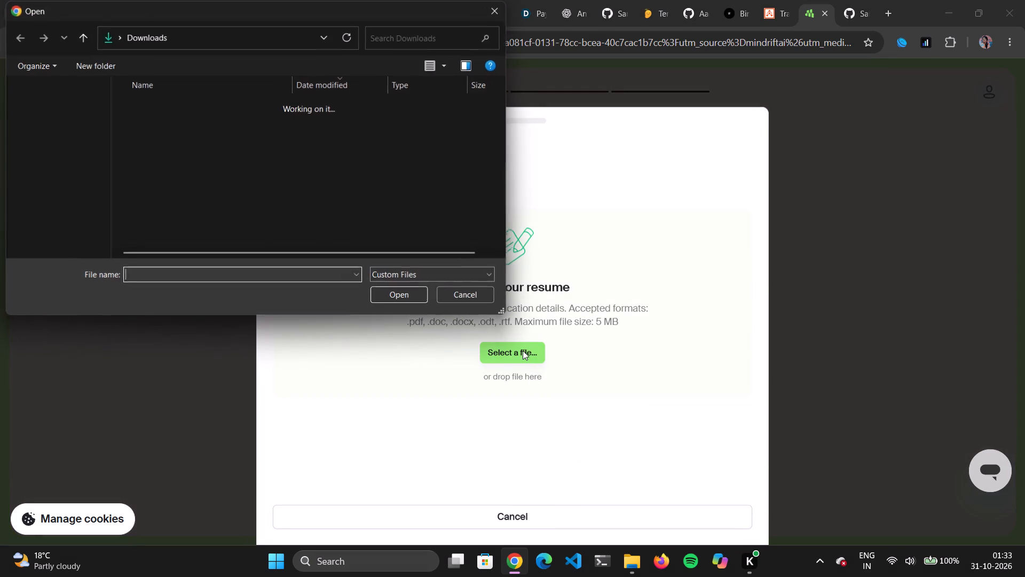
scroll(250, 205, down, 3)
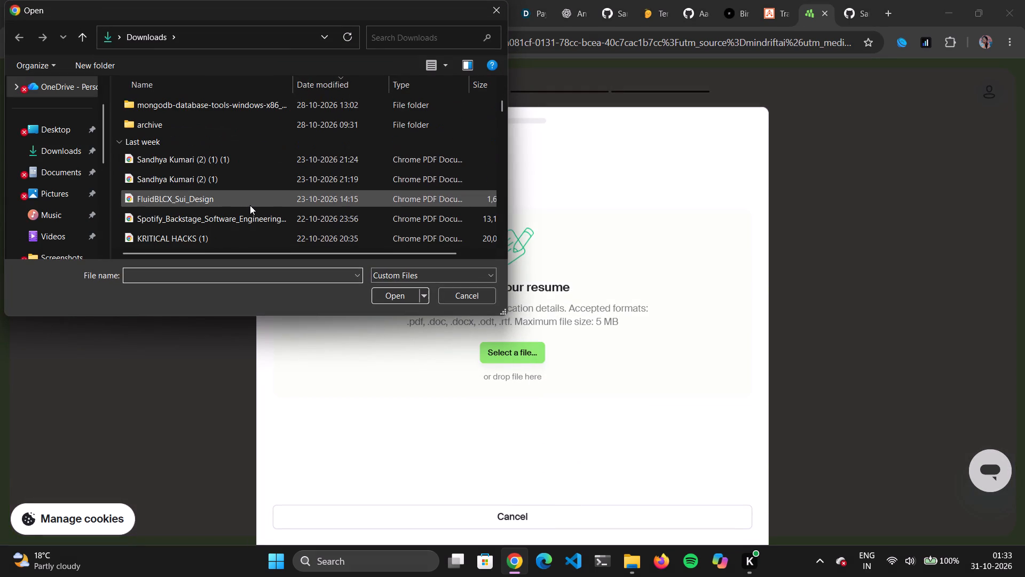
click(249, 164)
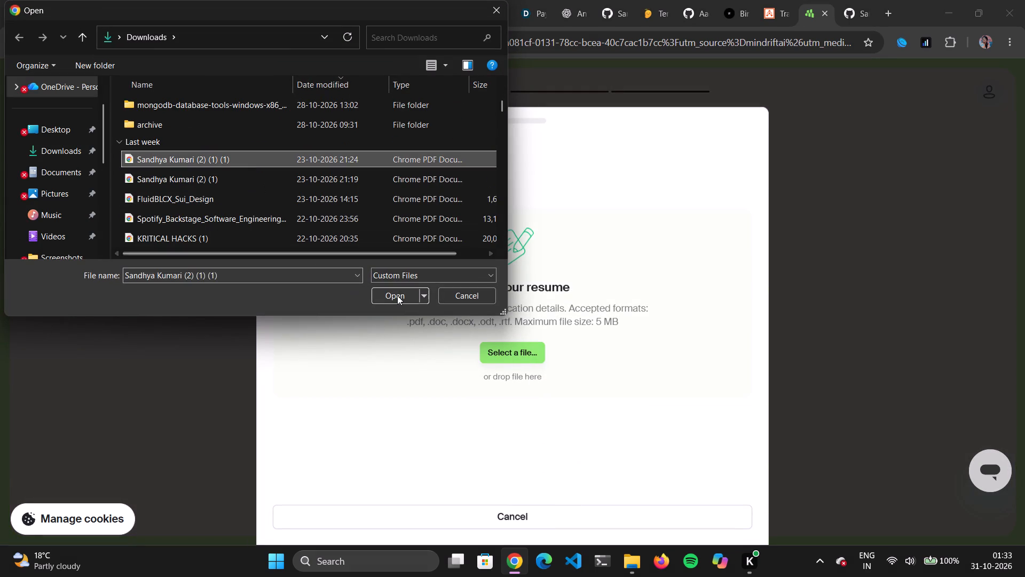
click(401, 299)
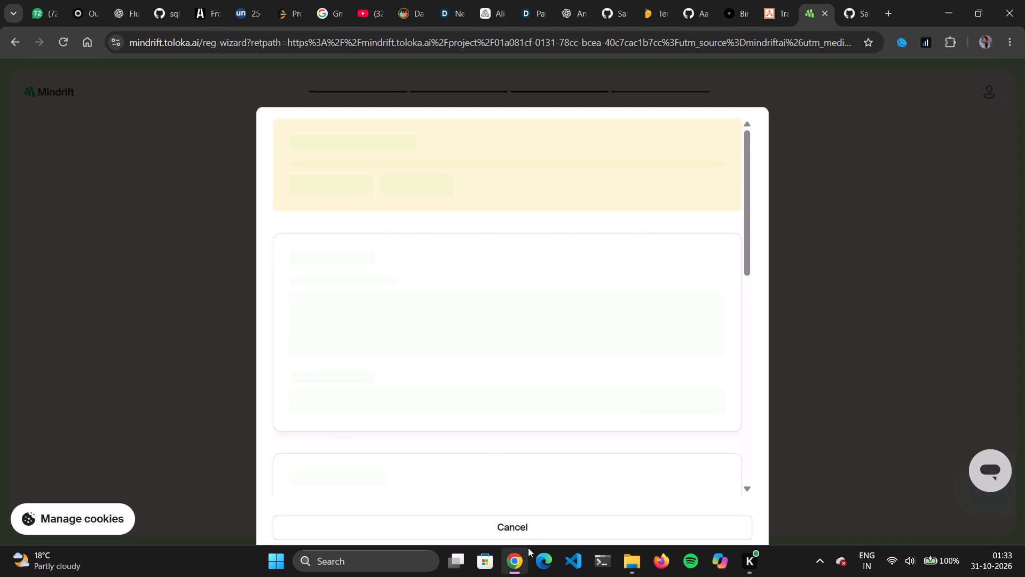
Close the Complete CV form and leave the registration wizard.
scroll(531, 414, down, 3)
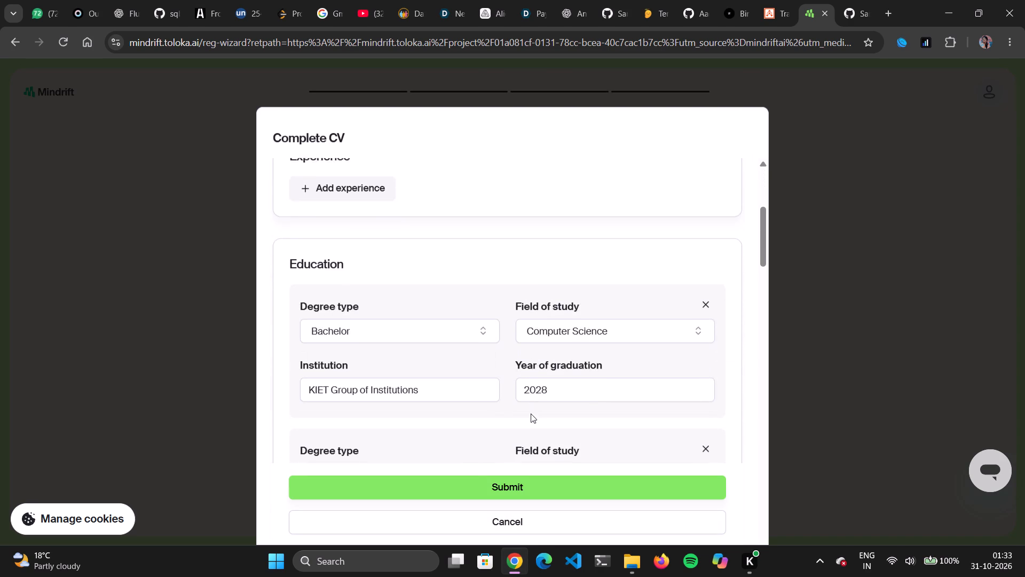
click(521, 512)
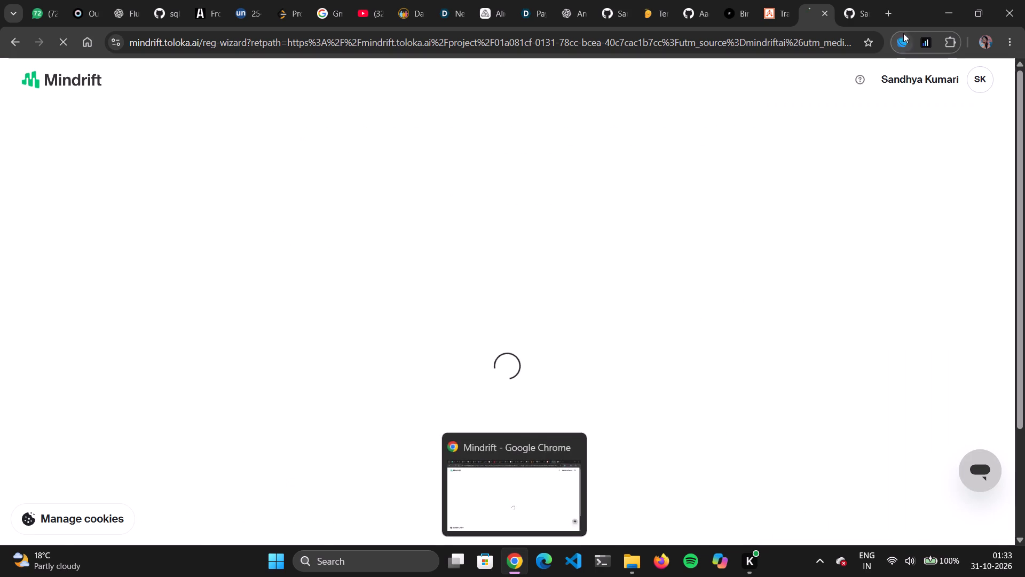
Search for Google Docs in a new browser tab and open a blank document.
click(890, 10)
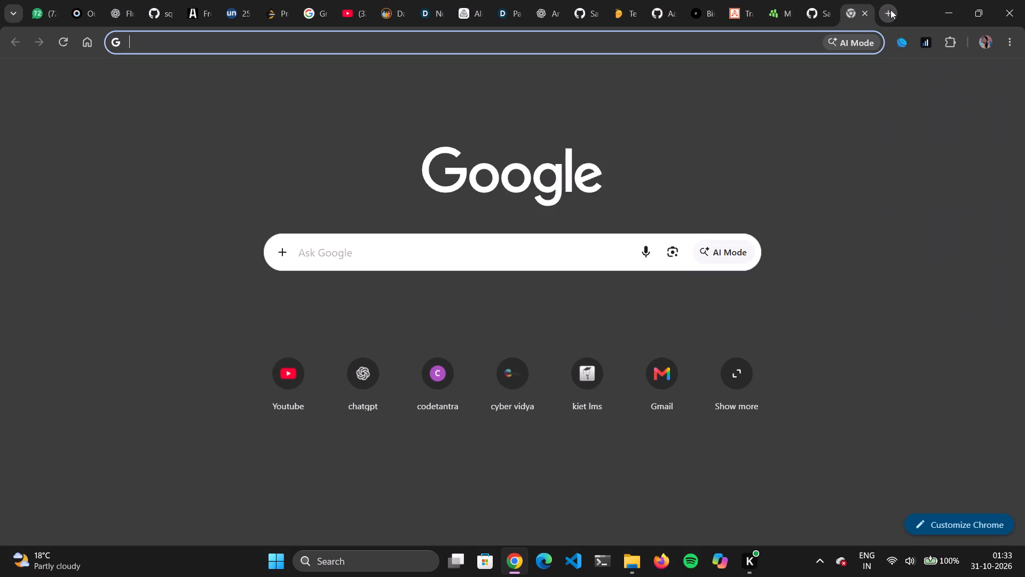
text(goo)
key(Return)
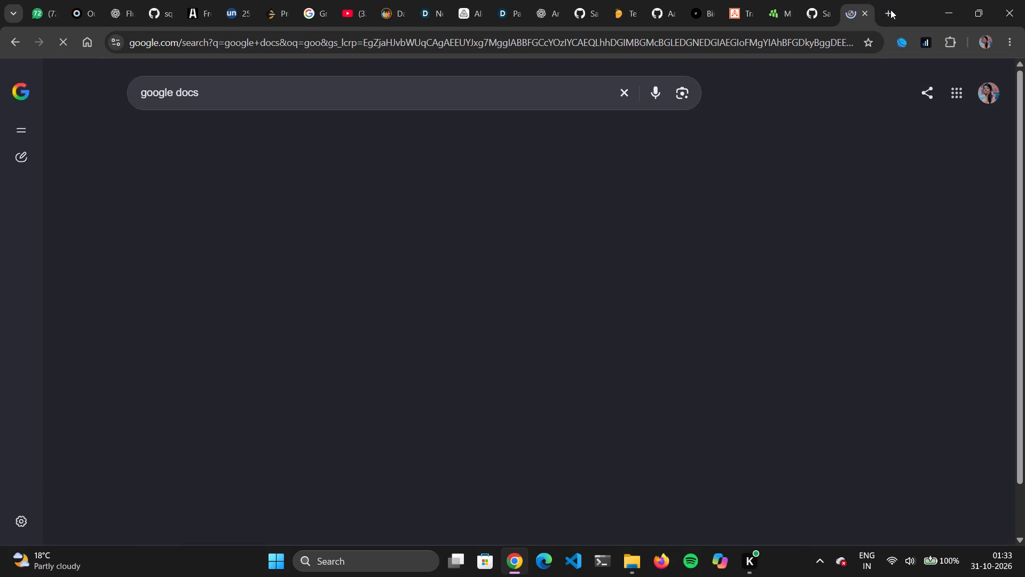
click(218, 197)
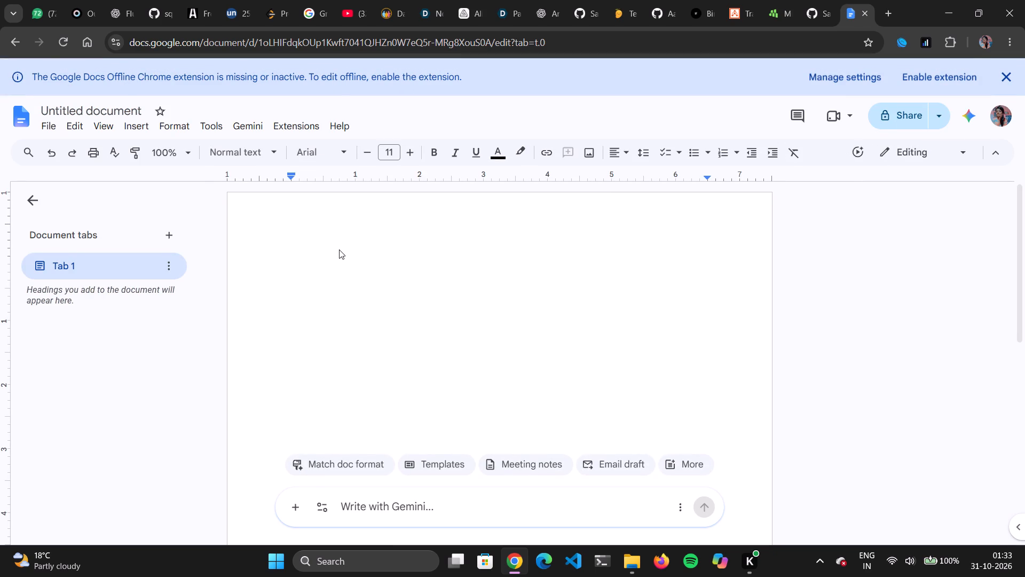
click(339, 249)
Open the résumé document listed under earlier this week among the recent Drive files.
click(47, 123)
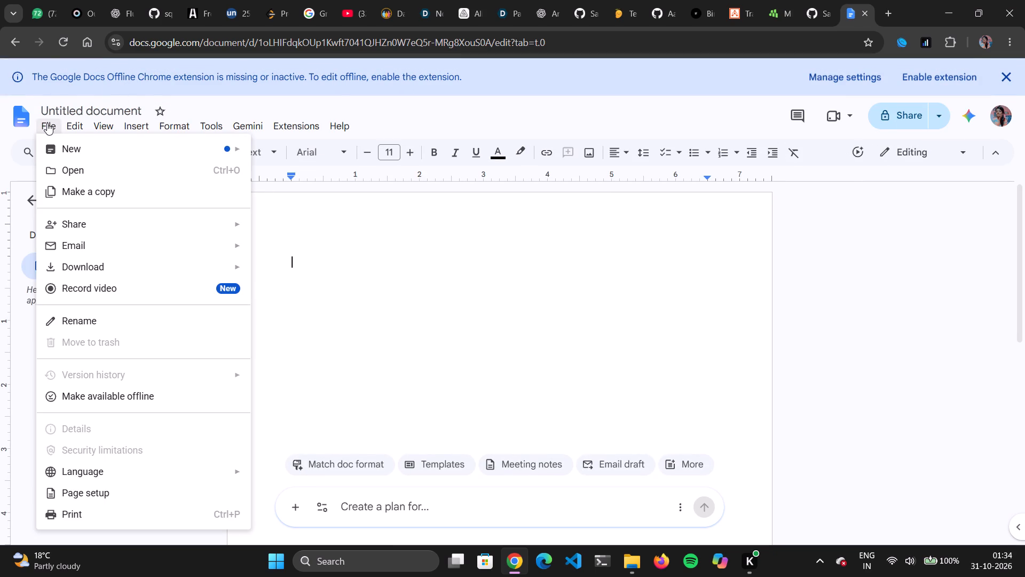
click(80, 169)
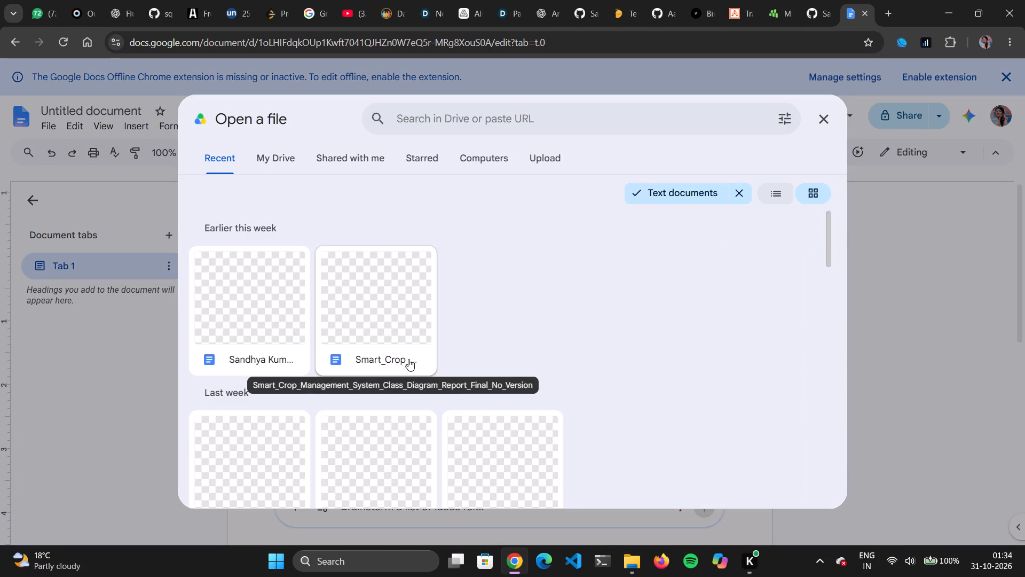
click(272, 296)
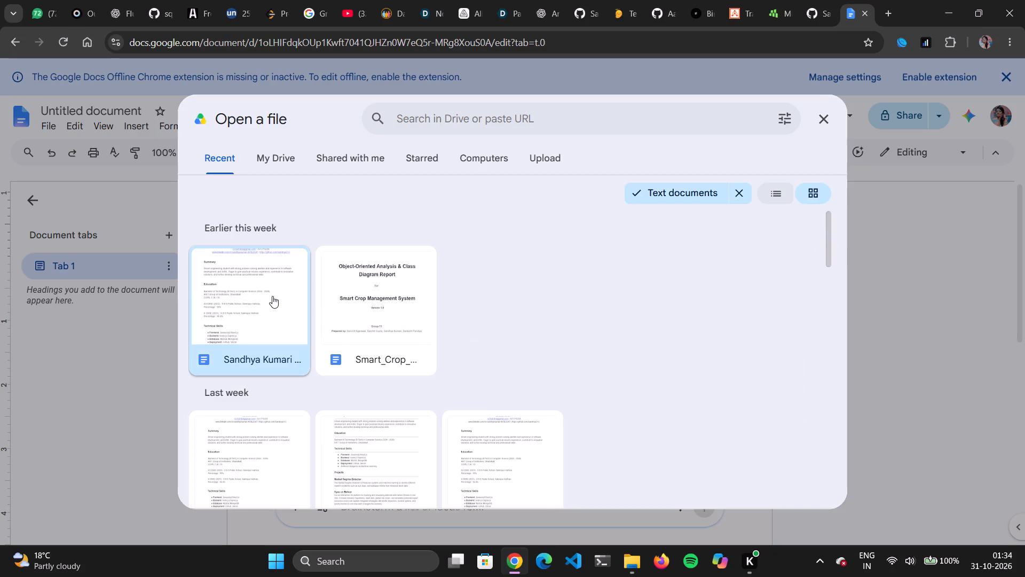
click(809, 484)
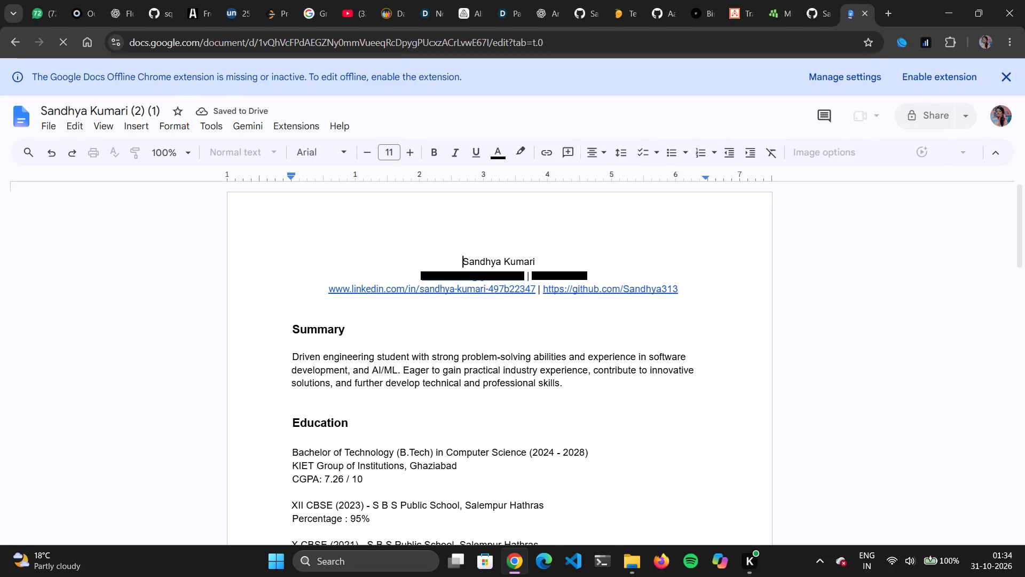
Delete the percentage line and its leftover empty line under the XII CBSE (2023) entry in Education.
scroll(627, 407, down, 2)
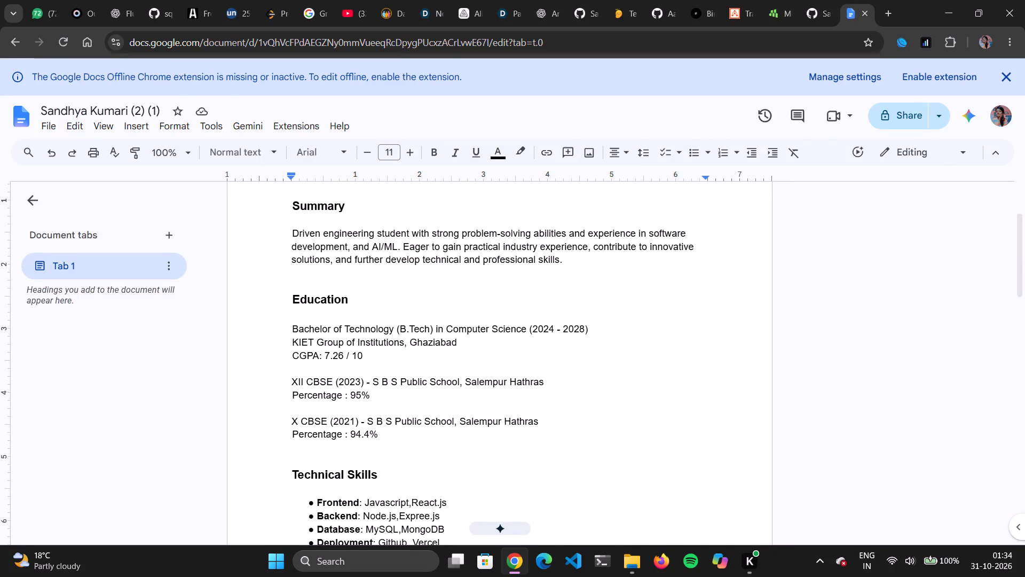
click(627, 407)
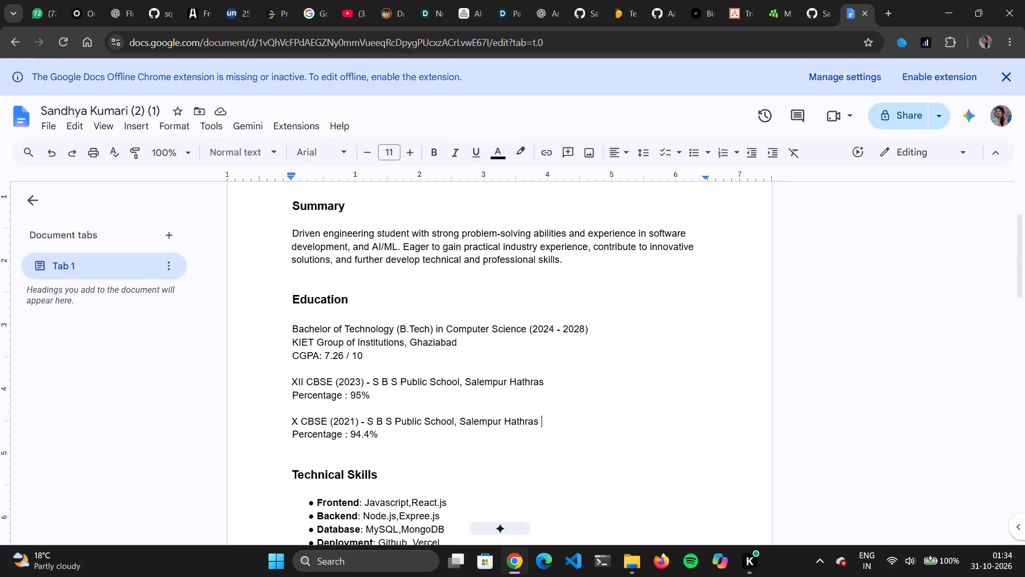
drag(383, 394, 293, 391)
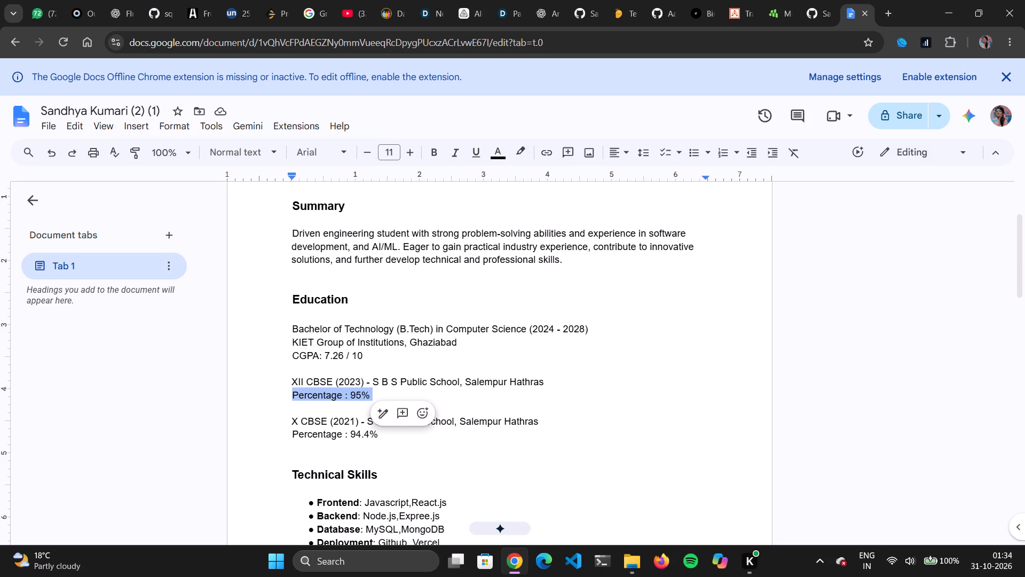
key(BackSpace)
key(BackSpace)
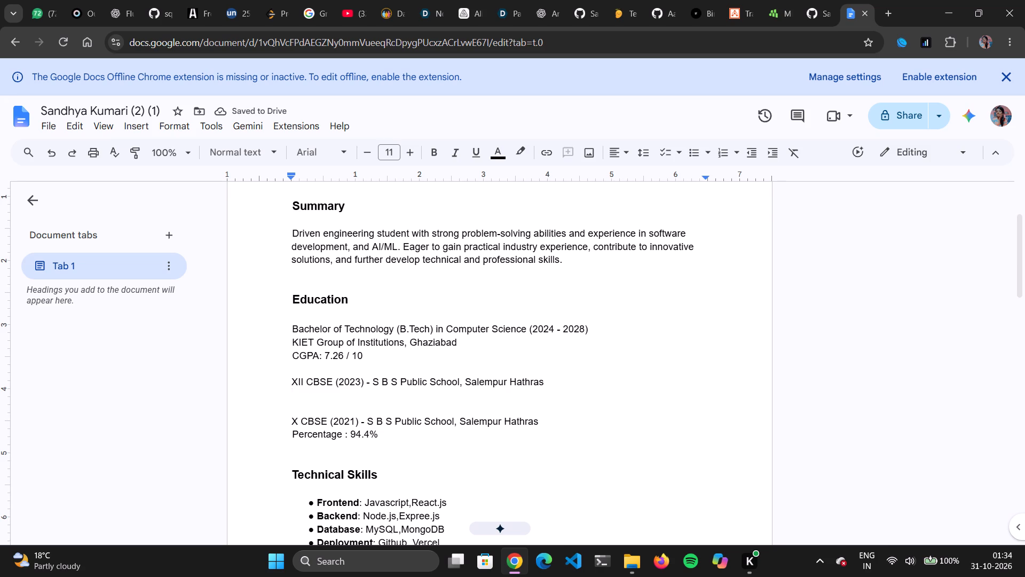
key(BackSpace)
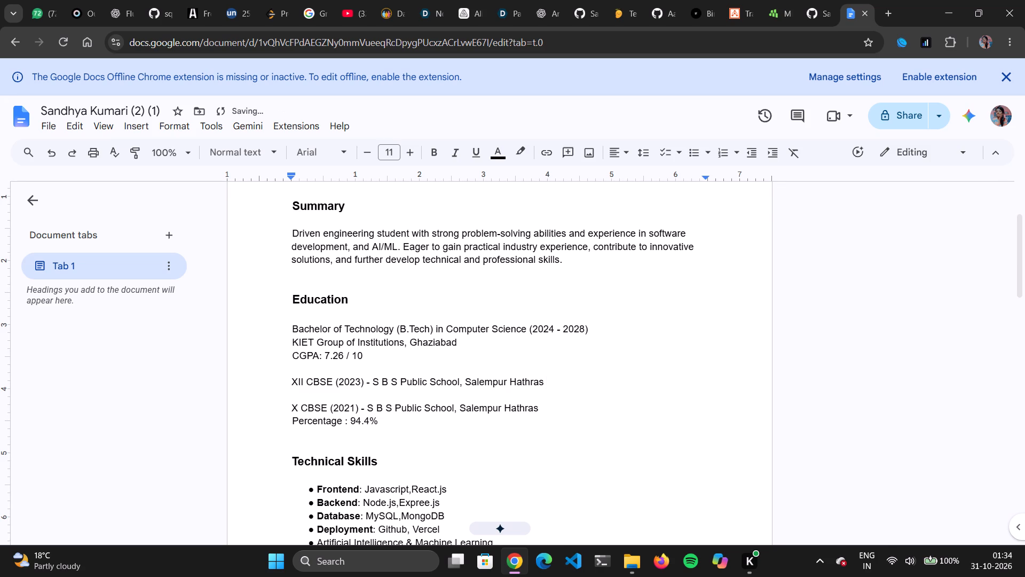
Delete the percentage line under the X CBSE (2021) entry in Education.
key(Down)
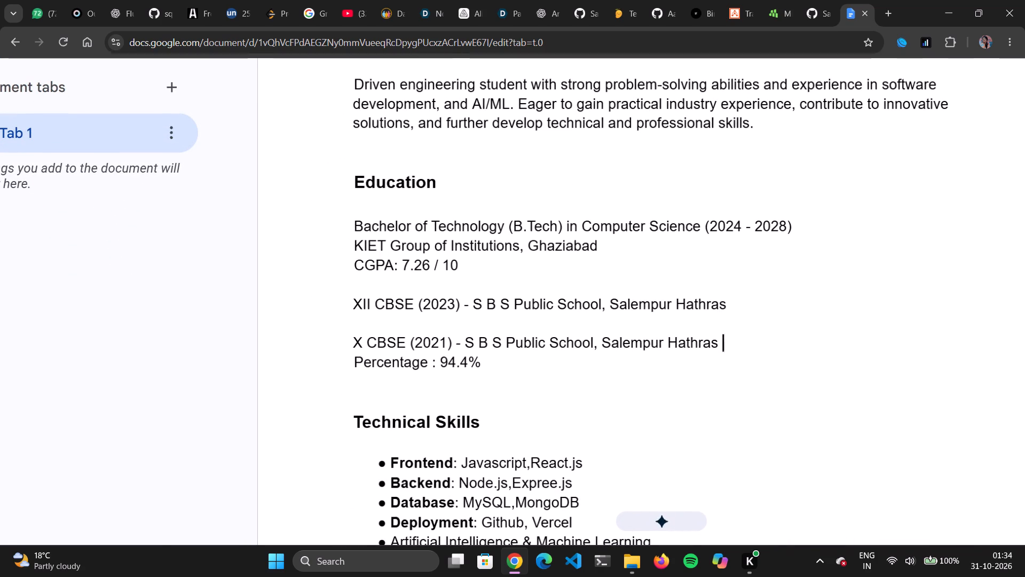
key(Left)
key(Down)
key(BackSpace)
key(BackSpace)
key(BackSpace)
key(BackSpace)
key(BackSpace)
key(BackSpace)
key(BackSpace)
key(BackSpace)
key(BackSpace)
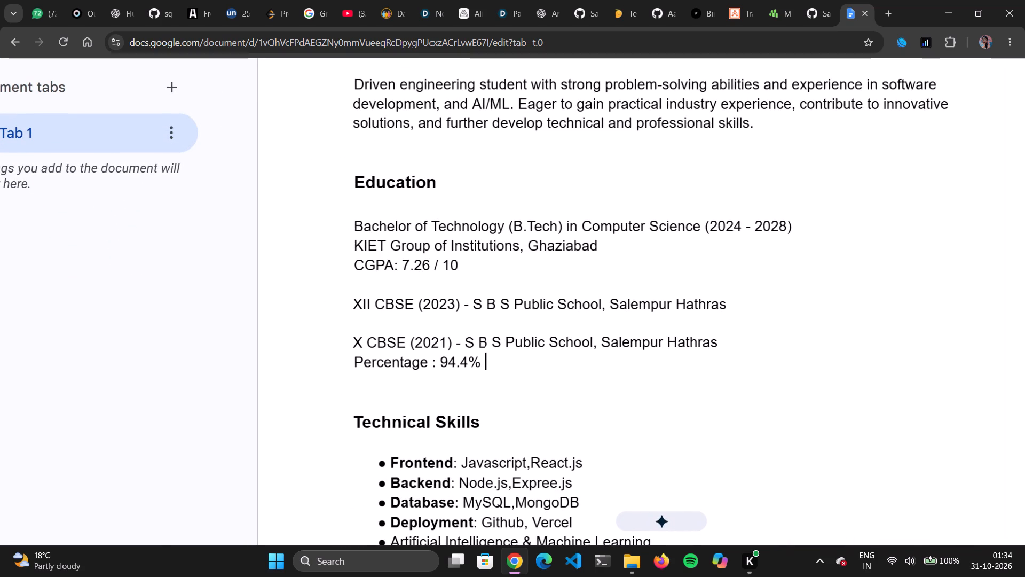
key(BackSpace)
key(BackSpace)
key(BackSpace)
key(BackSpace)
key(BackSpace)
key(BackSpace)
key(BackSpace)
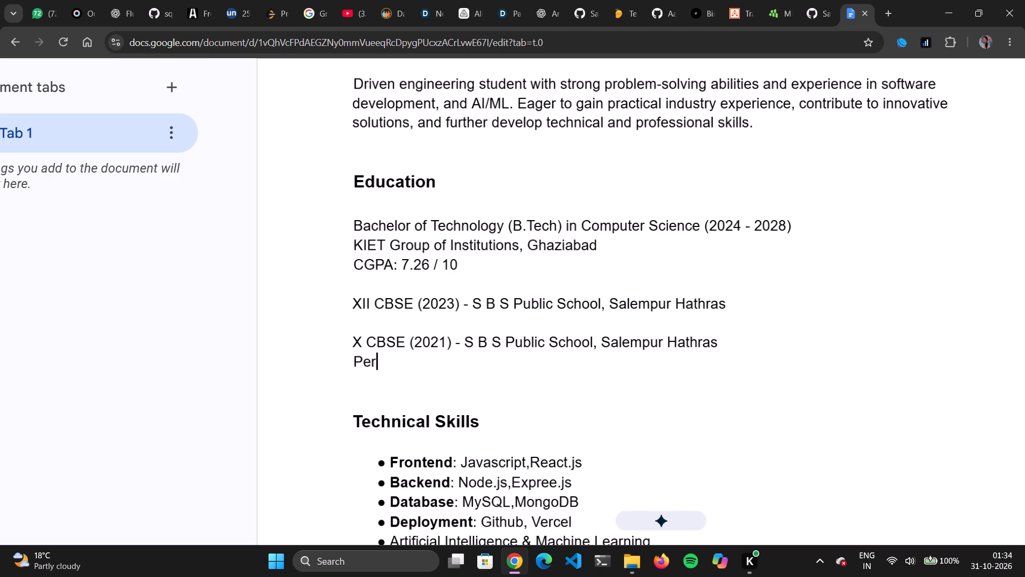
key(BackSpace)
key(BackSpace)
key(BackSpace)
key(BackSpace)
key(BackSpace)
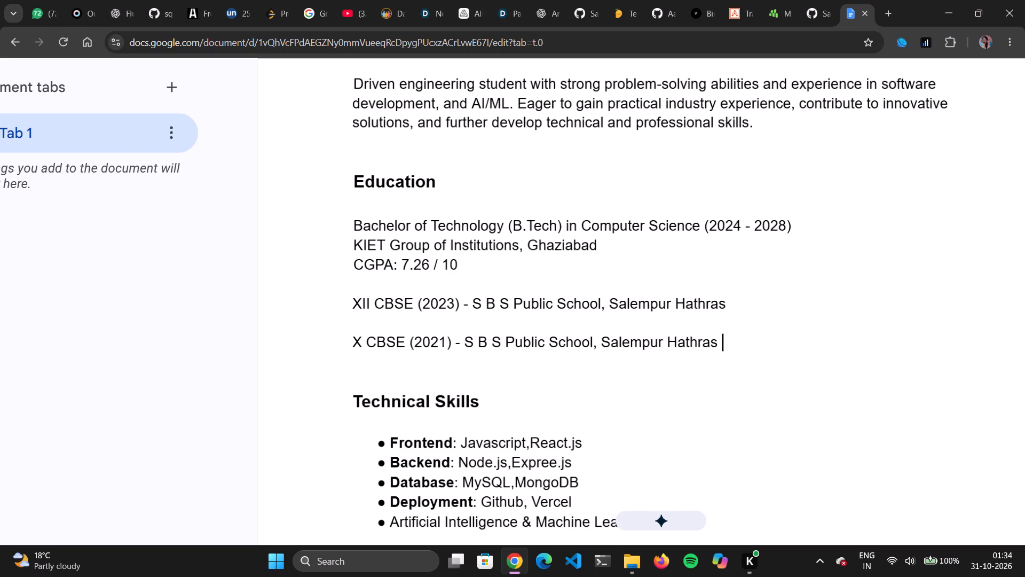
Delete the whole X CBSE (2021) entry and its leftover empty lines from Education.
key(Up)
key(Down)
drag(724, 341, 360, 347)
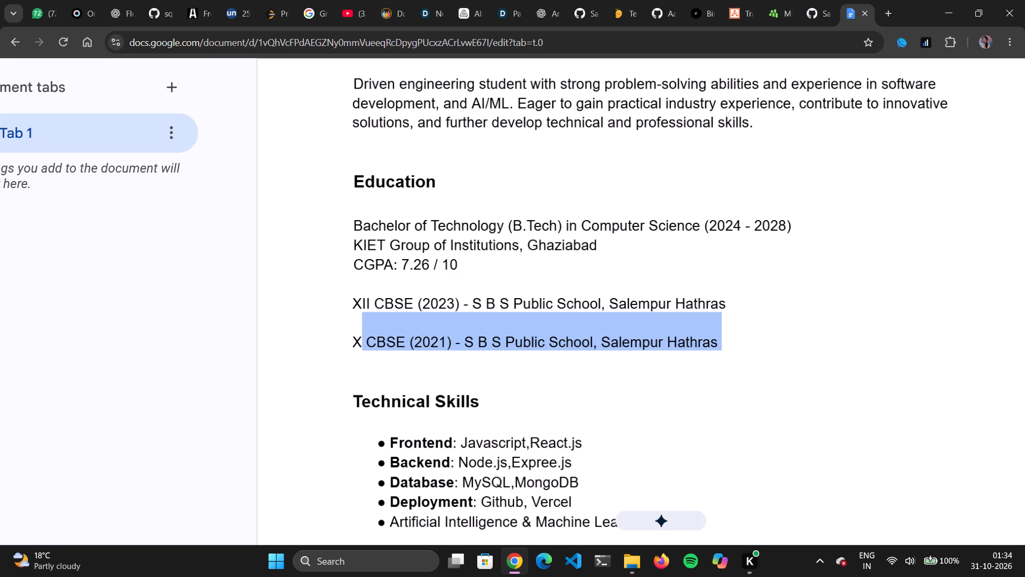
drag(360, 347, 350, 342)
key(BackSpace)
key(BackSpace)
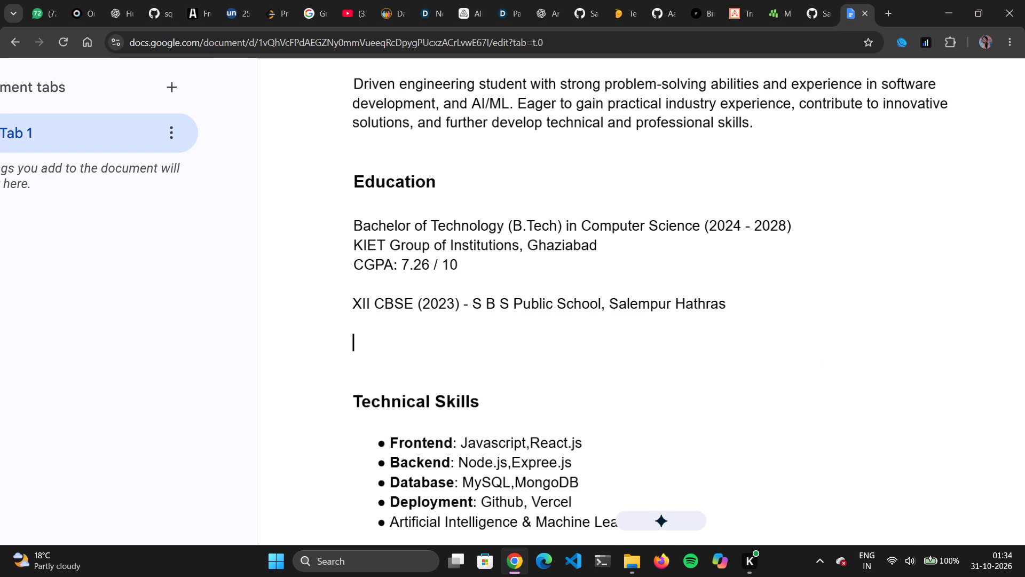
key(BackSpace)
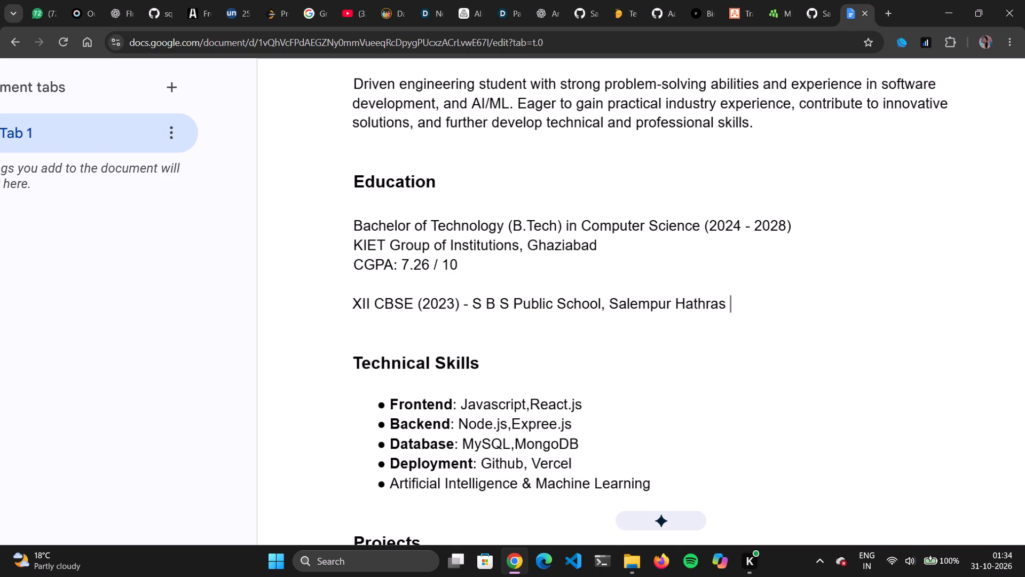
Delete the CGPA line under the Bachelor of Technology entry.
key(Up)
key(BackSpace)
key(BackSpace)
key(BackSpace)
key(BackSpace)
key(BackSpace)
key(BackSpace)
key(BackSpace)
key(BackSpace)
key(BackSpace)
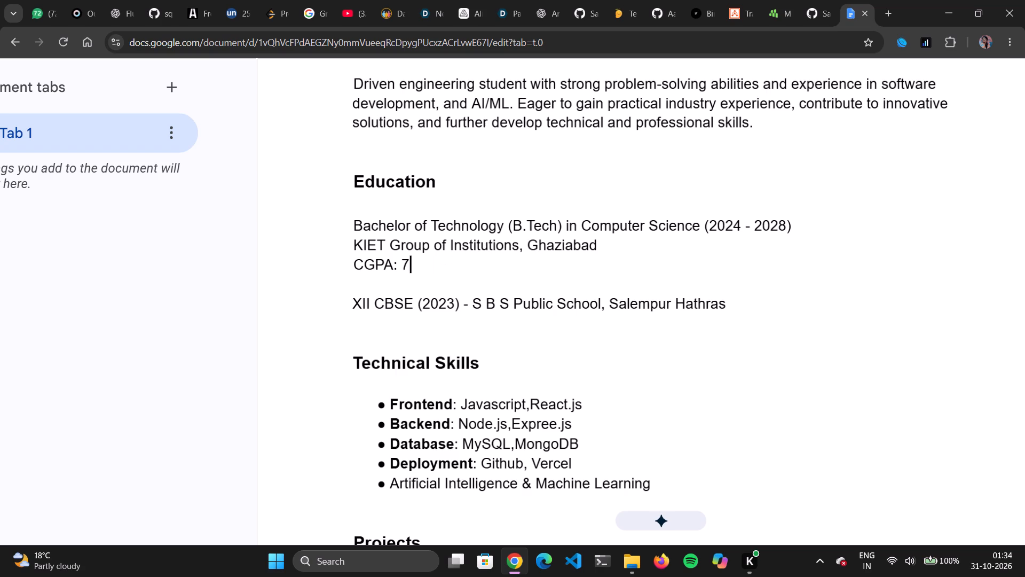
key(BackSpace)
key(BackSpace)
key(BackSpace)
key(BackSpace)
key(BackSpace)
key(BackSpace)
key(BackSpace)
key(BackSpace)
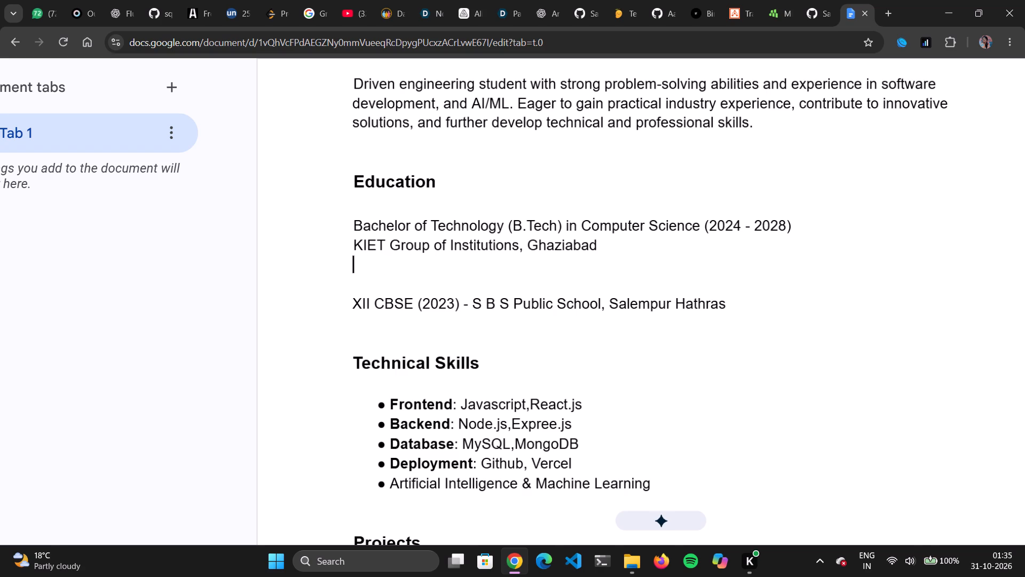
key(BackSpace)
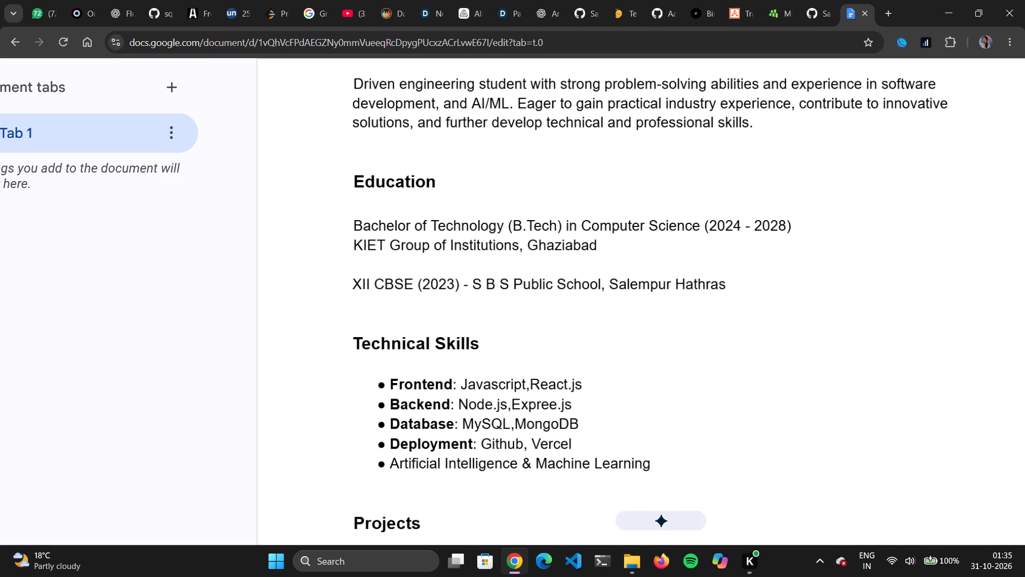
Insert an empty line directly below the KIET Group of Institutions, Ghaziabad line.
key(Down)
key(Up)
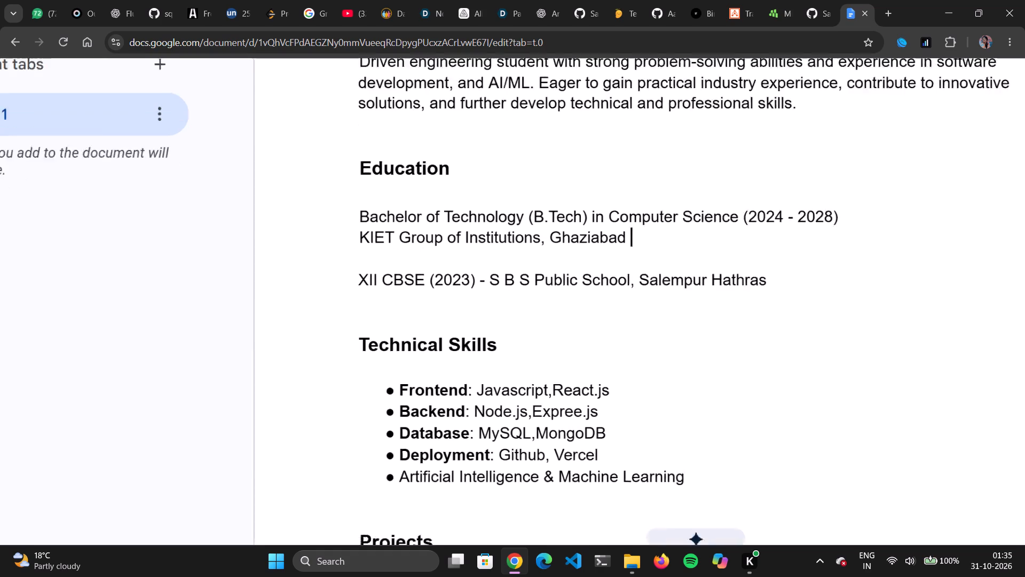
click(425, 231)
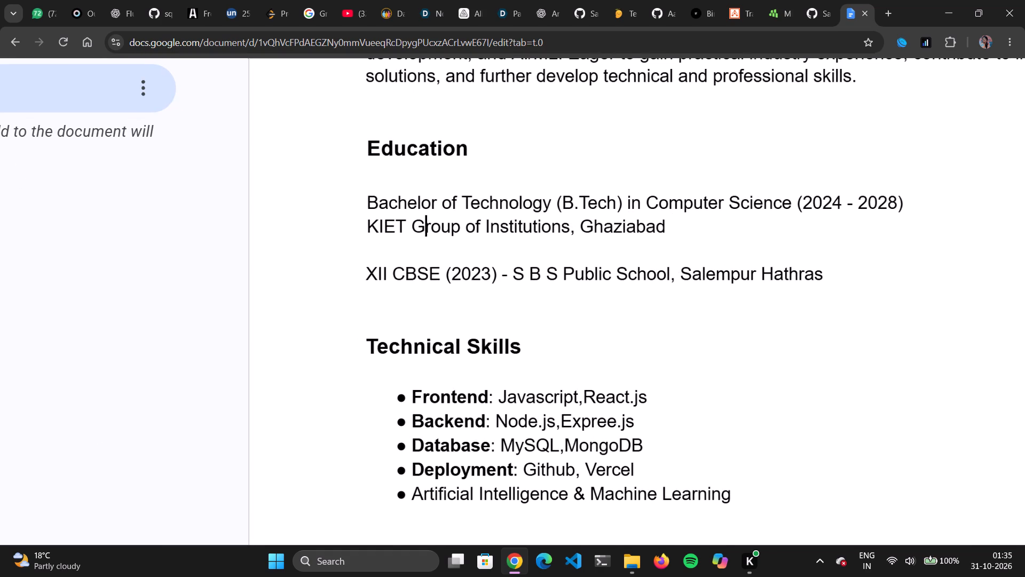
click(405, 253)
key(Up)
key(Right)
key(Right)
key(Right)
key(Right)
key(Right)
key(Right)
key(Right)
key(Right)
key(Right)
key(Right)
key(Right)
key(Right)
key(Right)
key(Right)
key(Right)
key(Right)
key(Right)
key(Right)
key(Right)
key(Right)
key(Right)
key(Right)
key(Right)
key(Right)
key(Right)
key(Right)
key(Right)
key(Right)
key(Return)
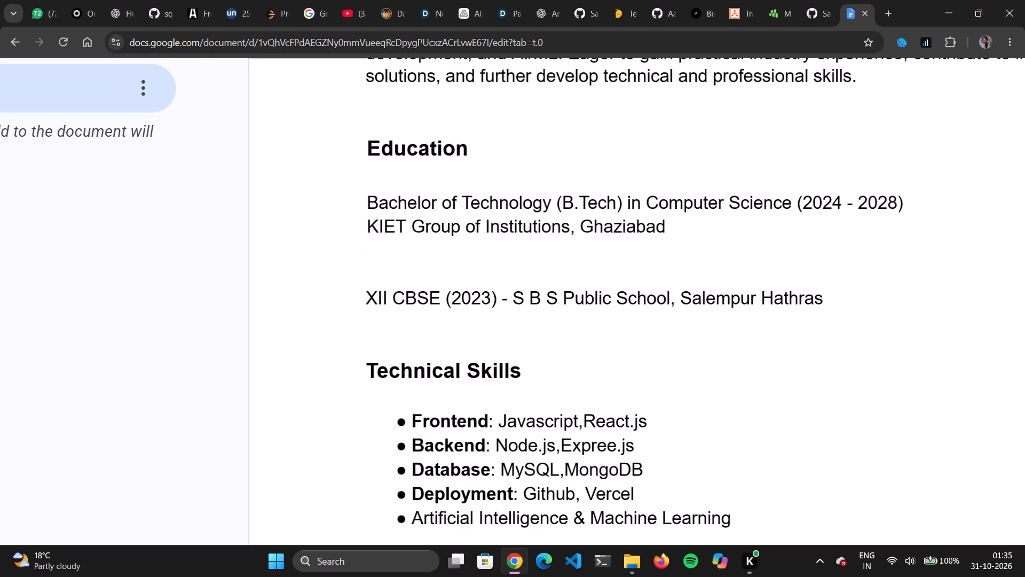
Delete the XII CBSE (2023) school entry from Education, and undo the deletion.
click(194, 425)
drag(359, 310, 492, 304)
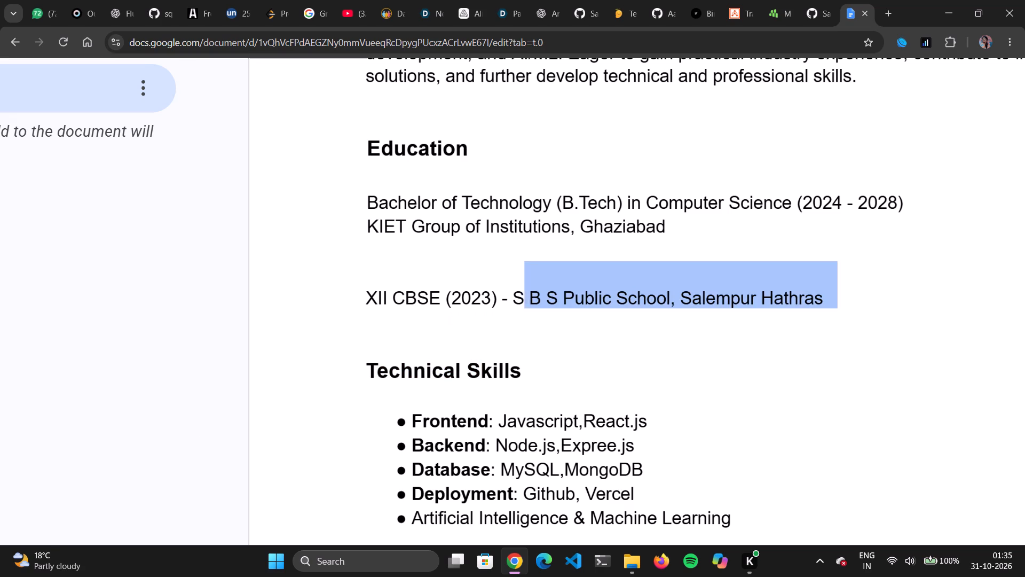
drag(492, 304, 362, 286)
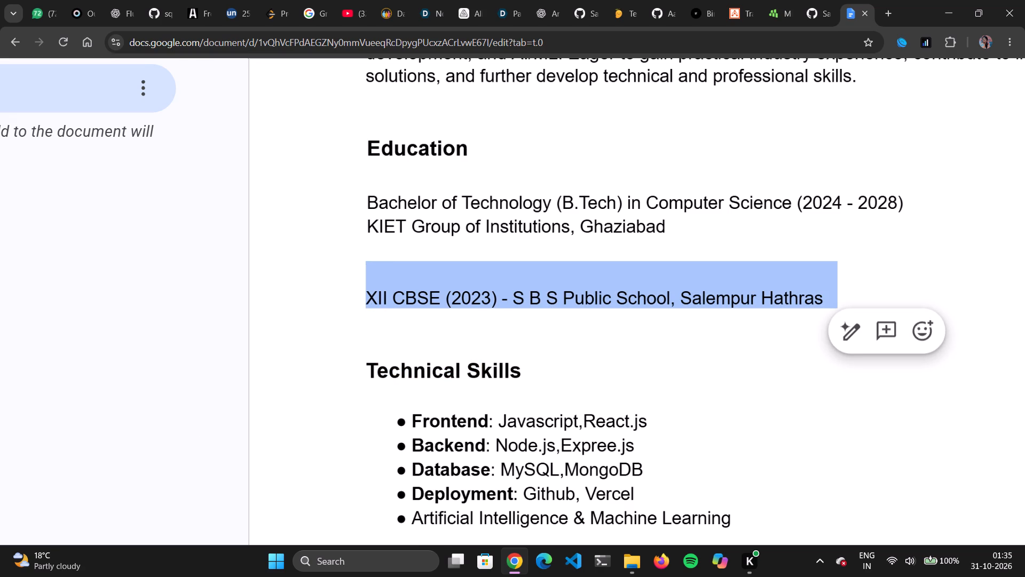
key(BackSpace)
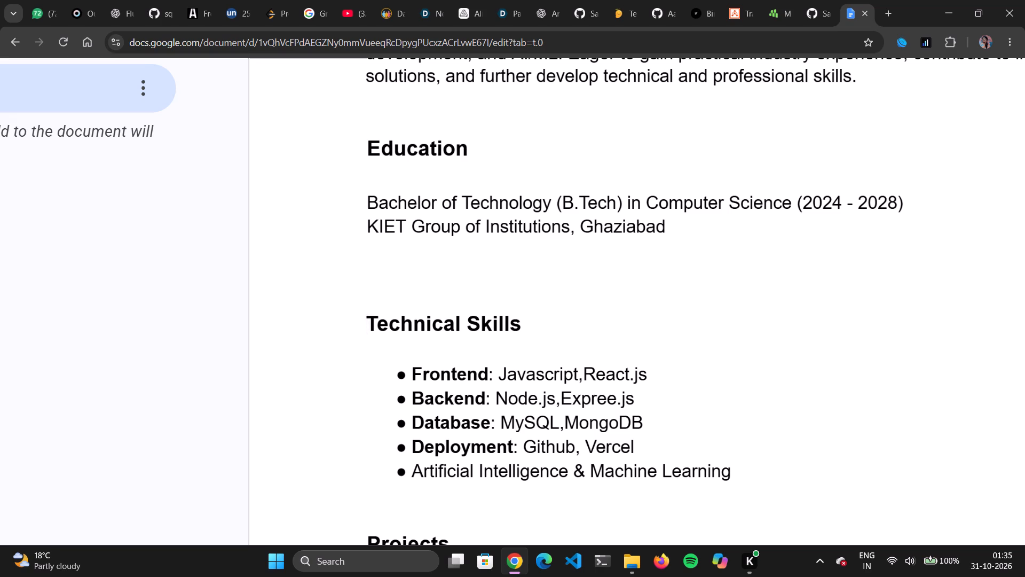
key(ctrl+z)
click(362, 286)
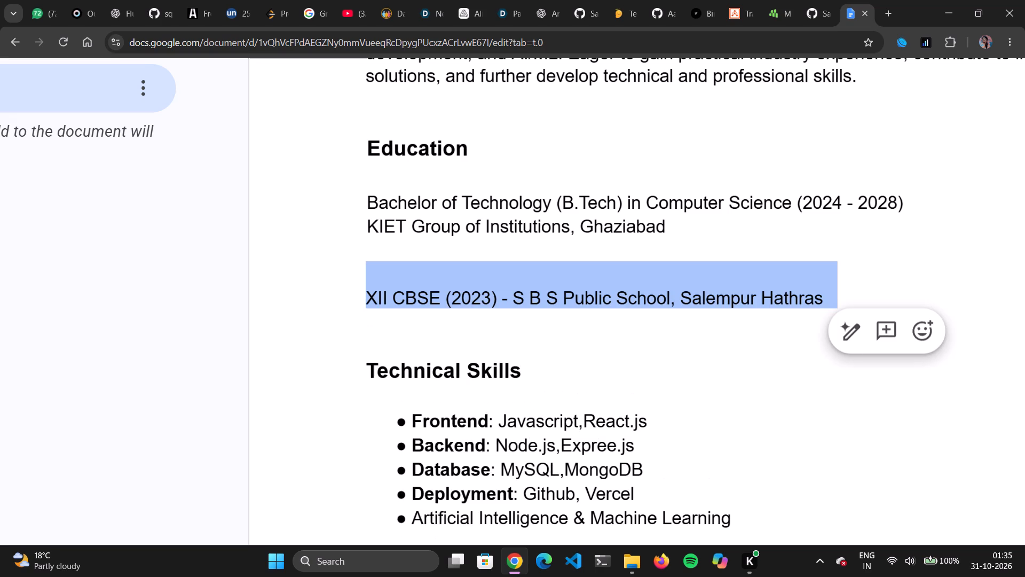
Search Google Images for "resume" in a new tab and examine Enhancv's College Student Resume Template page, closing that page when finished.
click(893, 10)
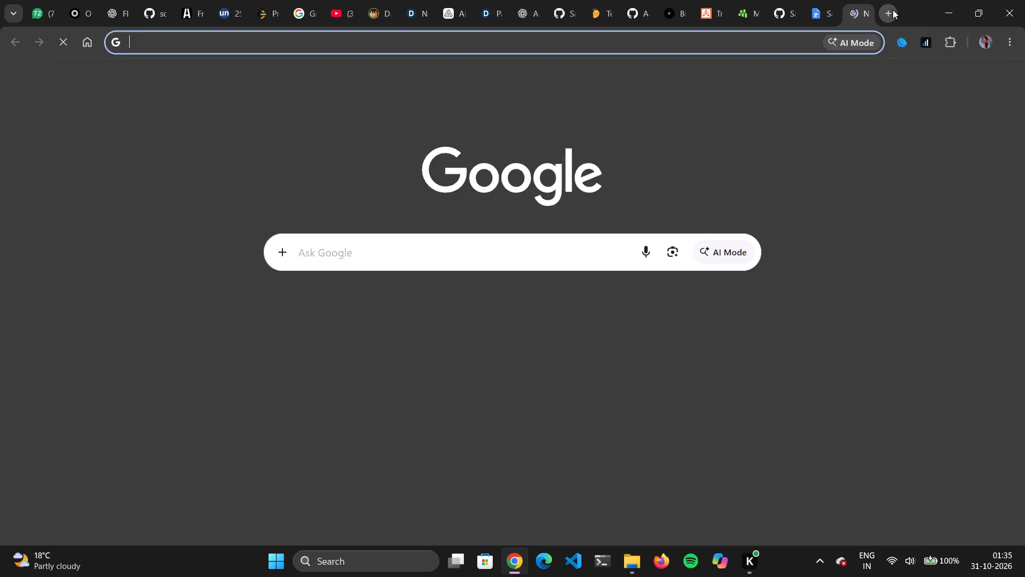
text(resi)
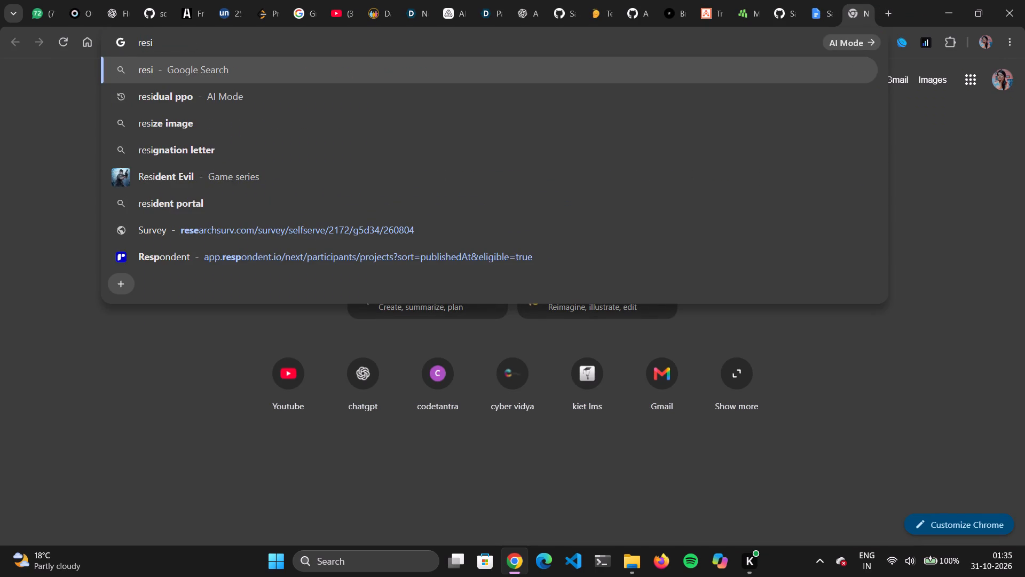
key(BackSpace)
text(ume)
key(Return)
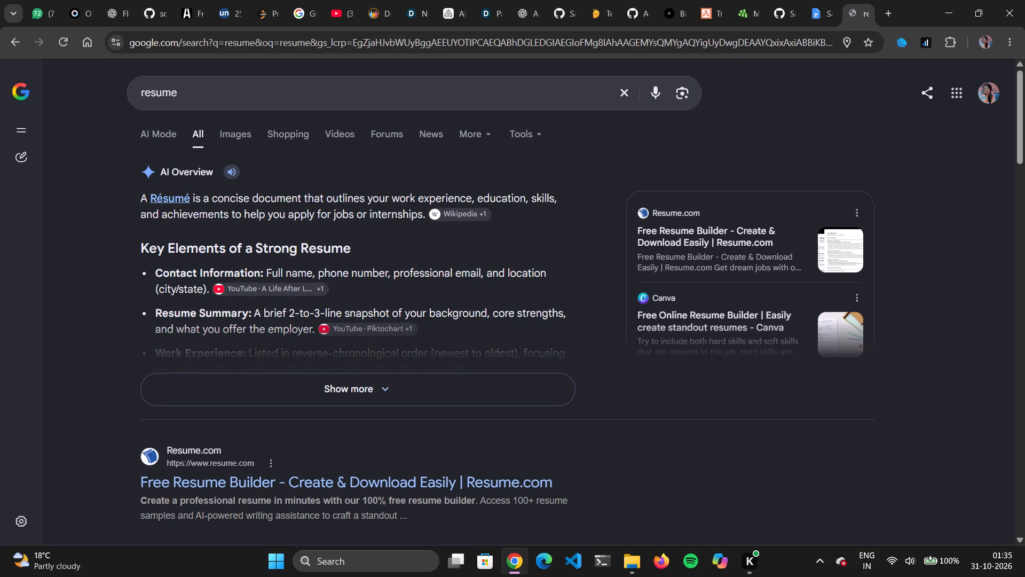
click(239, 134)
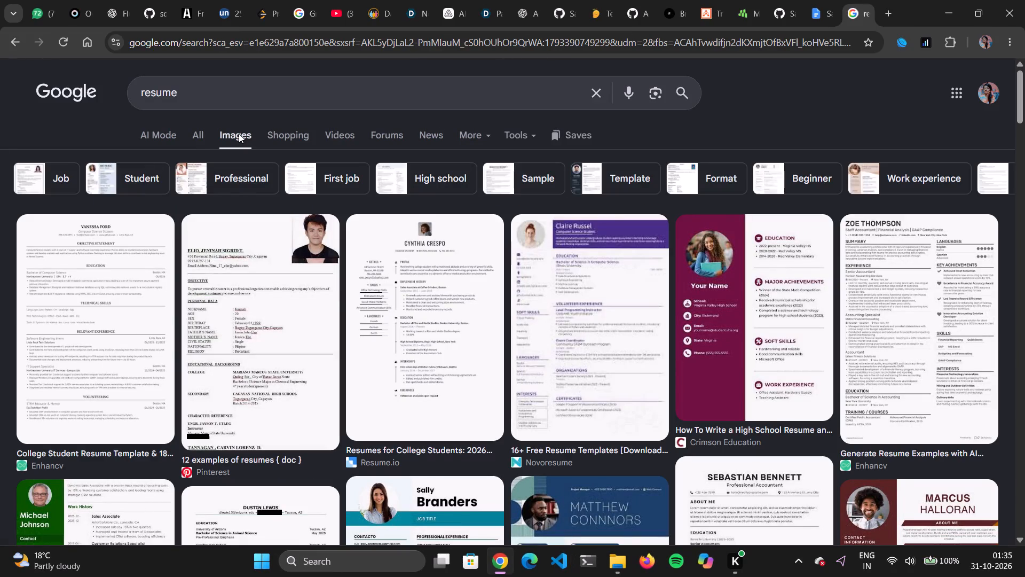
click(116, 276)
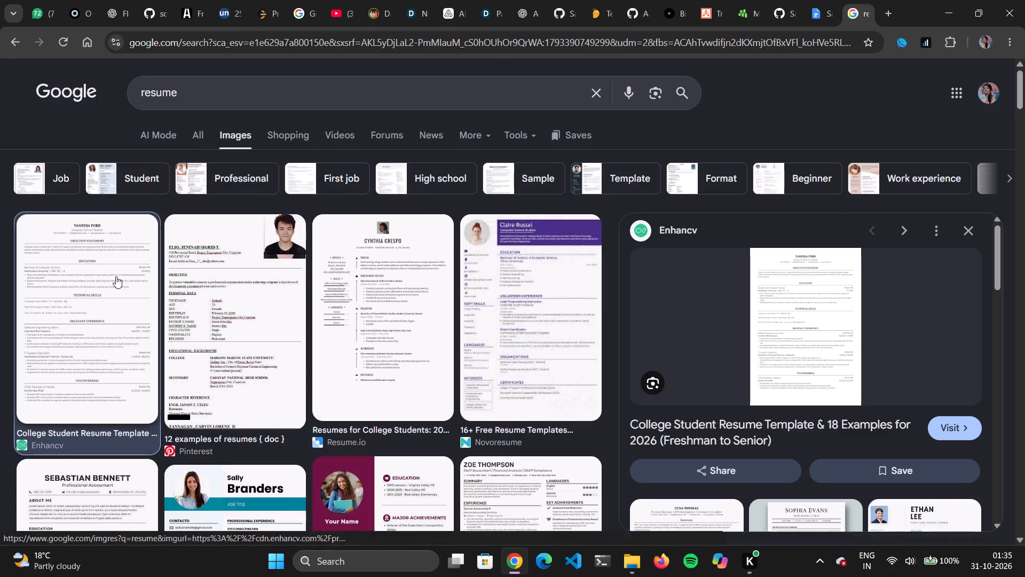
click(791, 350)
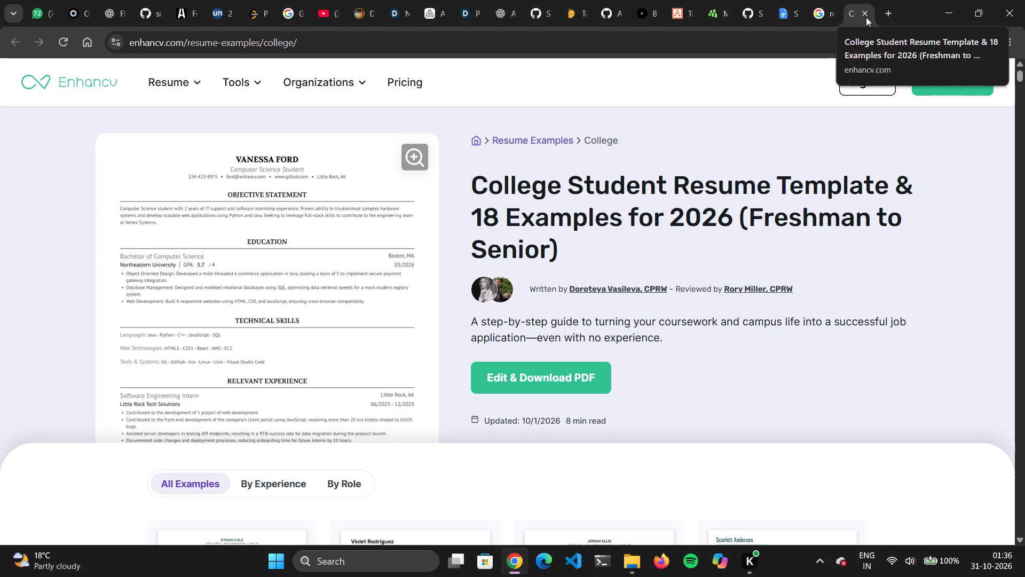
click(864, 15)
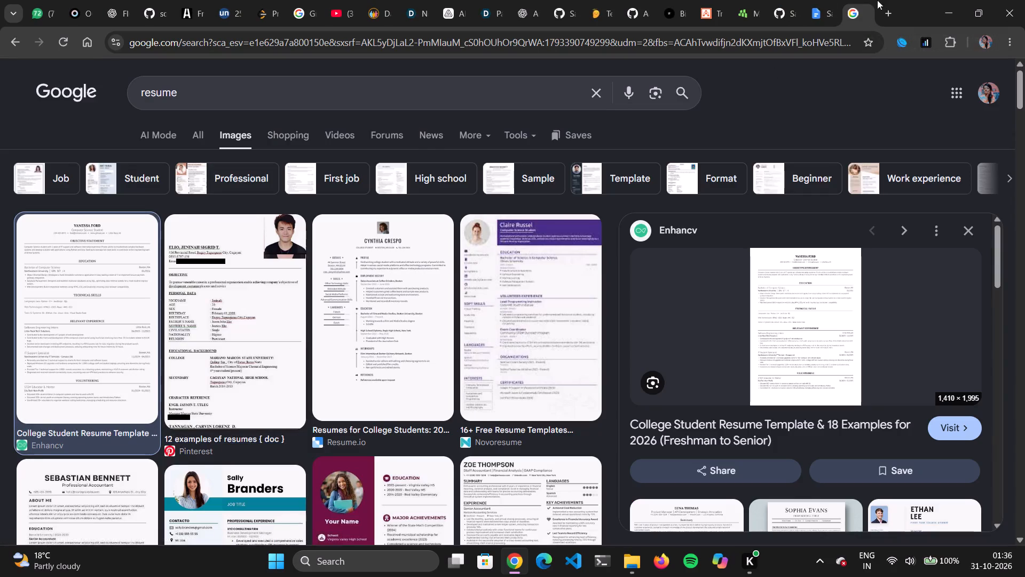
Back in the résumé document, replace "XII CBSE (2023)" with "Secondary" in the S B S Public School entry.
click(840, 0)
click(809, 0)
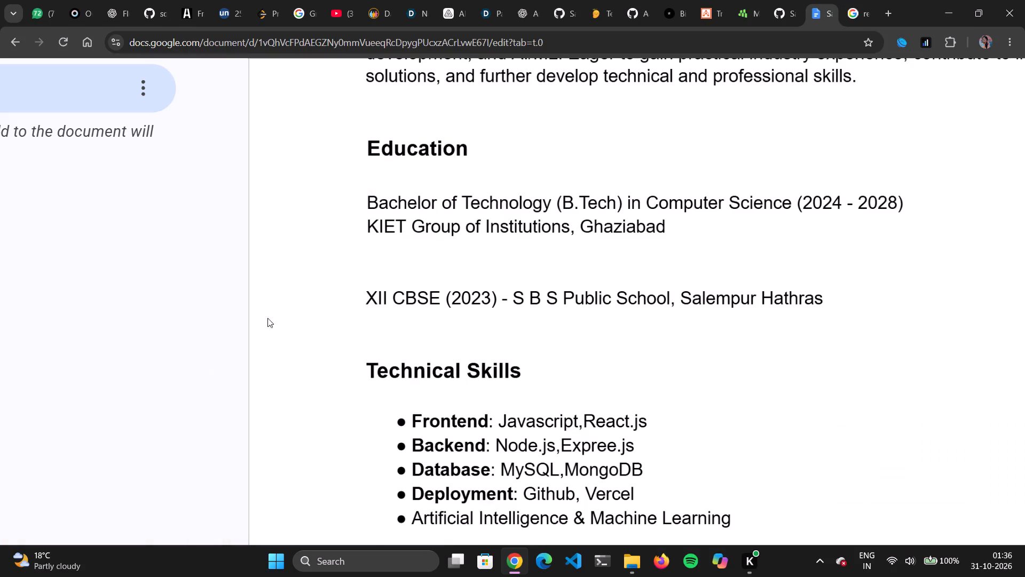
click(466, 295)
drag(505, 293, 363, 292)
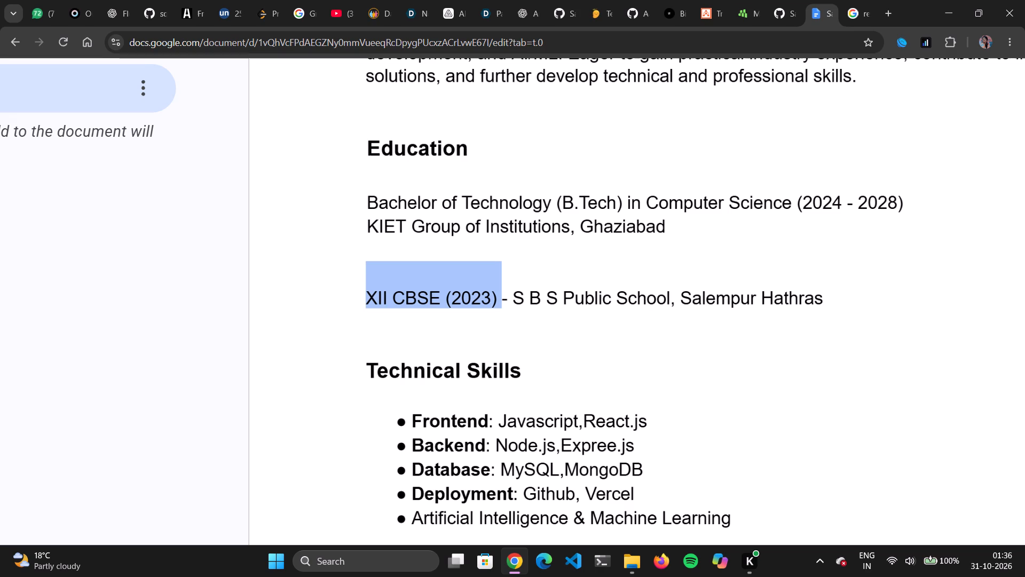
text(Se)
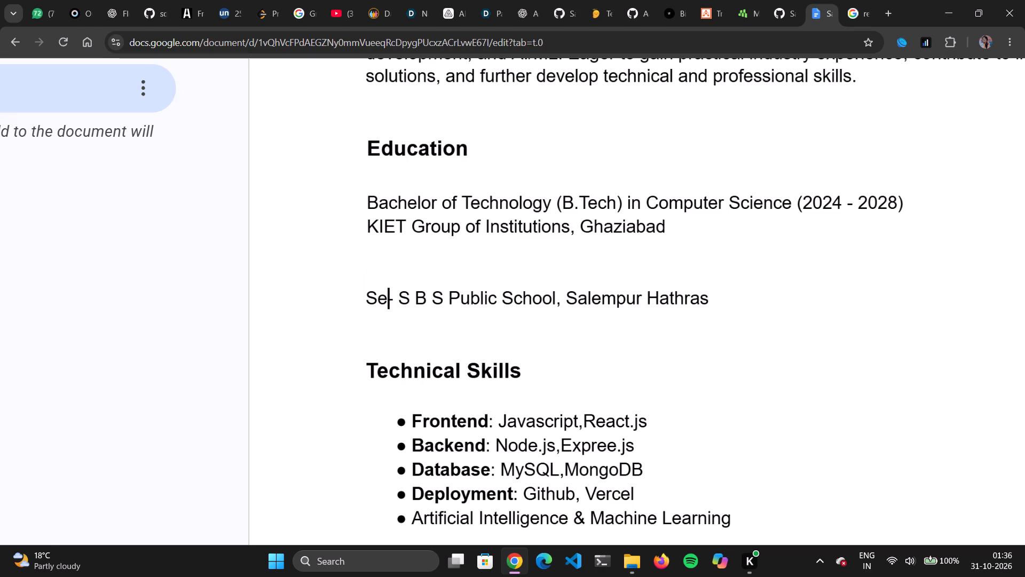
text(condary)
key(space)
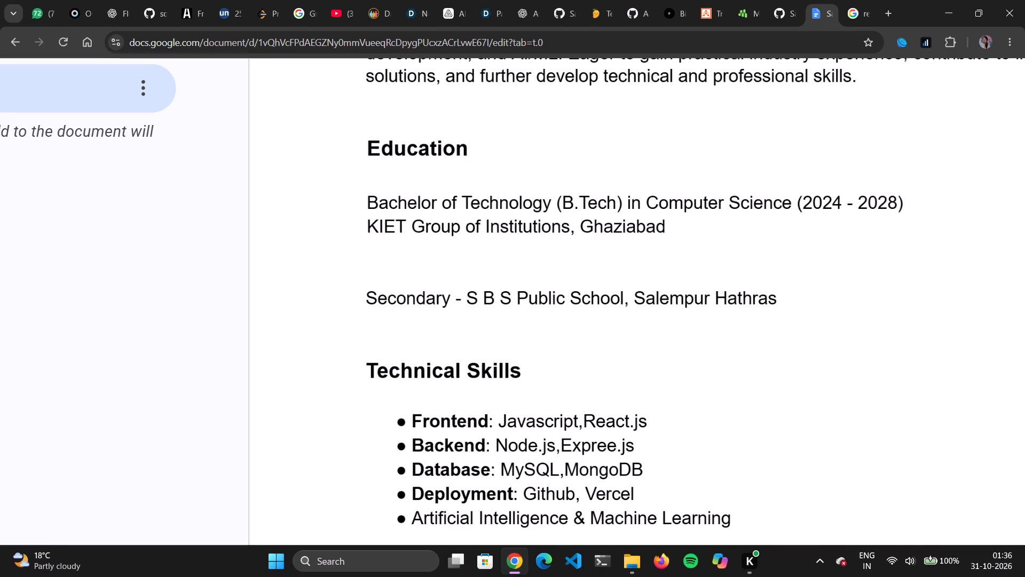
Move the "Secondary - S B S Public School, Salempur Hathras" line up, closer beneath the KIET Group of Institutions line.
triple_click(448, 293)
click(448, 293)
triple_click(448, 293)
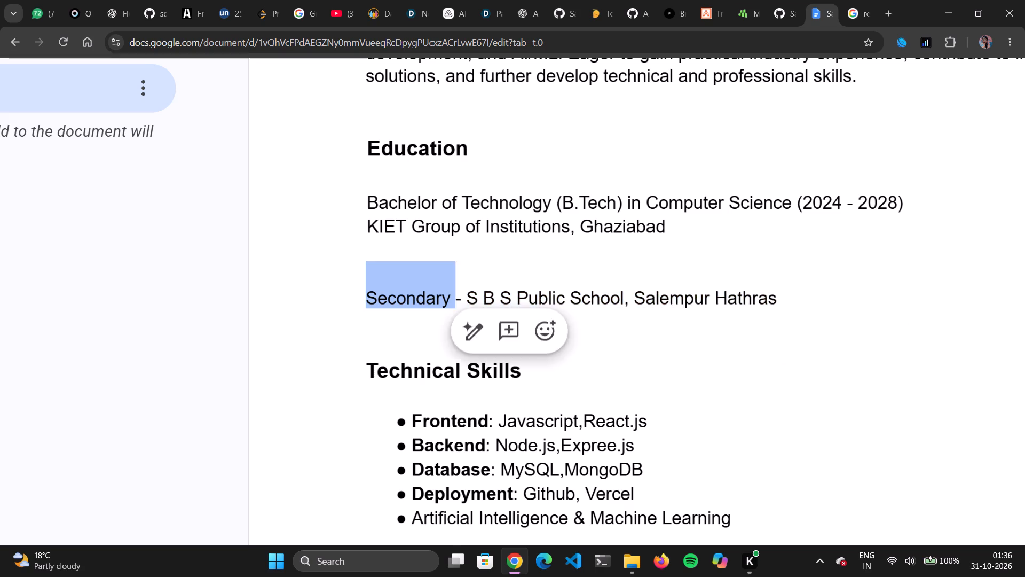
key(ctrl+c)
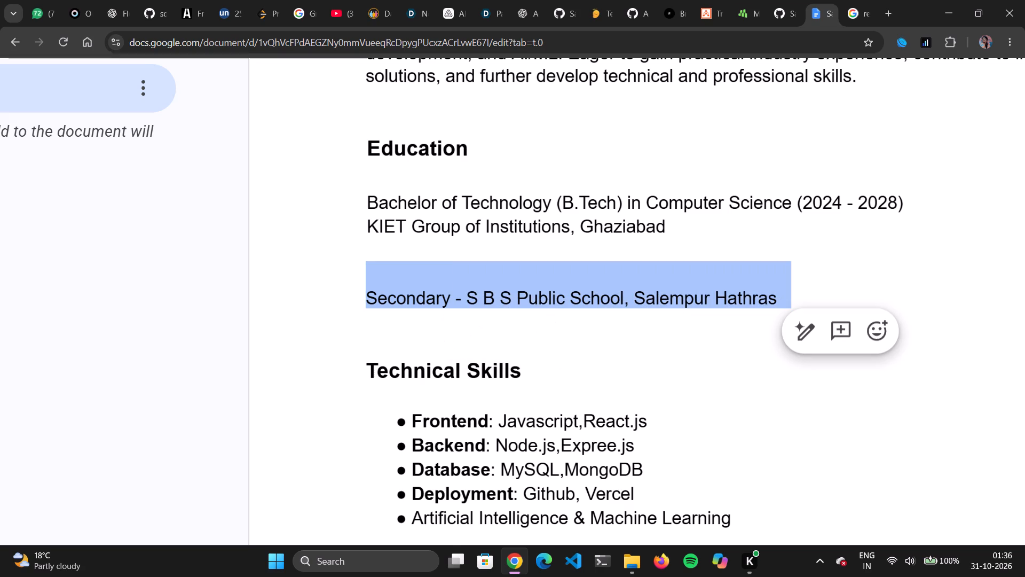
key(BackSpace)
key(Up)
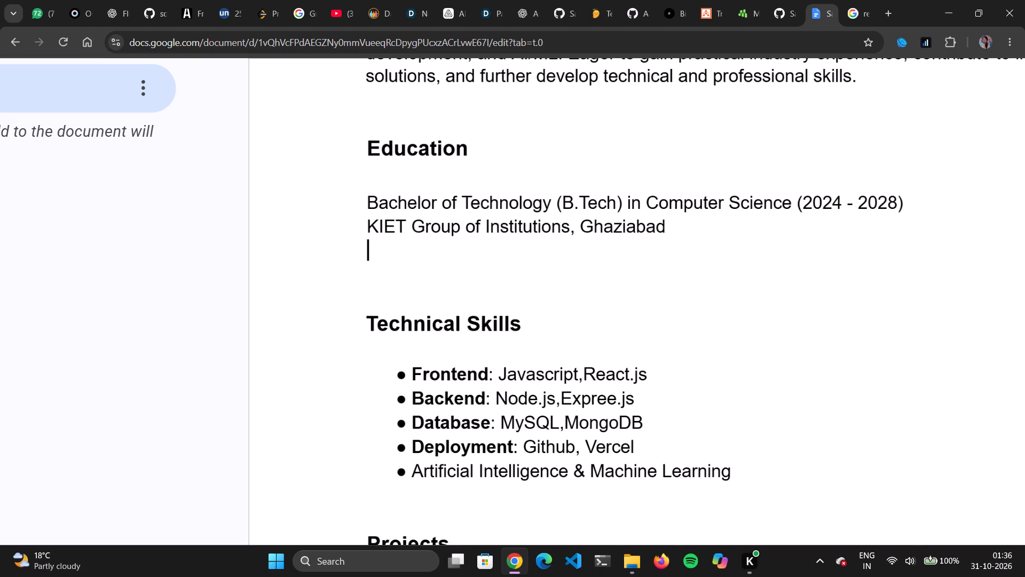
key(ctrl+v)
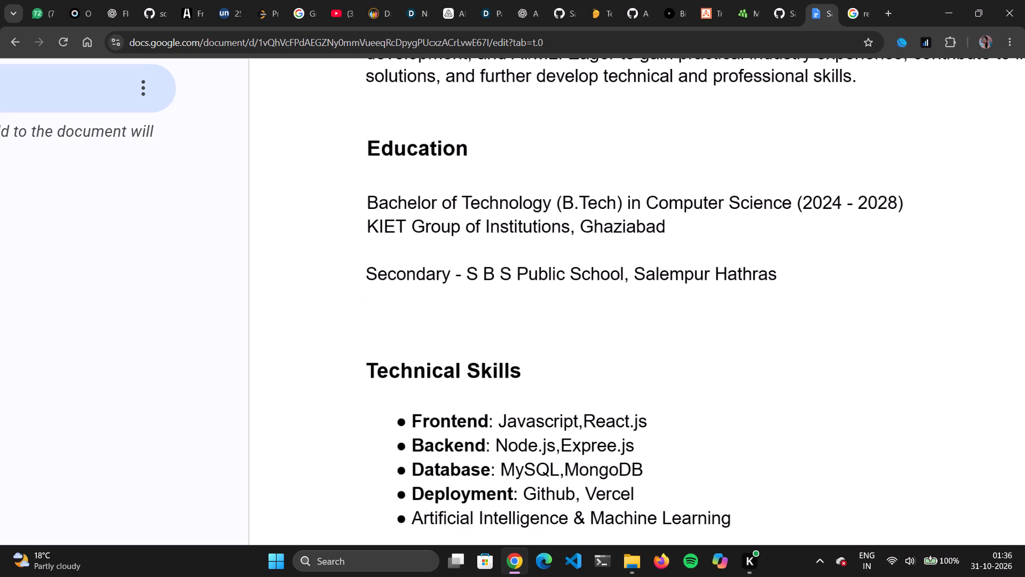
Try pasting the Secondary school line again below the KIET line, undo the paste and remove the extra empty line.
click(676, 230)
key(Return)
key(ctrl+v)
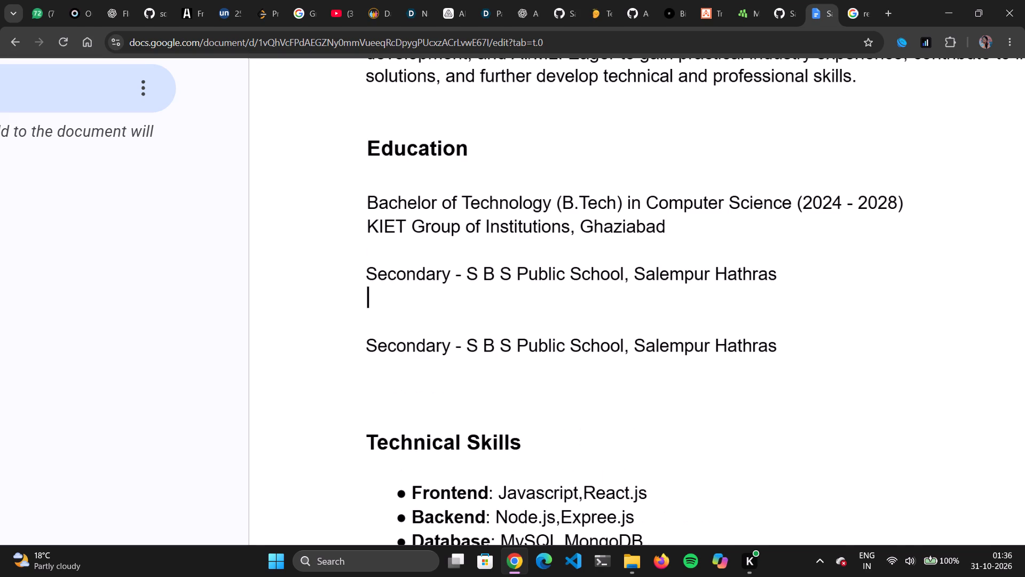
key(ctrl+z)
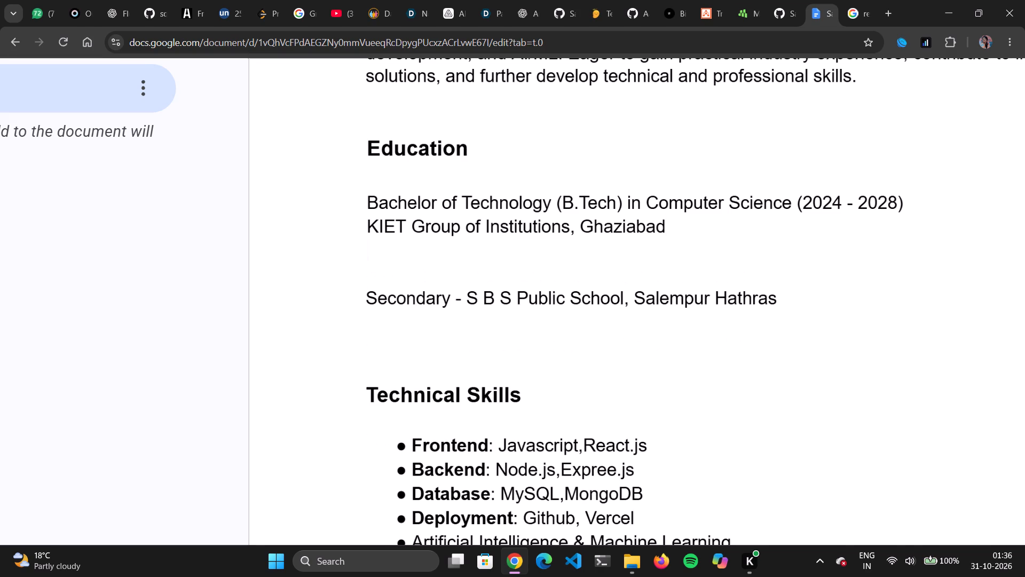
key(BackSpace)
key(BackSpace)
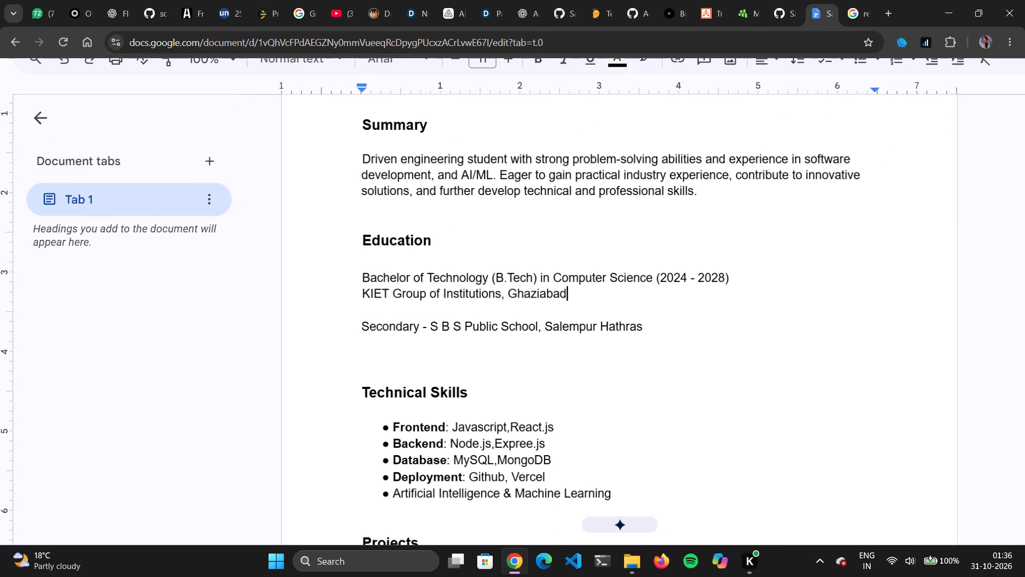
Browse the Google Images results for "resume" to examine sample résumé layouts.
click(867, 0)
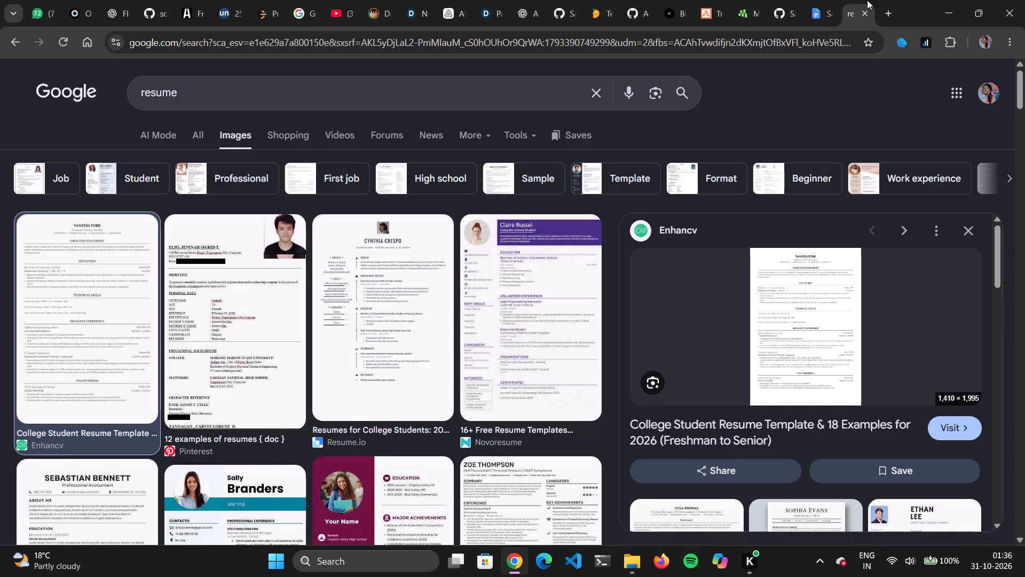
scroll(553, 313, down, 2)
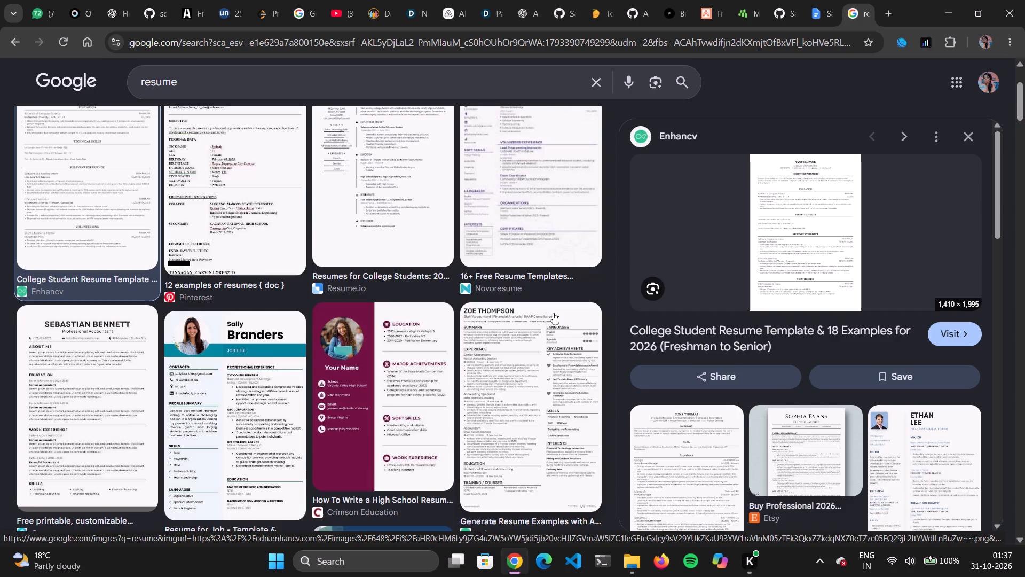
scroll(553, 313, down, 2)
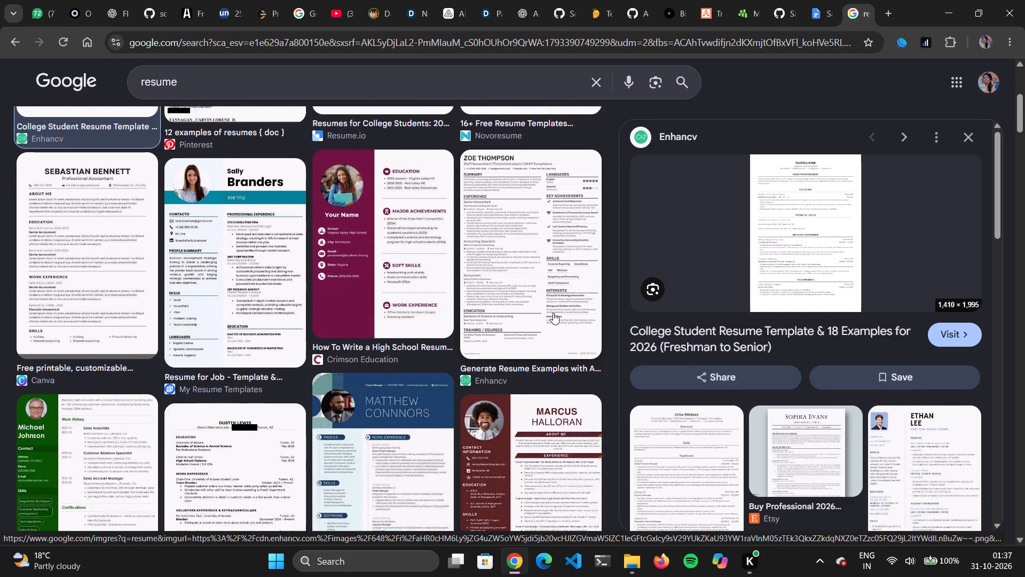
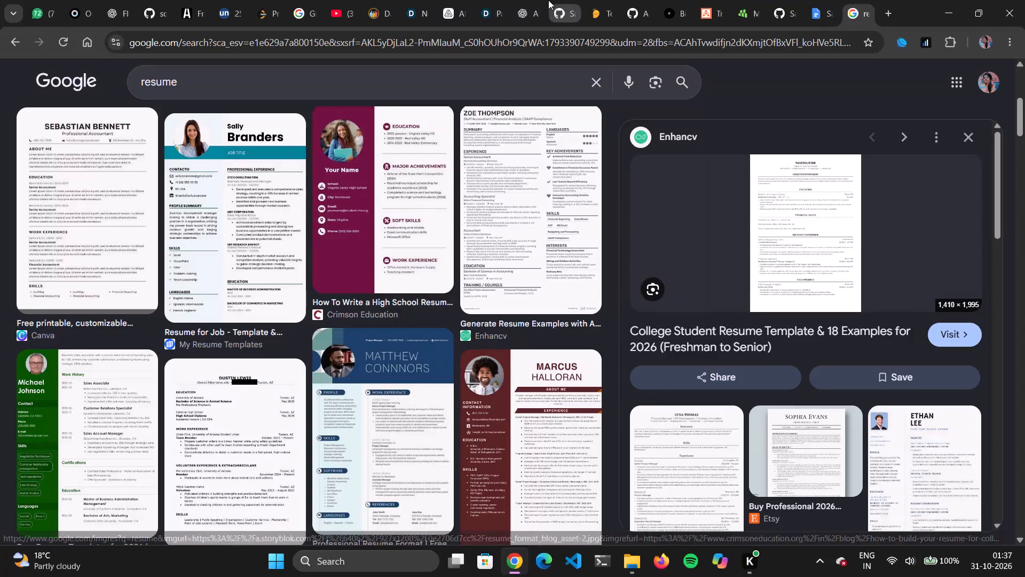
Back in the résumé document, shorten the "Technical Skills" heading to "Skills".
click(808, 0)
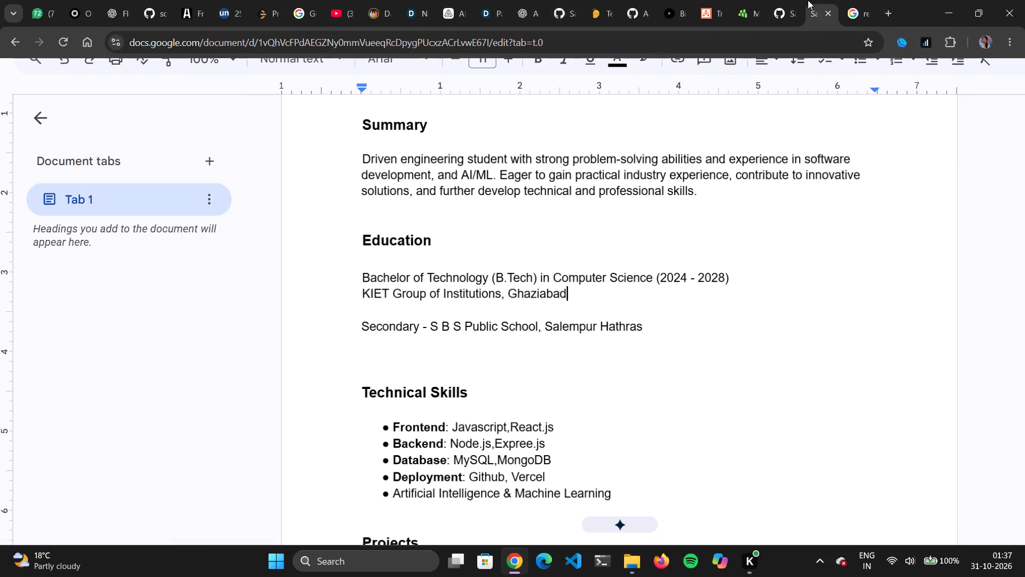
scroll(486, 413, down, 3)
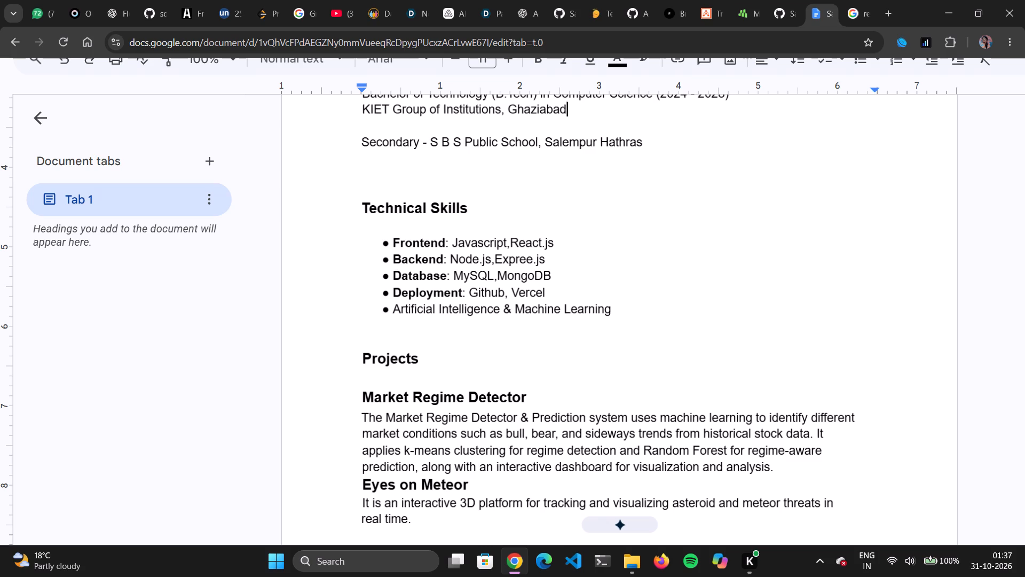
key(Down)
key(Down)
key(Down)
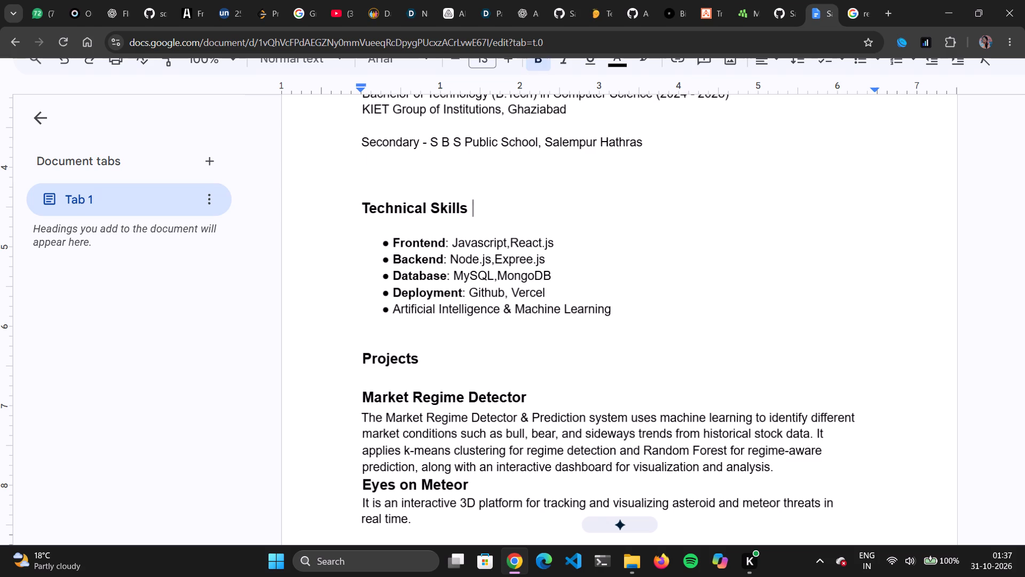
key(Left)
key(Left)
key(Left)
key(Left)
key(Left)
key(Left)
key(Left)
key(Left)
key(Right)
key(BackSpace)
key(BackSpace)
key(BackSpace)
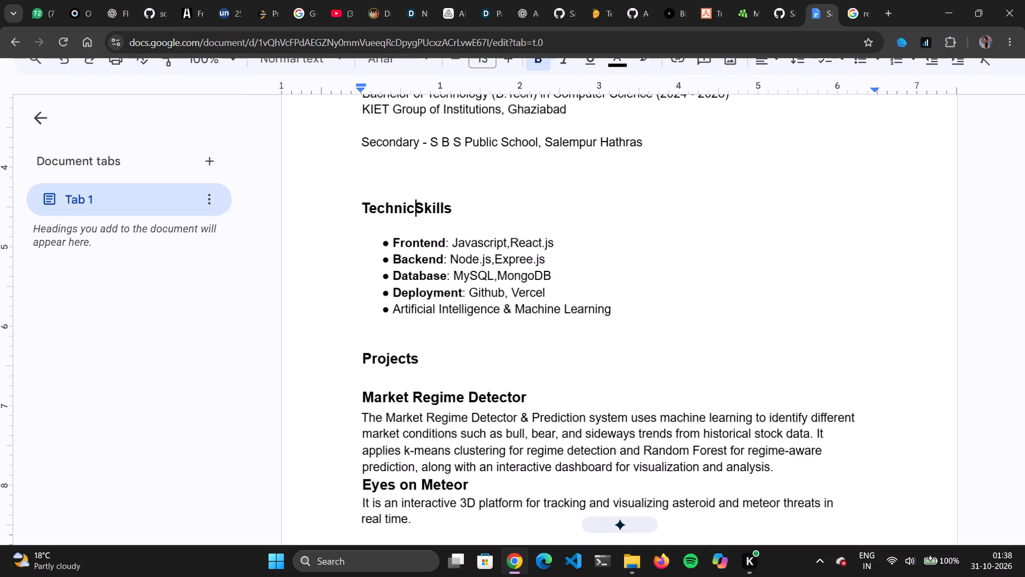
key(BackSpace)
key(BackSpace)
key(BackSpace)
key(BackSpace)
key(BackSpace)
key(BackSpace)
key(BackSpace)
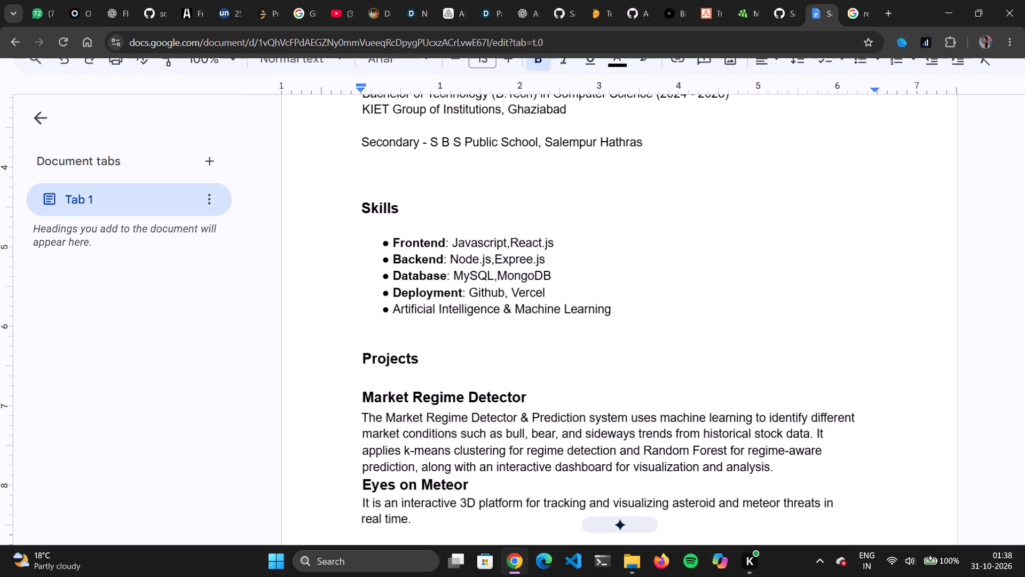
click(389, 215)
click(391, 252)
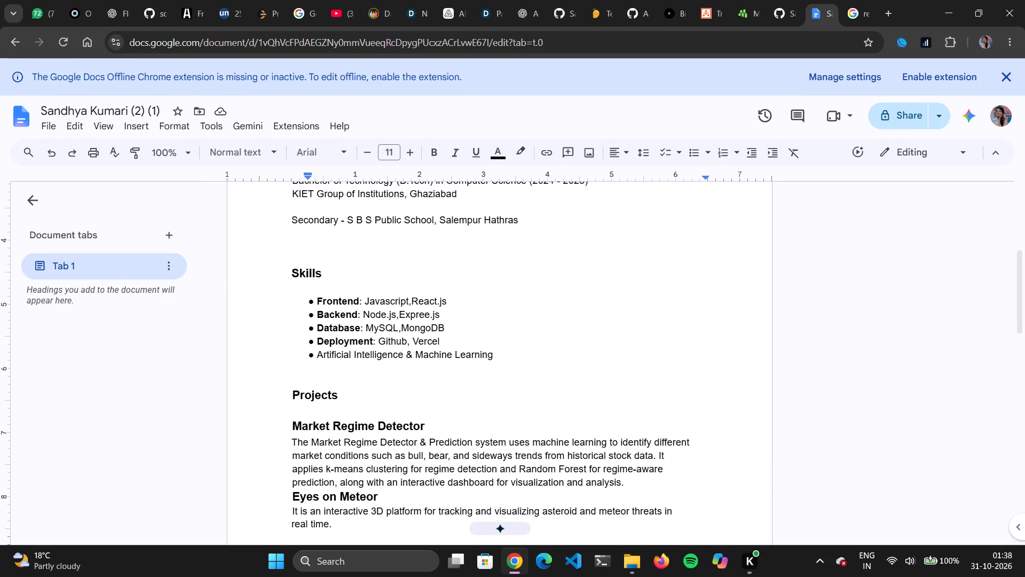
Download the résumé as a Microsoft Word (.docx) file.
click(52, 127)
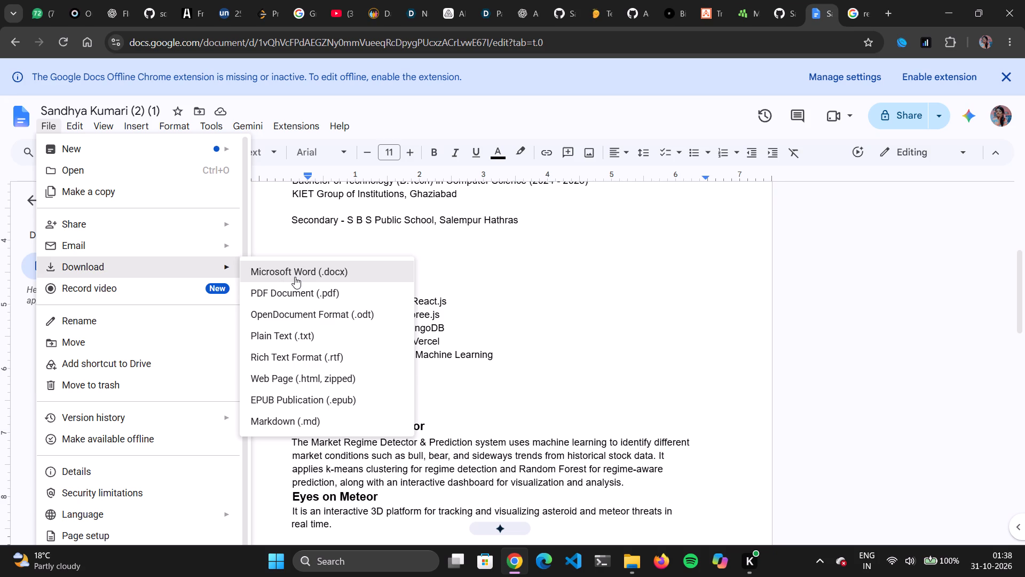
click(295, 277)
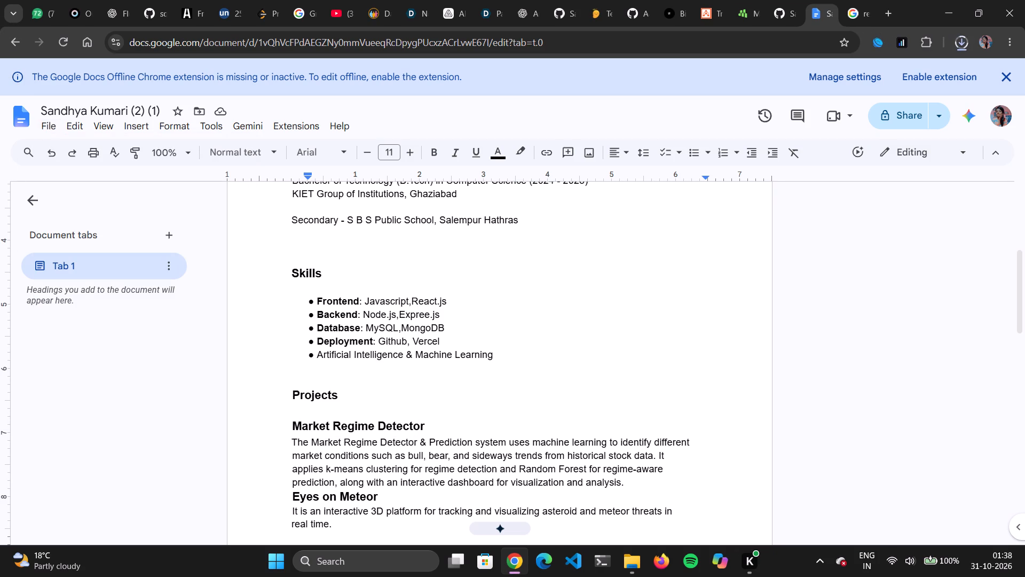
Launch WPS Office, dismiss its startup pop-up and return to the home page of recent files.
key(s)
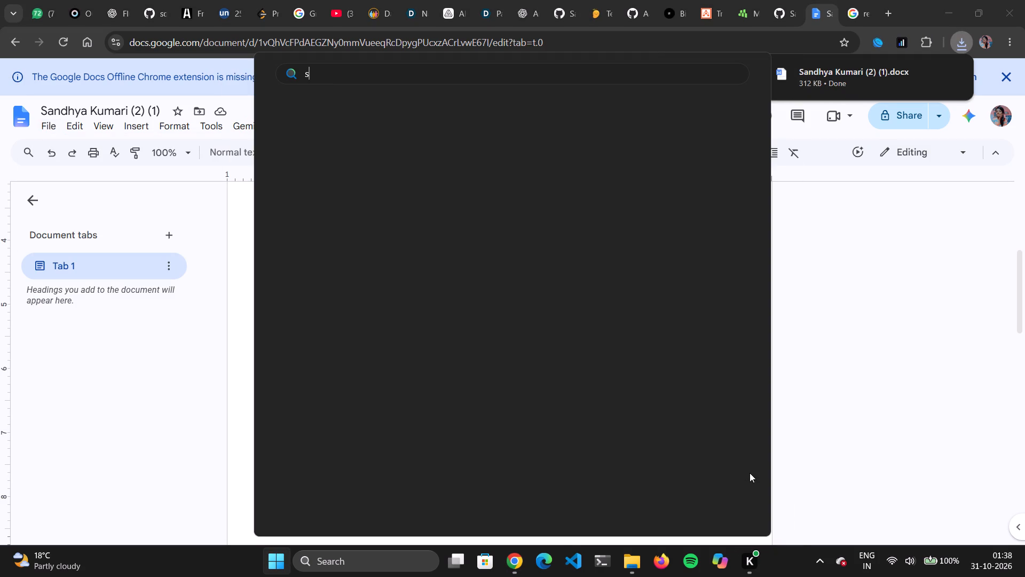
key(BackSpace)
text(wps)
key(Return)
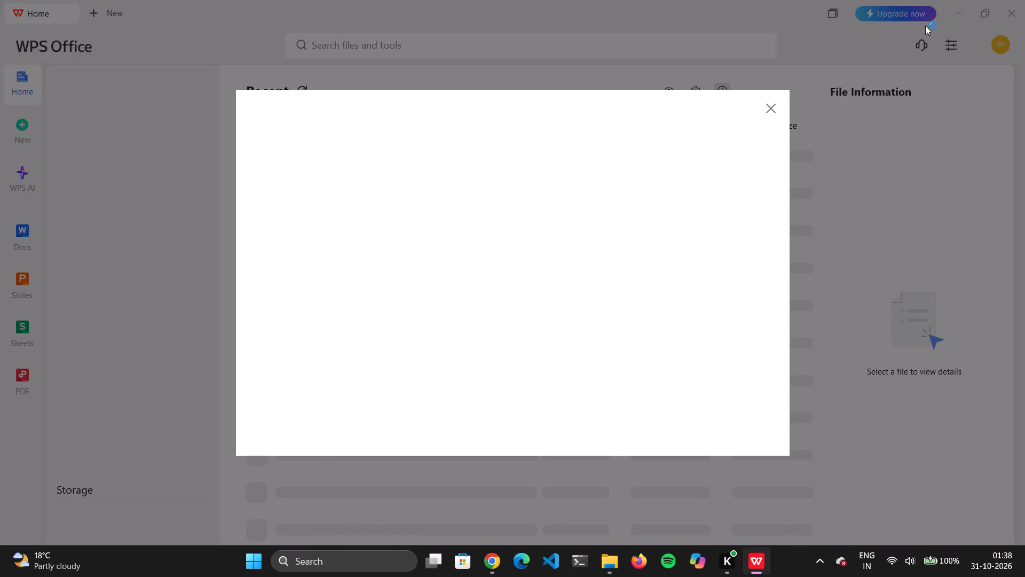
click(777, 104)
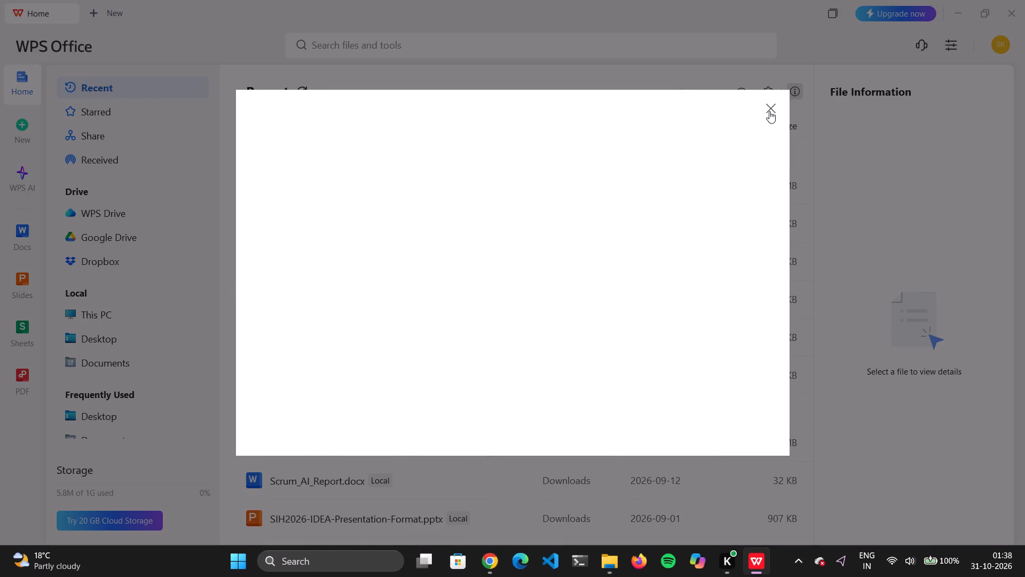
click(769, 111)
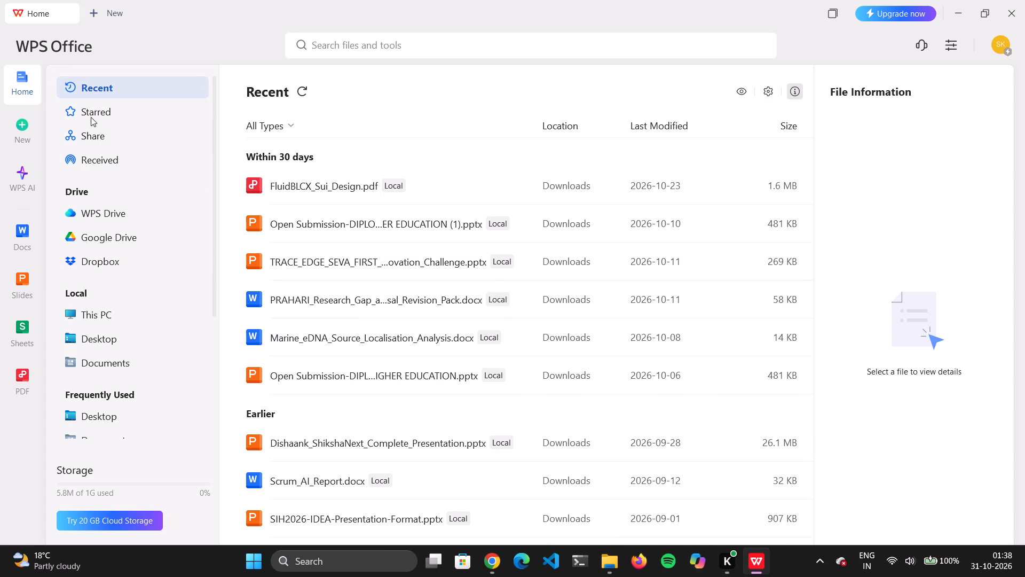
click(15, 132)
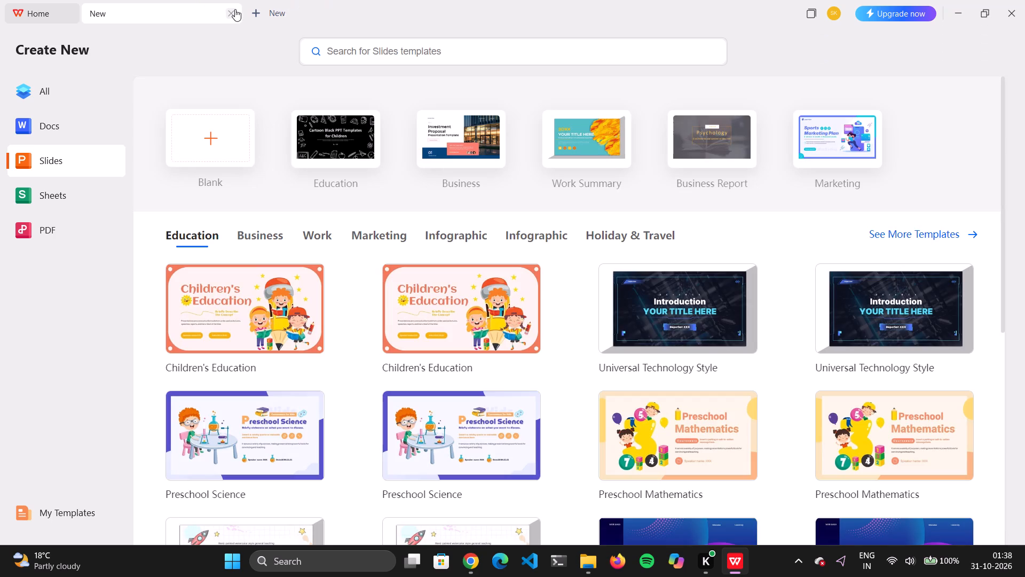
click(235, 9)
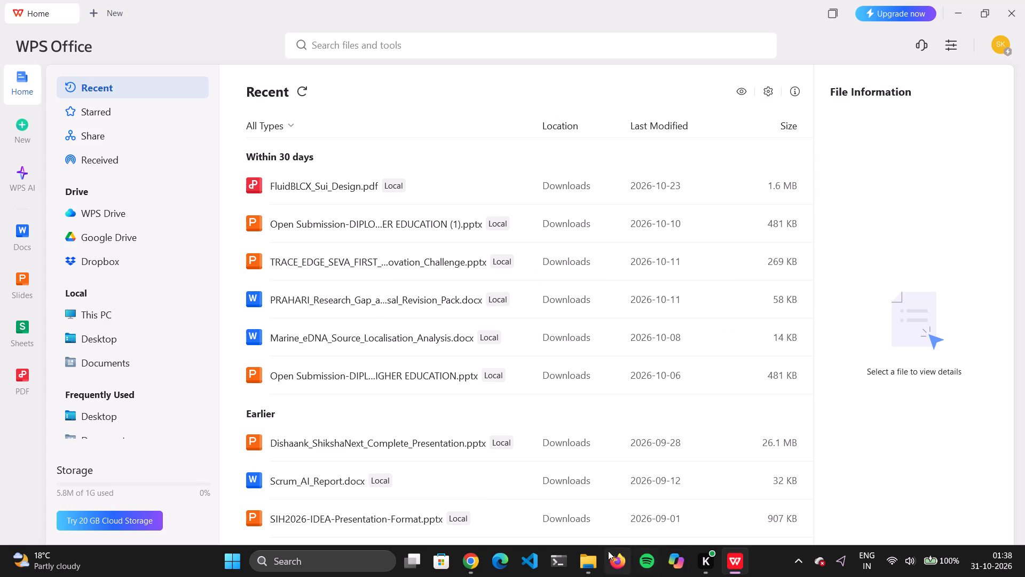
Switch to File Explorer and open today's downloaded résumé DOCX from the Downloads folder in WPS Office.
click(586, 558)
scroll(183, 135, up, 8)
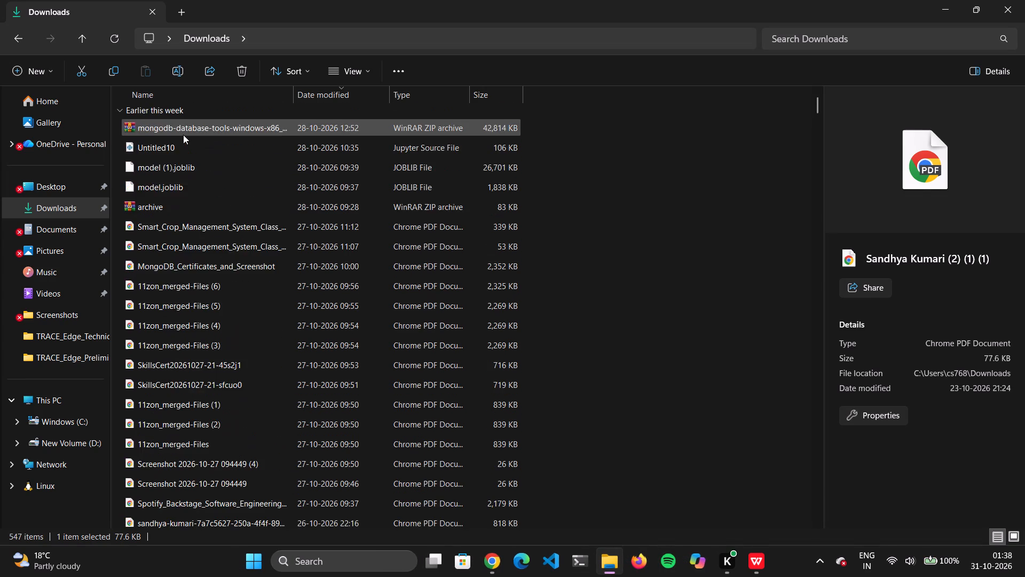
click(81, 213)
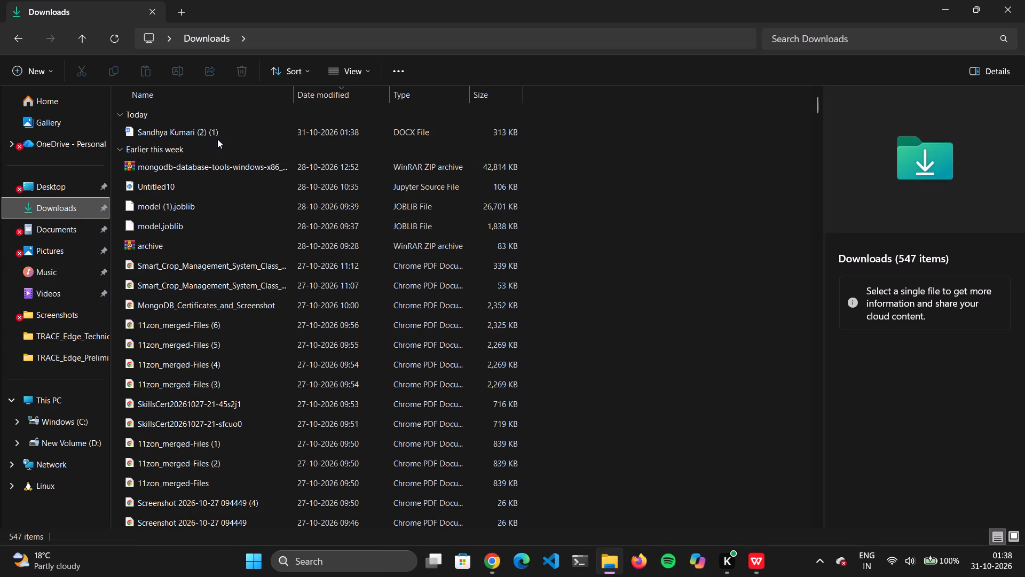
double_click(228, 126)
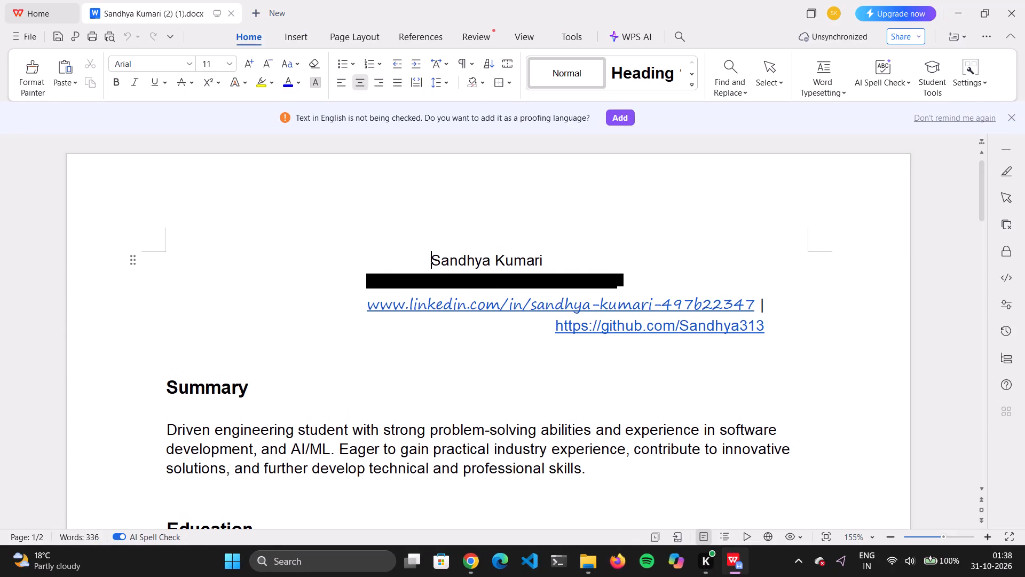
Remove the indentation before the LinkedIn and GitHub links line, undoing its merge into the contact line above.
click(771, 319)
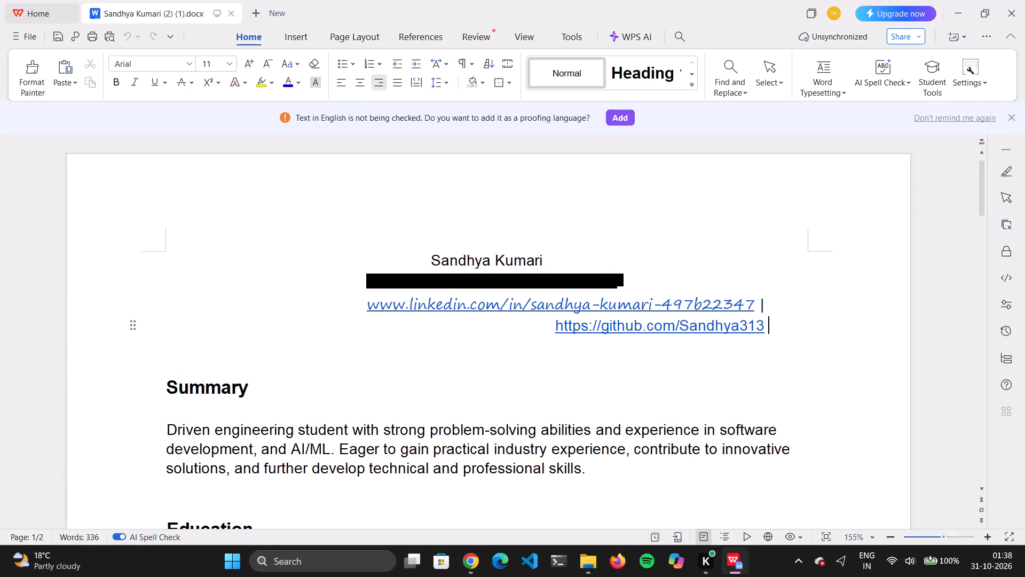
click(366, 300)
key(BackSpace)
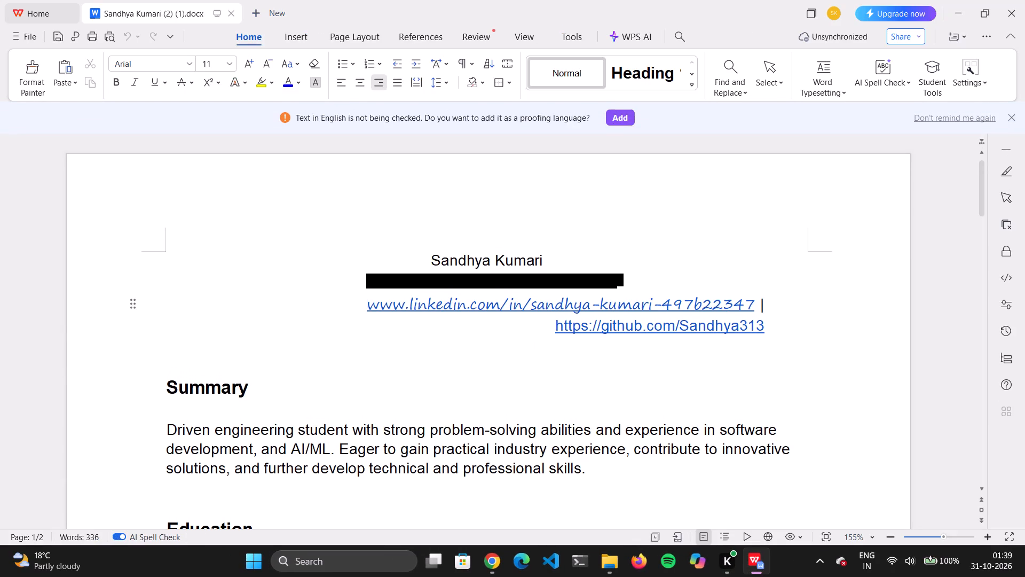
key(BackSpace)
key(BackSpace)
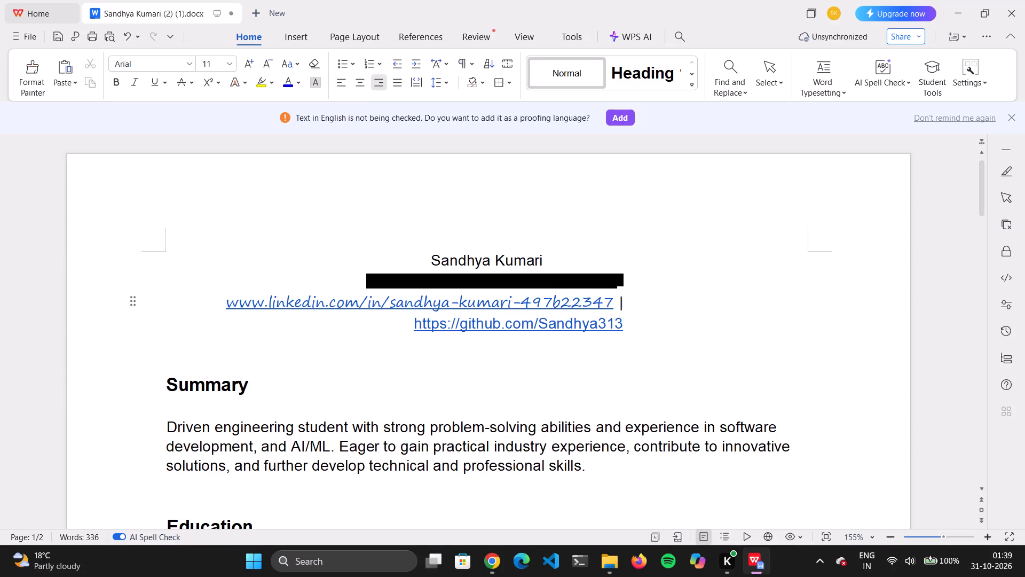
key(BackSpace)
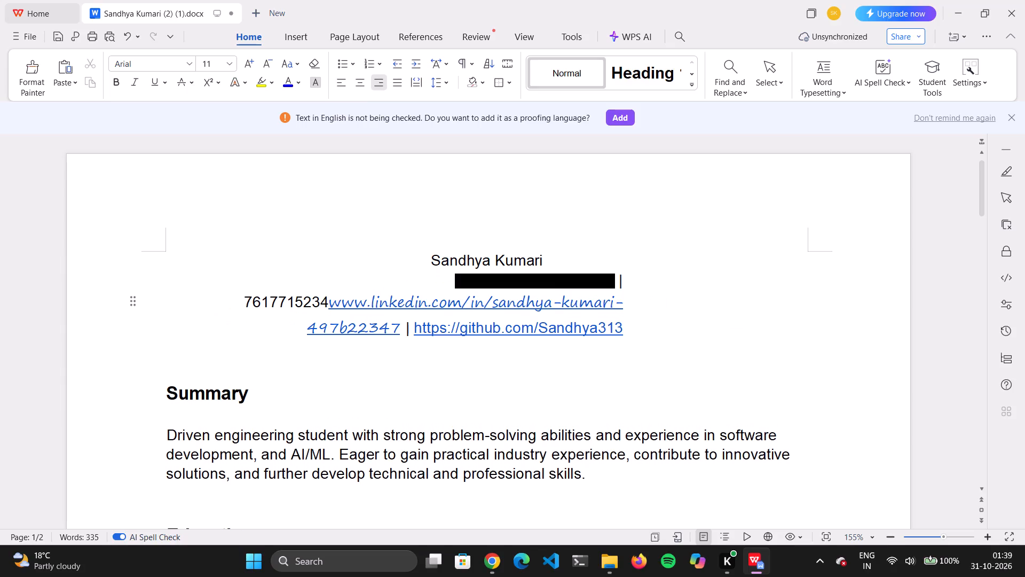
key(ctrl+z)
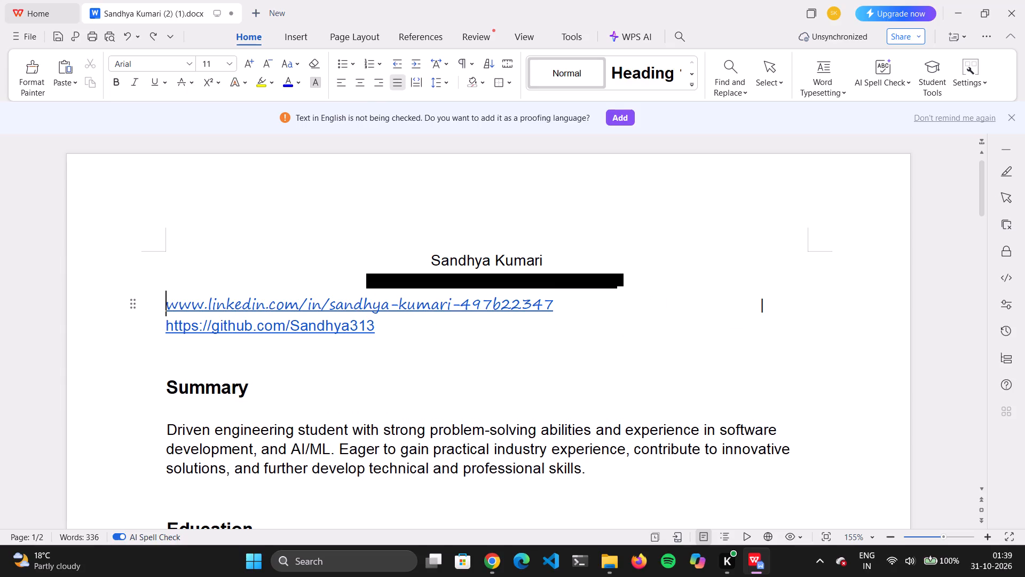
Try removing the separator after the LinkedIn link, then undo back to the centred links line.
click(759, 305)
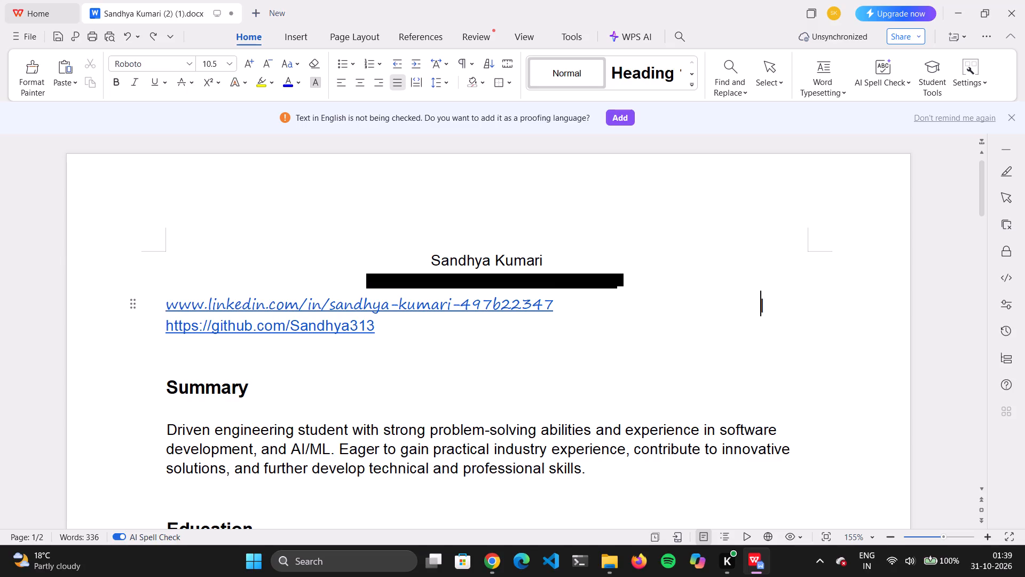
key(BackSpace)
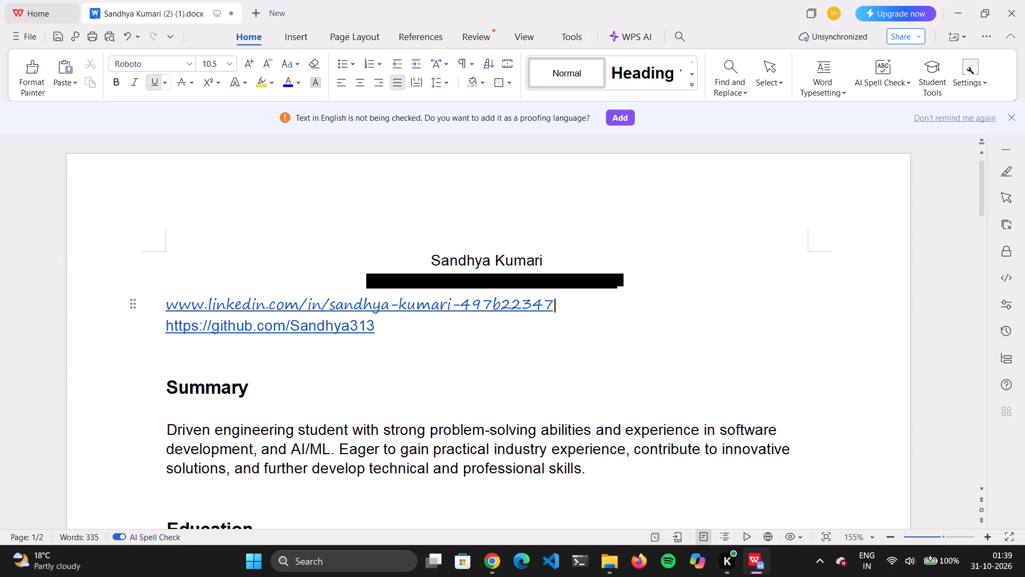
click(163, 325)
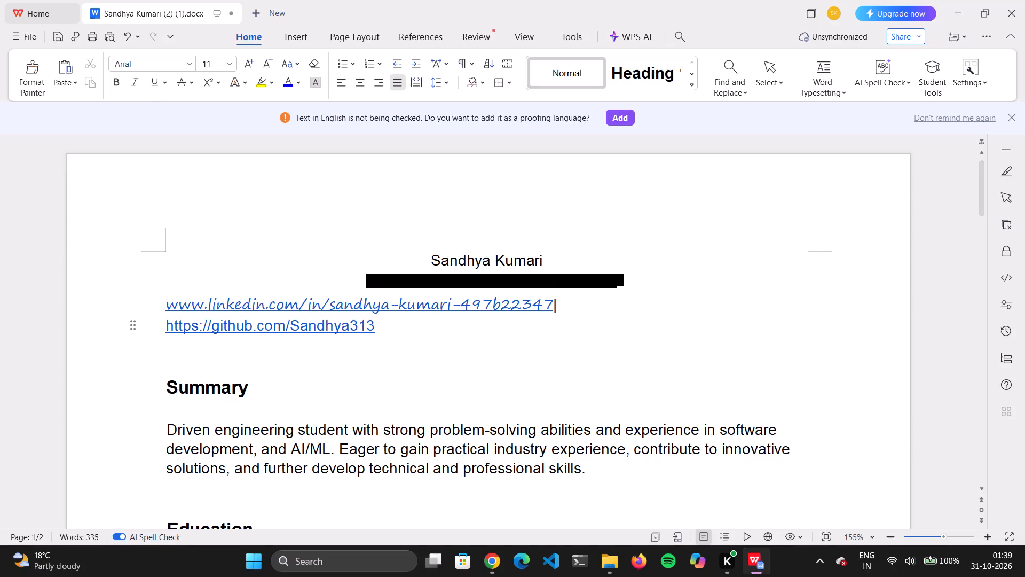
key(BackSpace)
key(ctrl+z)
key(ctrl+z)
key(ctrl+z)
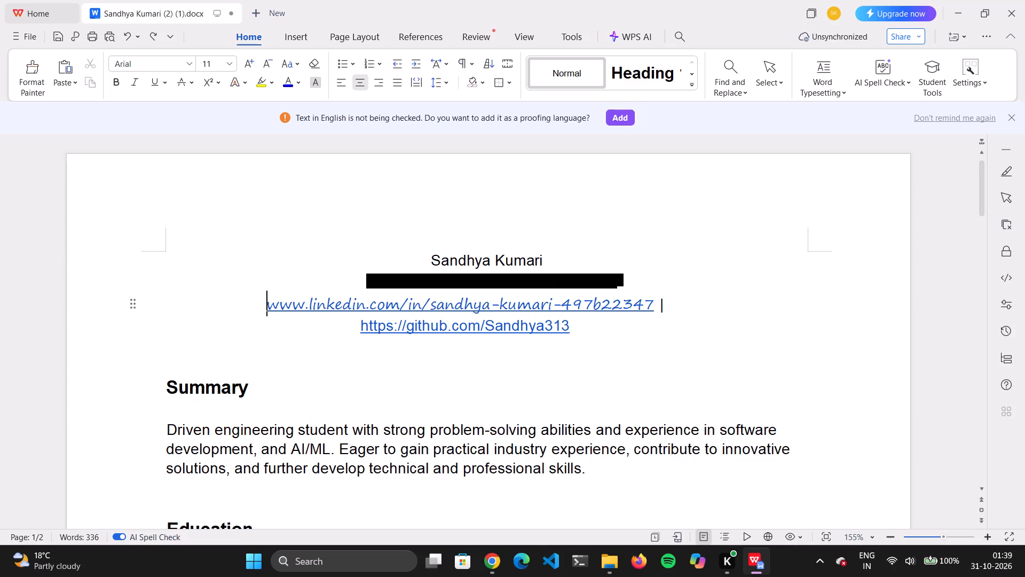
Set the font of the LinkedIn link beneath the contact line to Arial.
drag(267, 301, 657, 304)
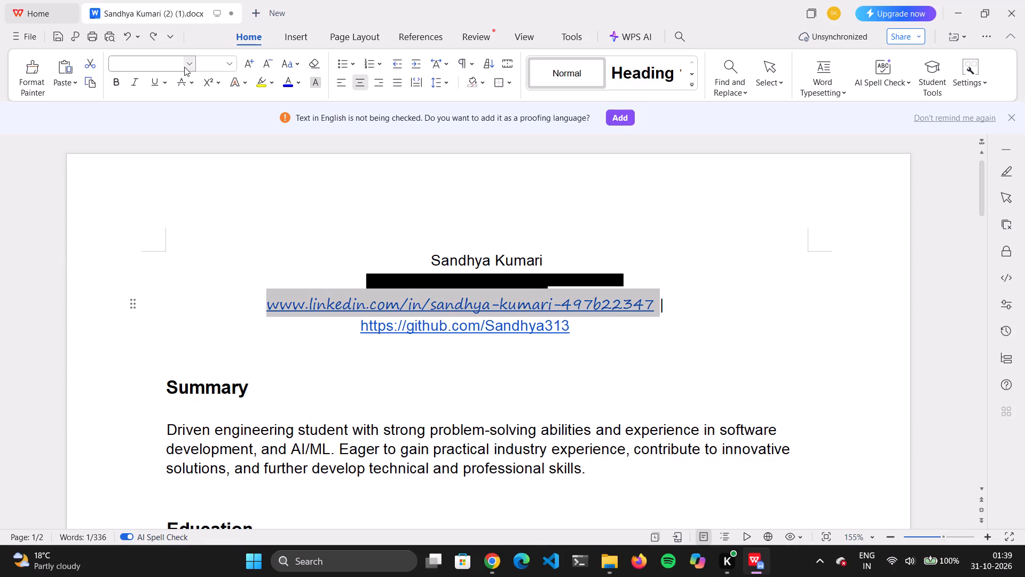
click(184, 67)
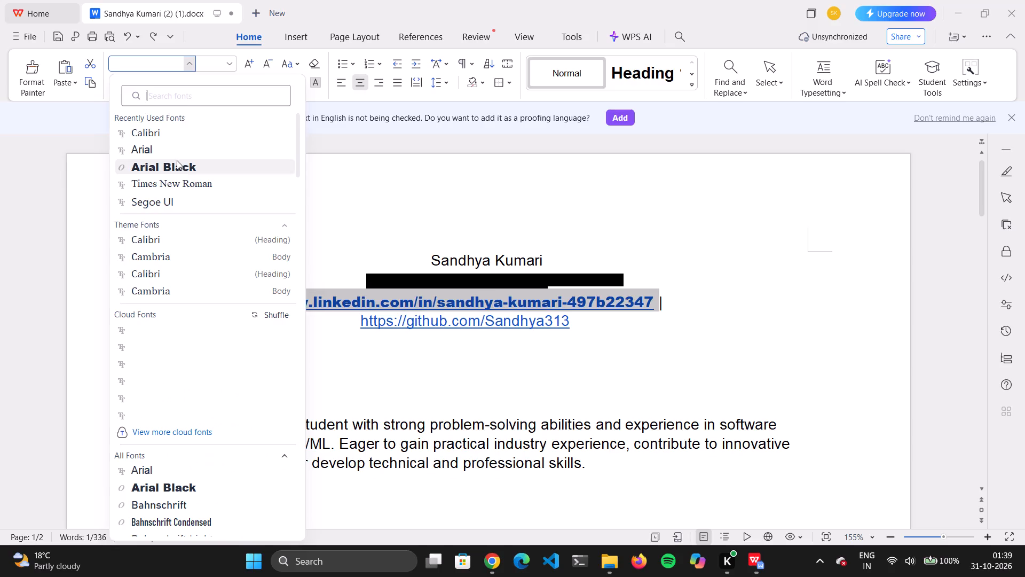
click(175, 152)
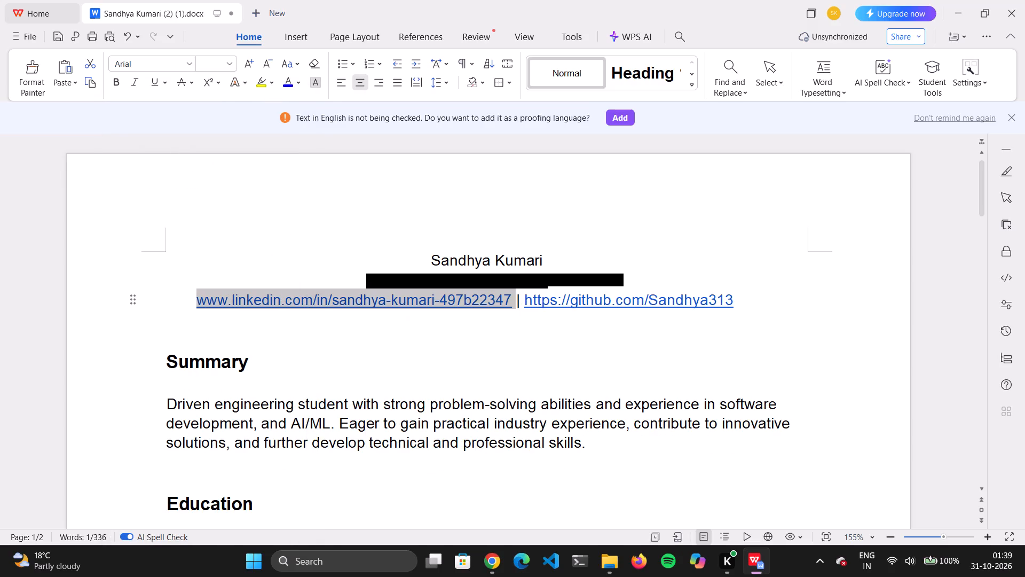
click(320, 356)
Delete the whole bulleted list under the Skills heading, from Frontend through Artificial Intelligence & Machine Learning.
scroll(320, 356, down, 2)
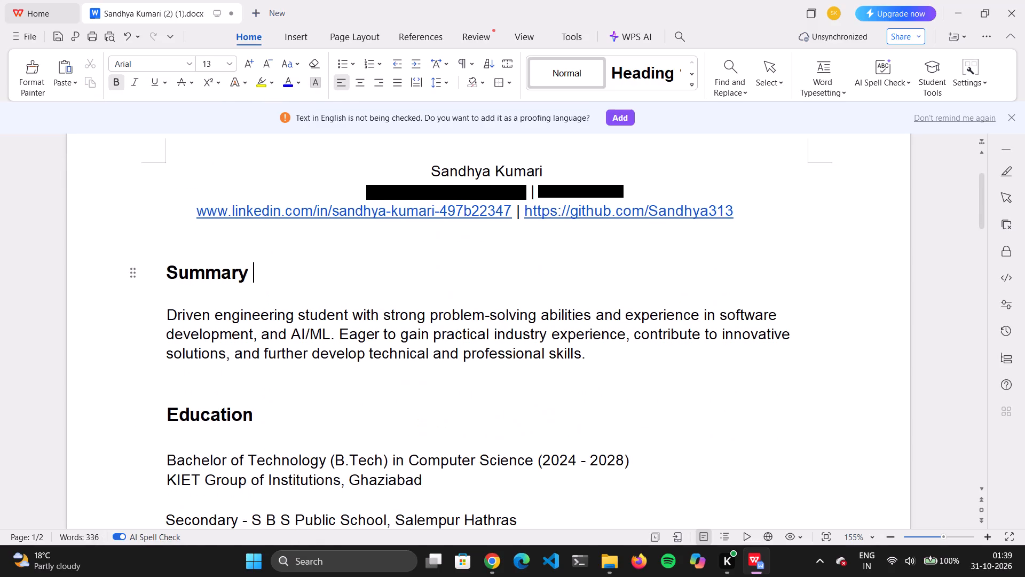
scroll(320, 356, down, 5)
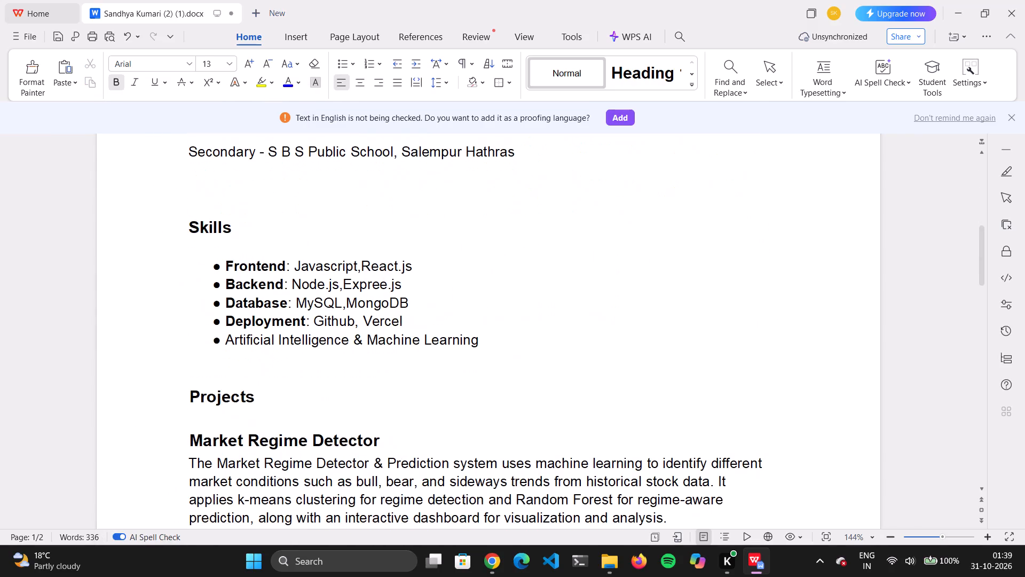
drag(483, 341, 232, 253)
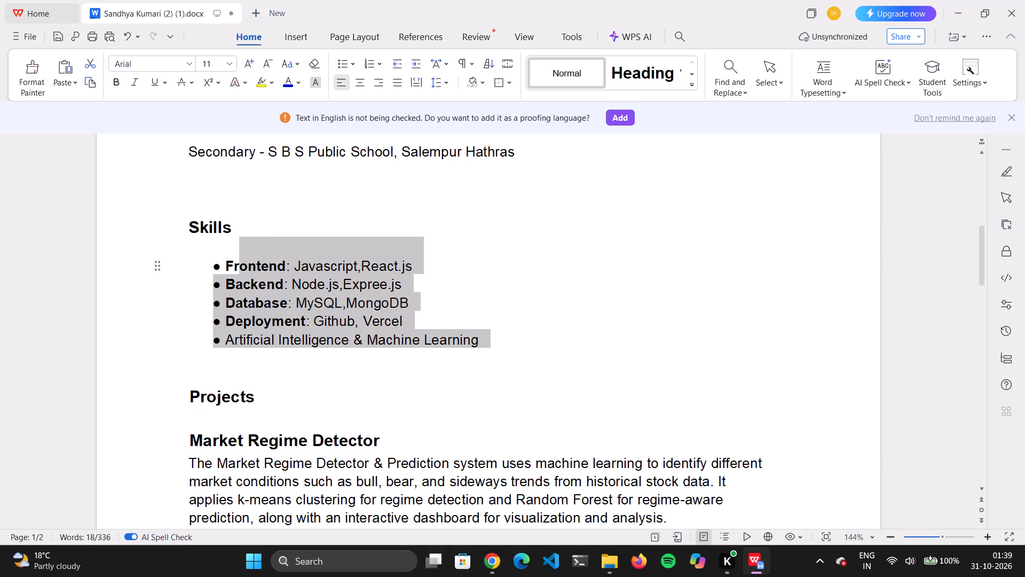
drag(232, 253, 209, 267)
key(BackSpace)
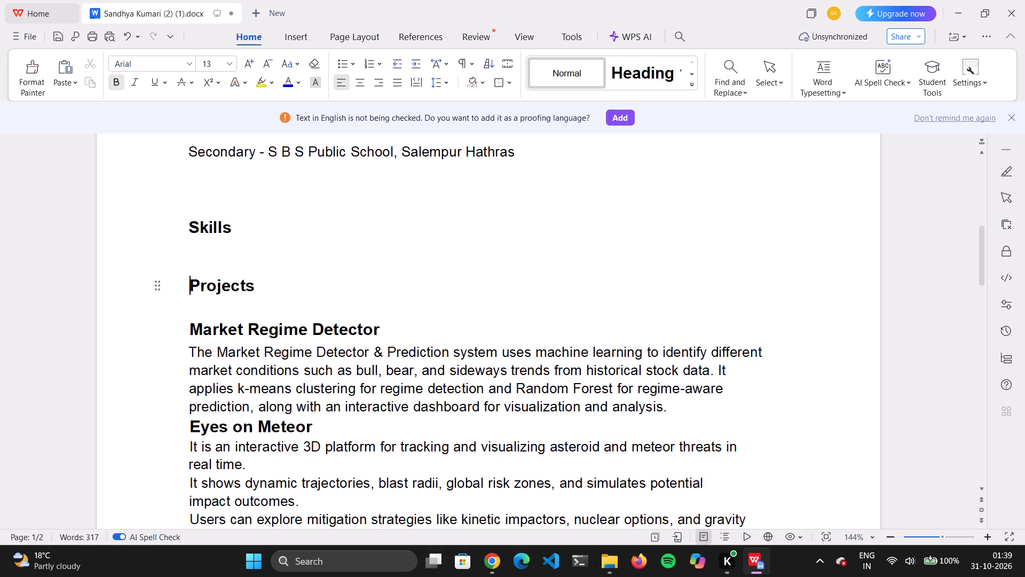
Add a new line beneath the Skills heading and format it with Large Filled Round Bullets.
click(248, 220)
key(Return)
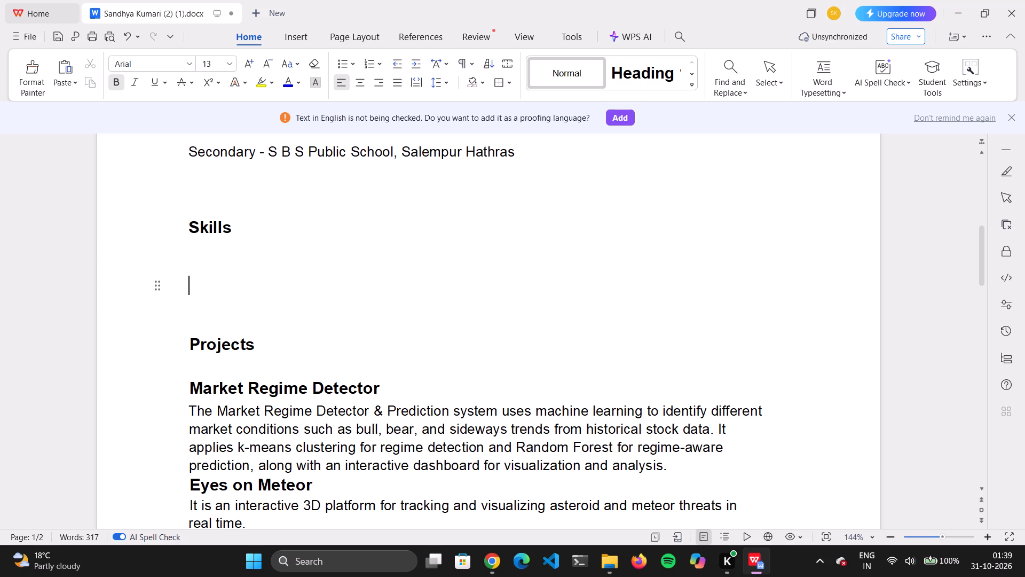
click(349, 59)
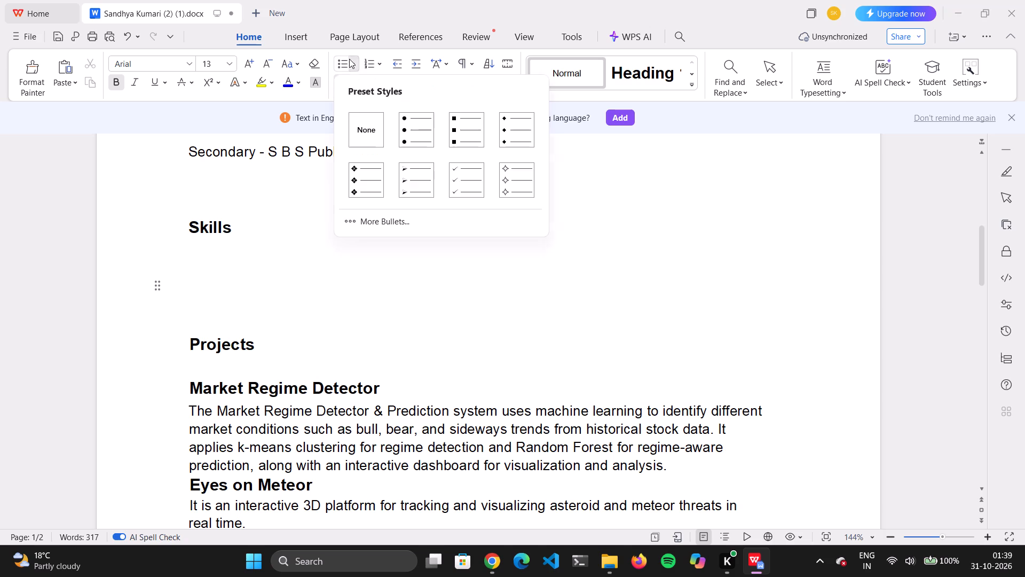
click(414, 138)
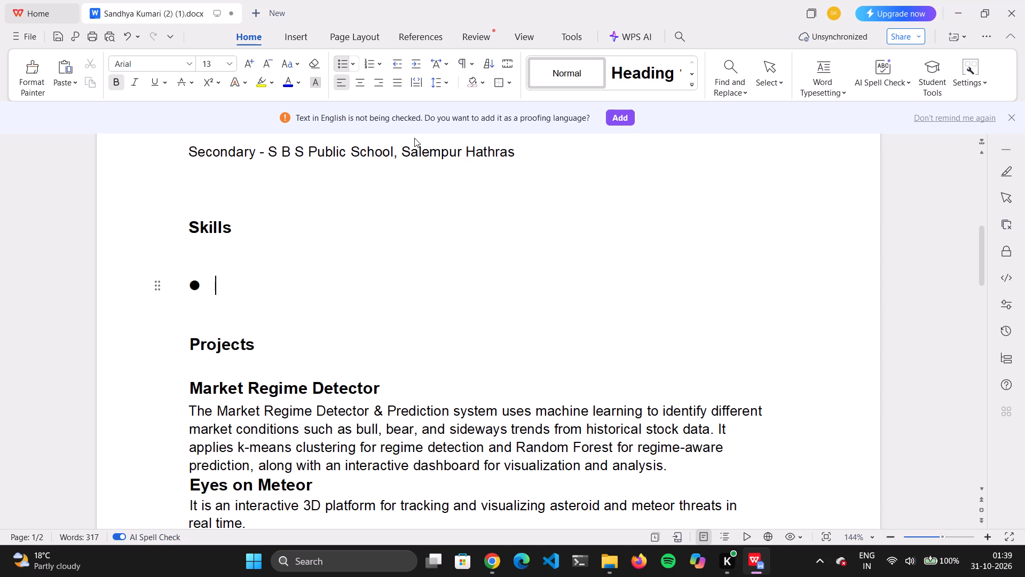
Enter "Programming Languages : C, C++, Python" as the first bullet under Skills.
key(shift+p)
text(rogramming)
key(space)
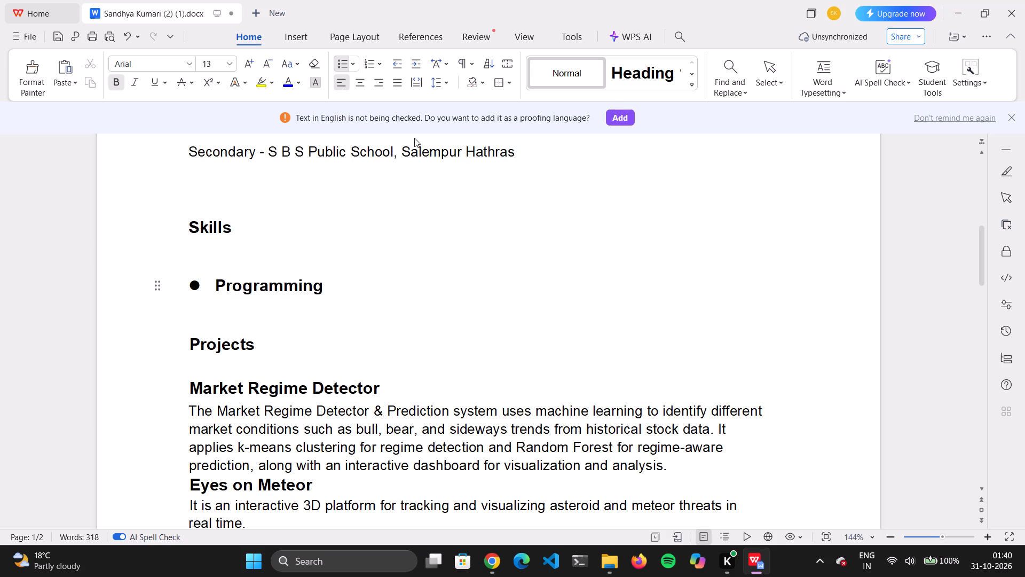
text(Languages)
key(space)
text(:)
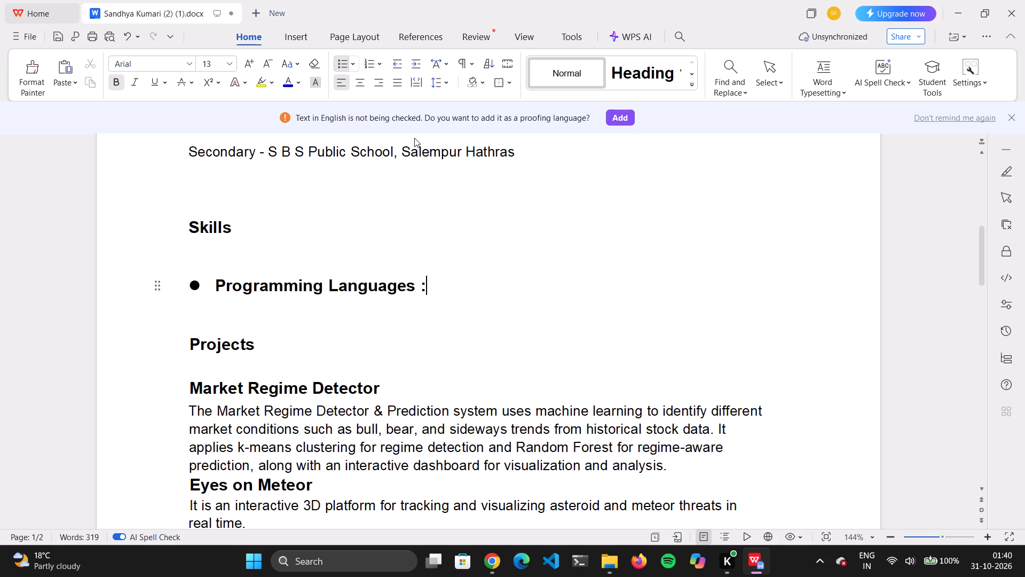
key(space)
key(shift+c)
text(,)
key(space)
text(C++,)
key(space)
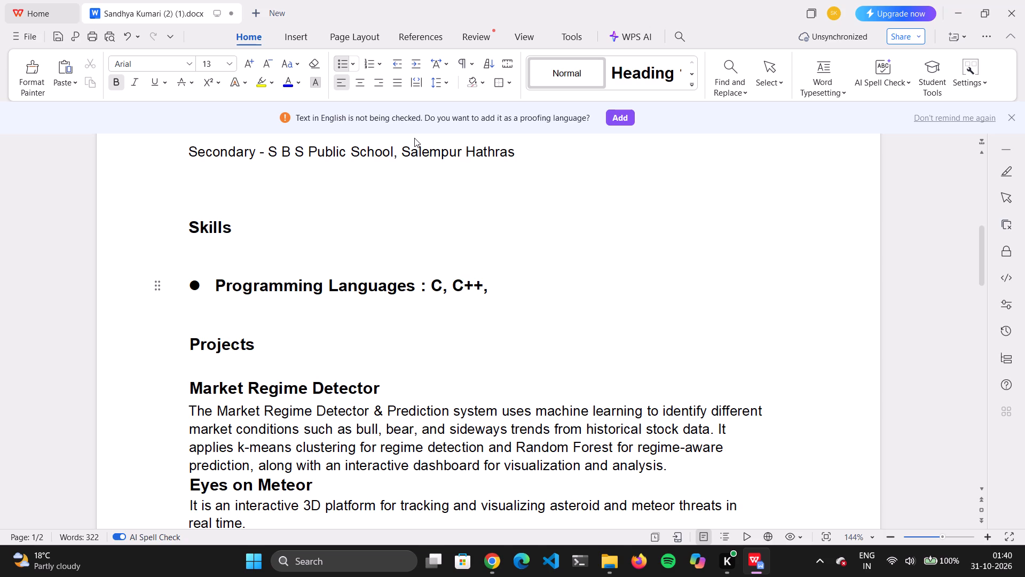
text(Python)
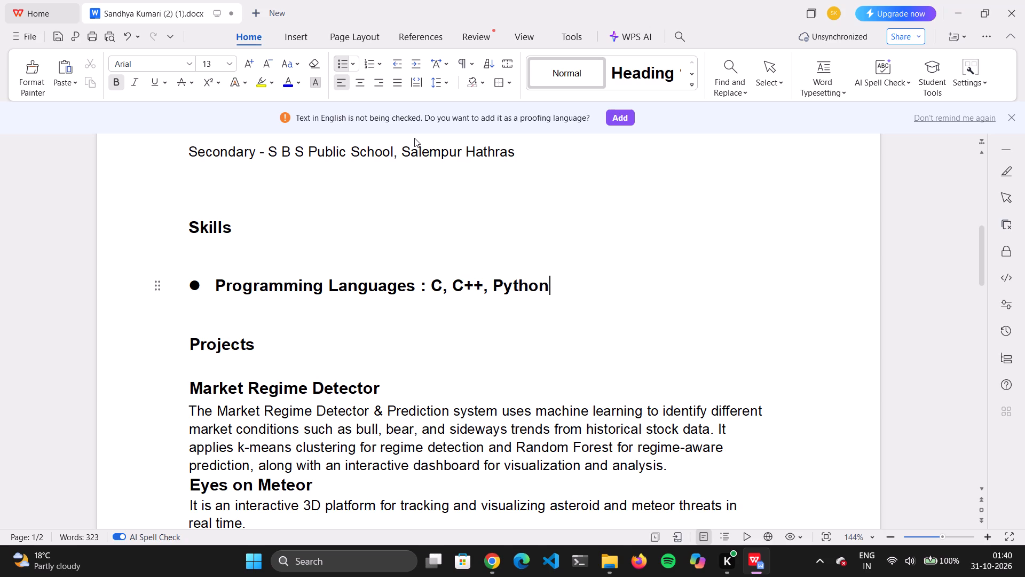
Insert "Java," between C++ and Python in the Programming Languages entry and start another bullet below it.
key(Left)
key(Left)
key(Left)
key(Left)
key(Left)
key(Left)
key(Right)
key(Left)
key(Left)
key(space)
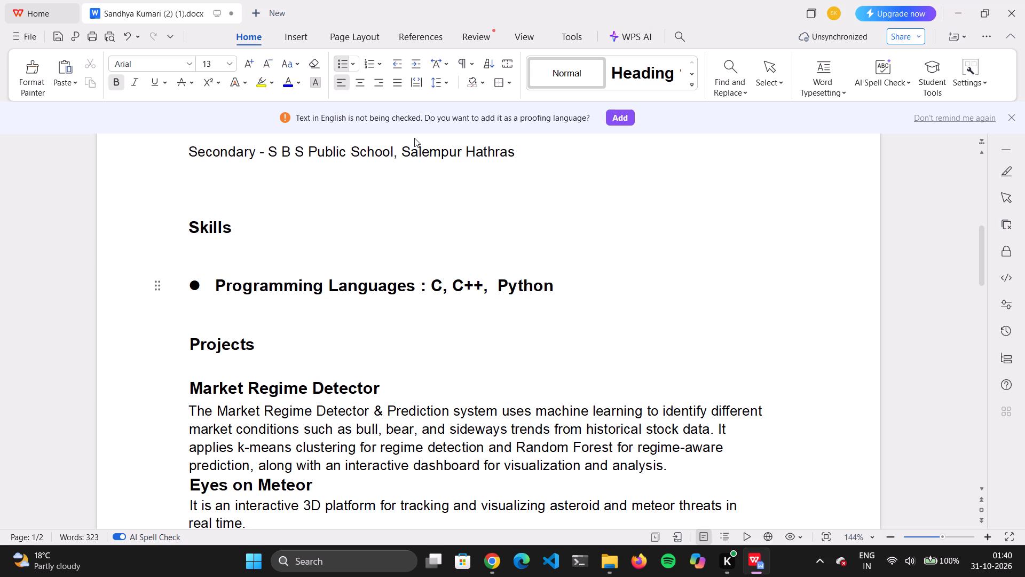
text(Java)
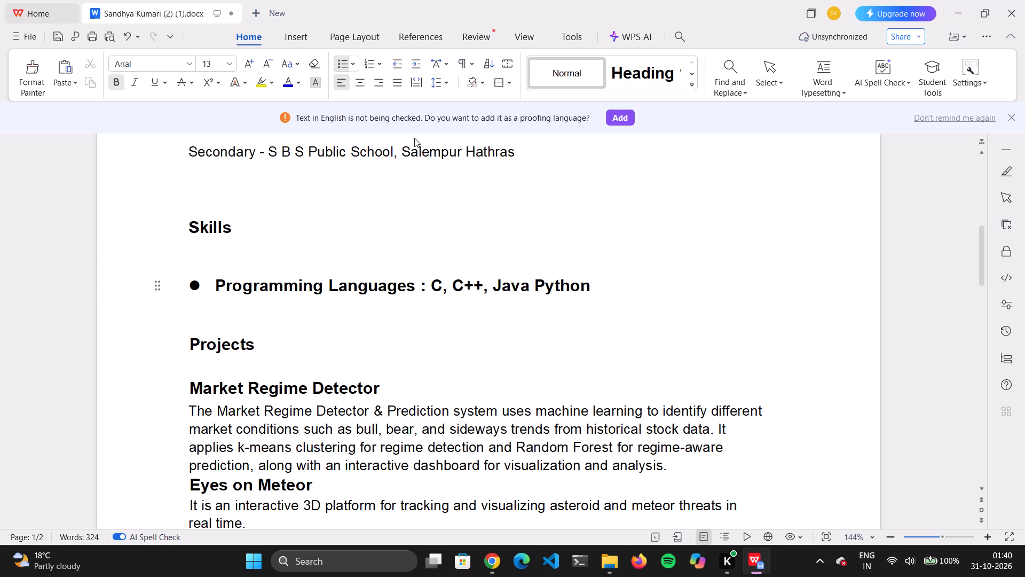
key(comma)
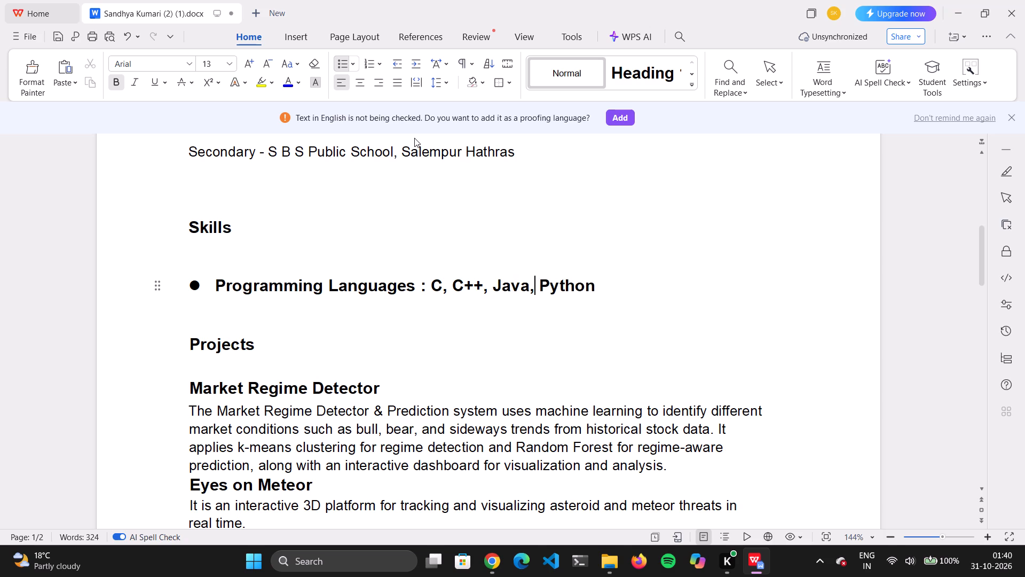
key(Right)
key(Right)
key(Right)
key(Right)
key(Right)
key(Right)
key(Right)
key(Return)
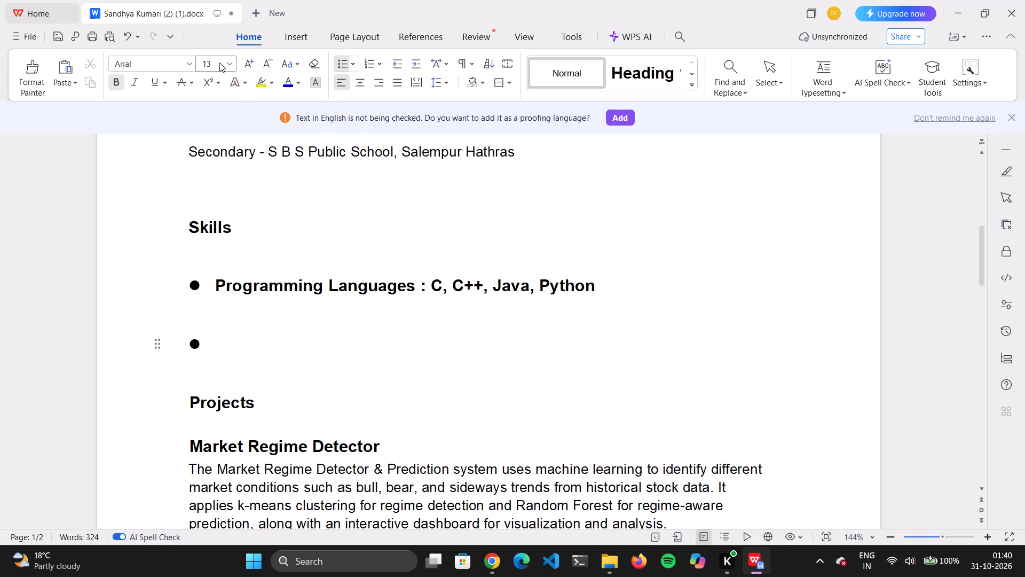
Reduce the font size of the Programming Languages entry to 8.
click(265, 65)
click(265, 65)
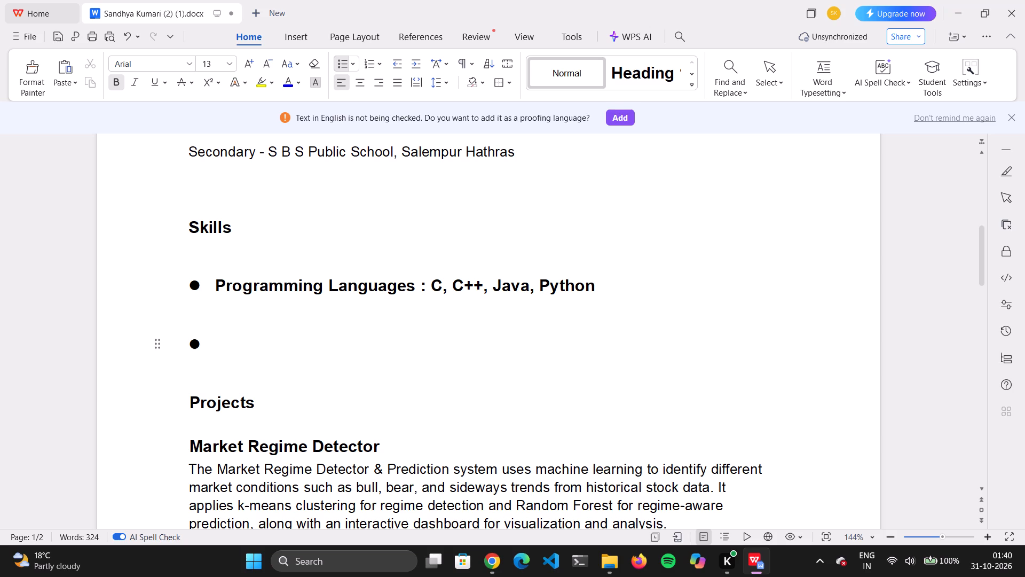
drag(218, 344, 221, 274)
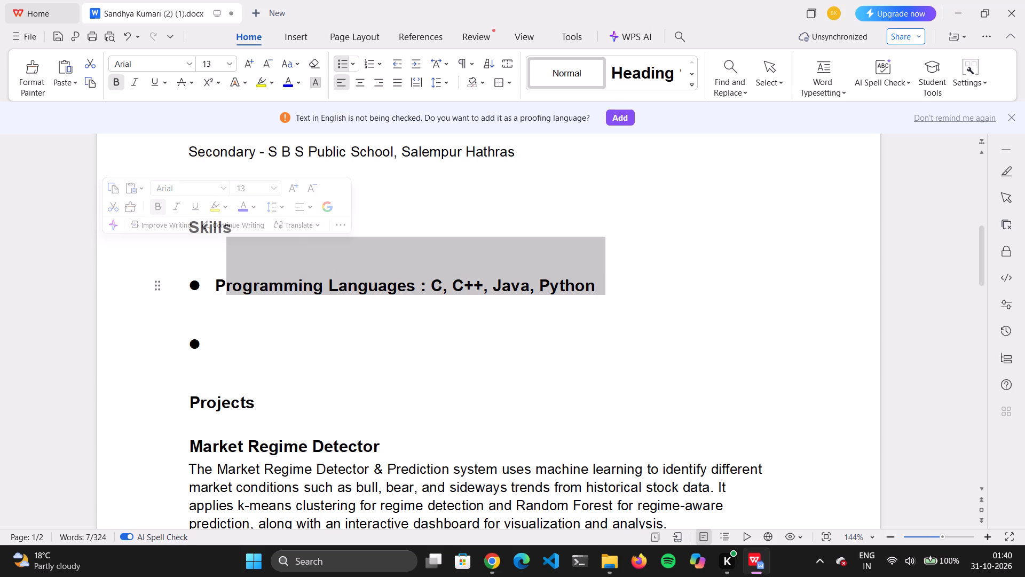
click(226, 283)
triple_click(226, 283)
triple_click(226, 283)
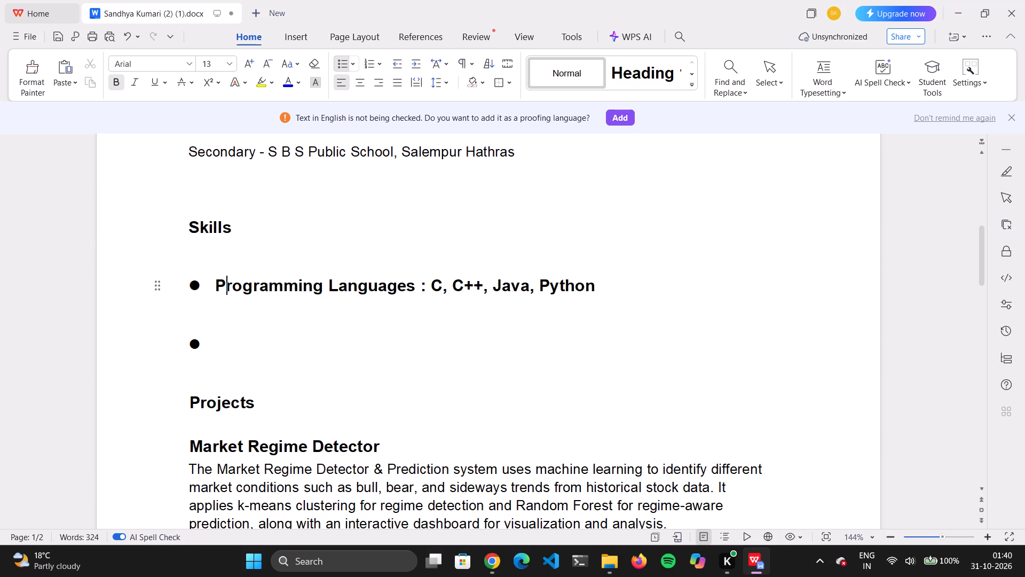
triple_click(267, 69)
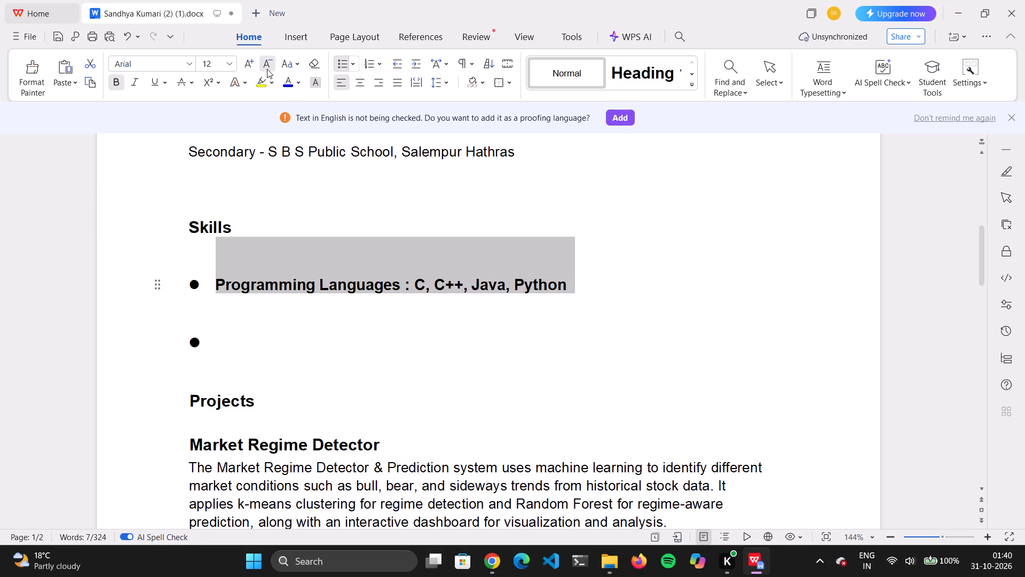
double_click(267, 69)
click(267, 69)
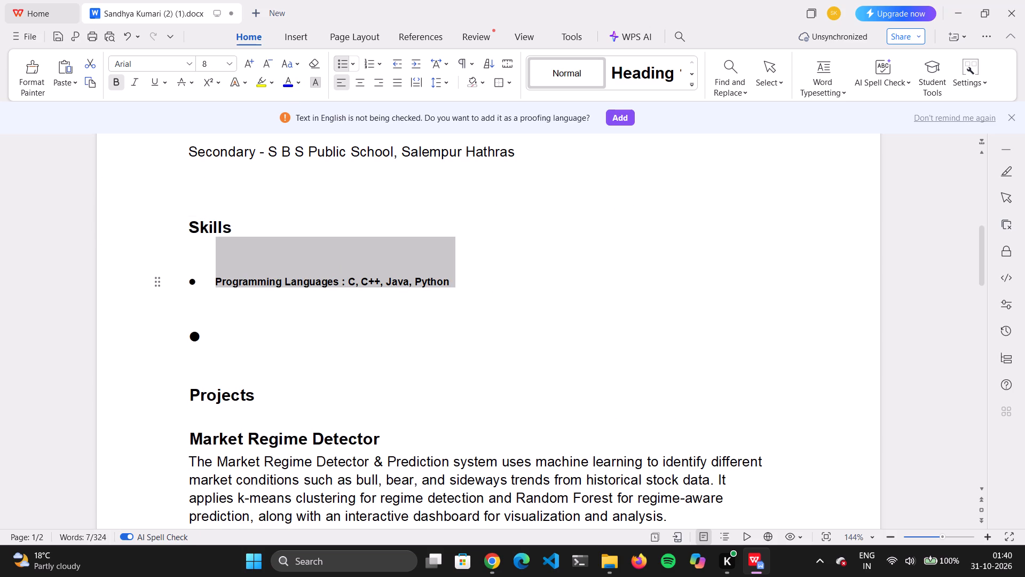
Format the Programming Languages entry as non-bold text at font size 11, matching the Market Regime Detector description.
triple_click(385, 455)
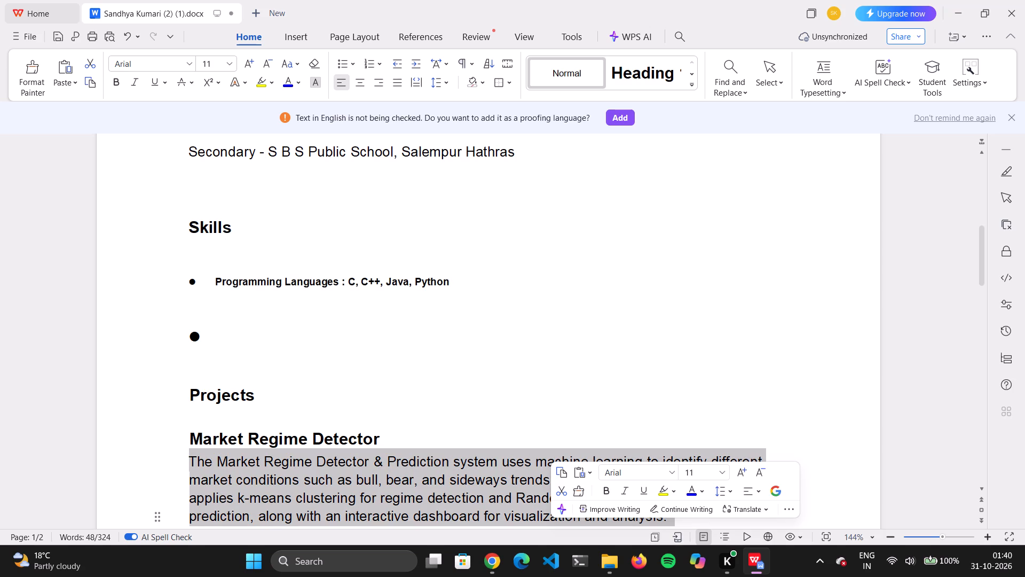
click(385, 455)
triple_click(335, 292)
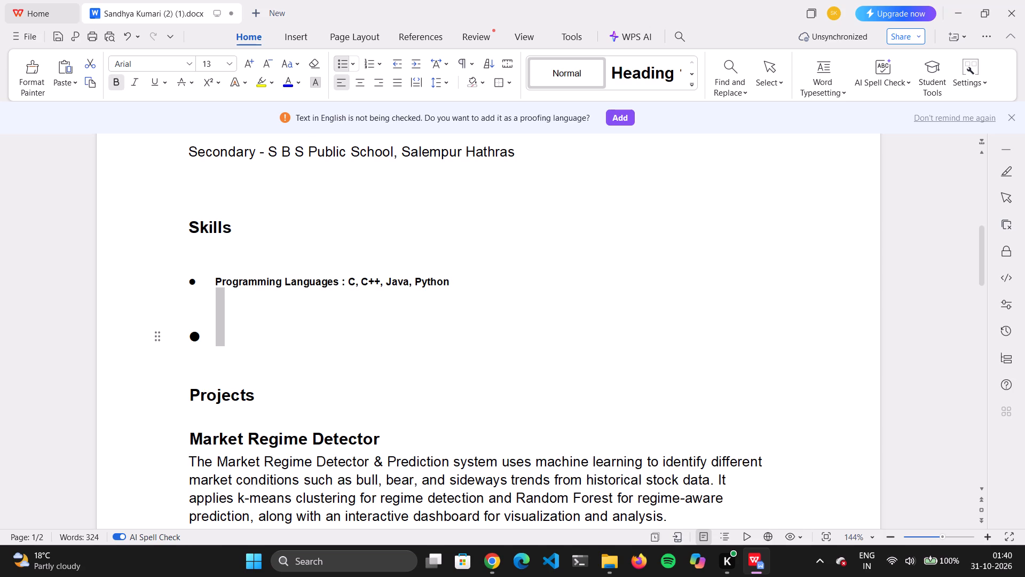
click(348, 279)
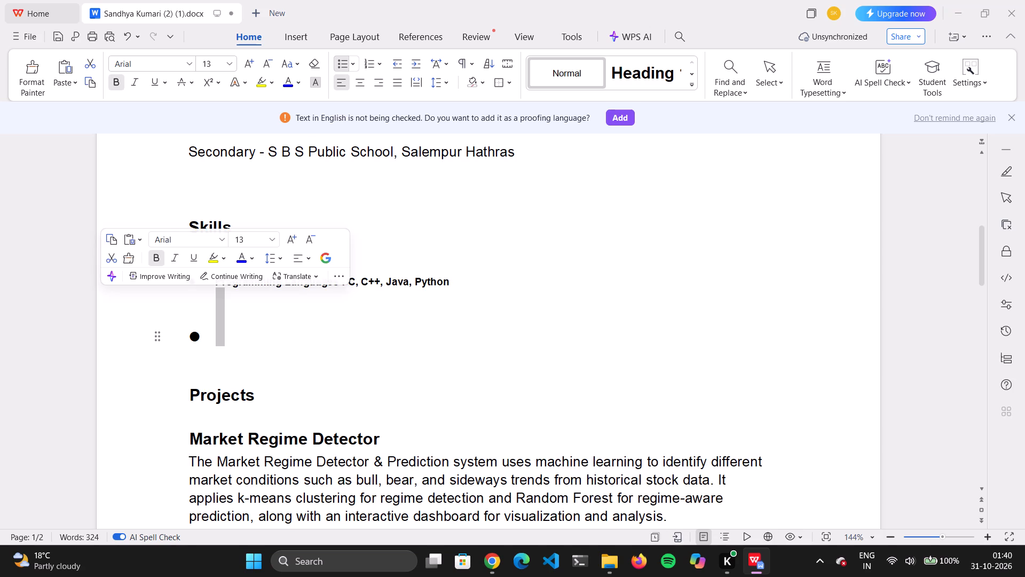
triple_click(363, 279)
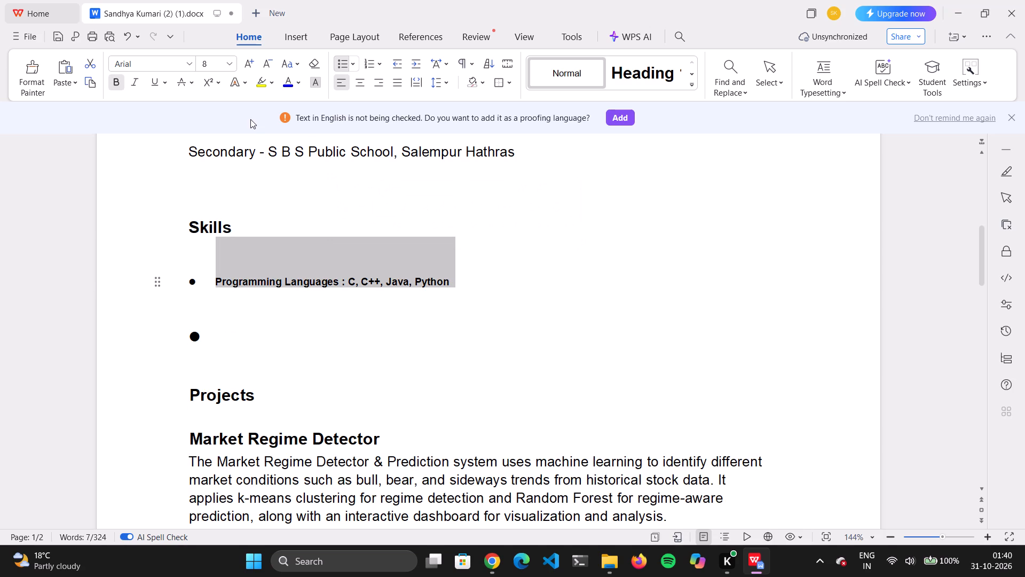
click(250, 58)
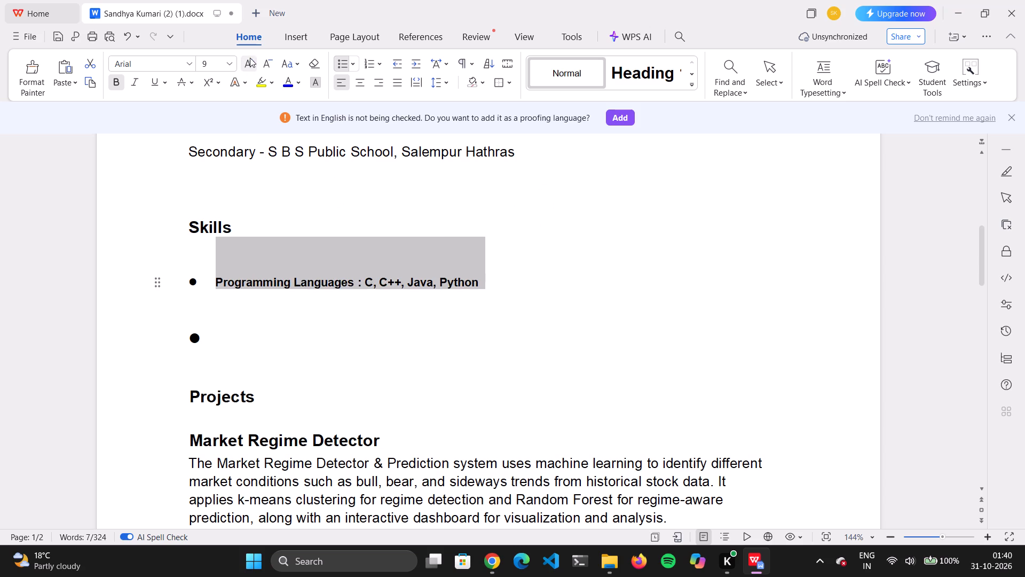
double_click(250, 58)
click(230, 59)
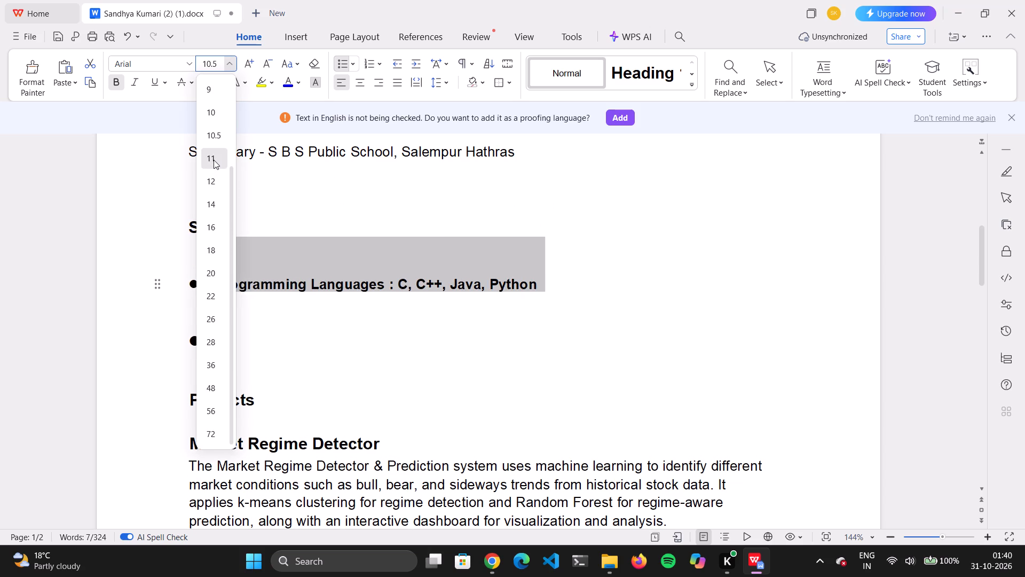
click(214, 160)
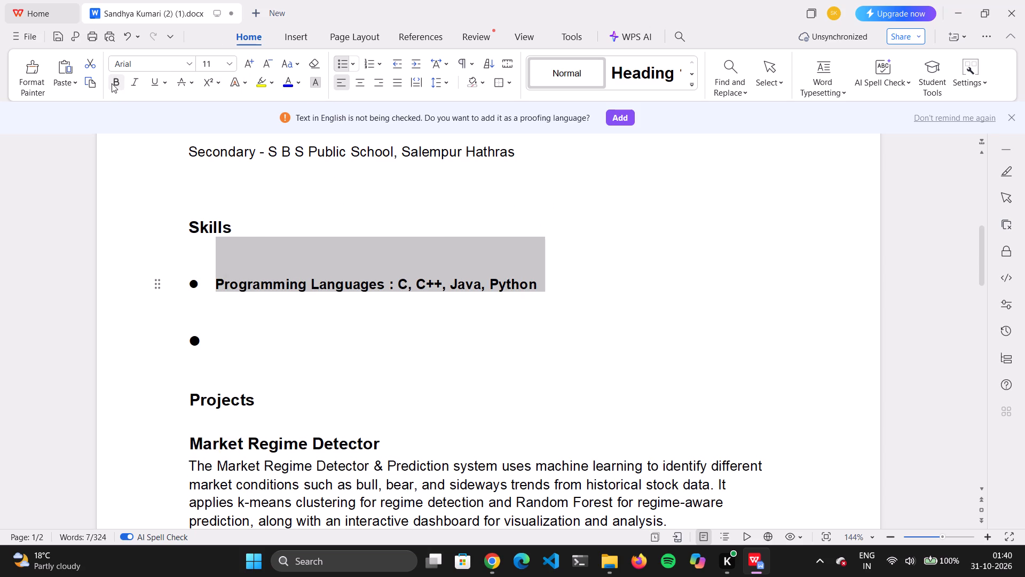
click(115, 79)
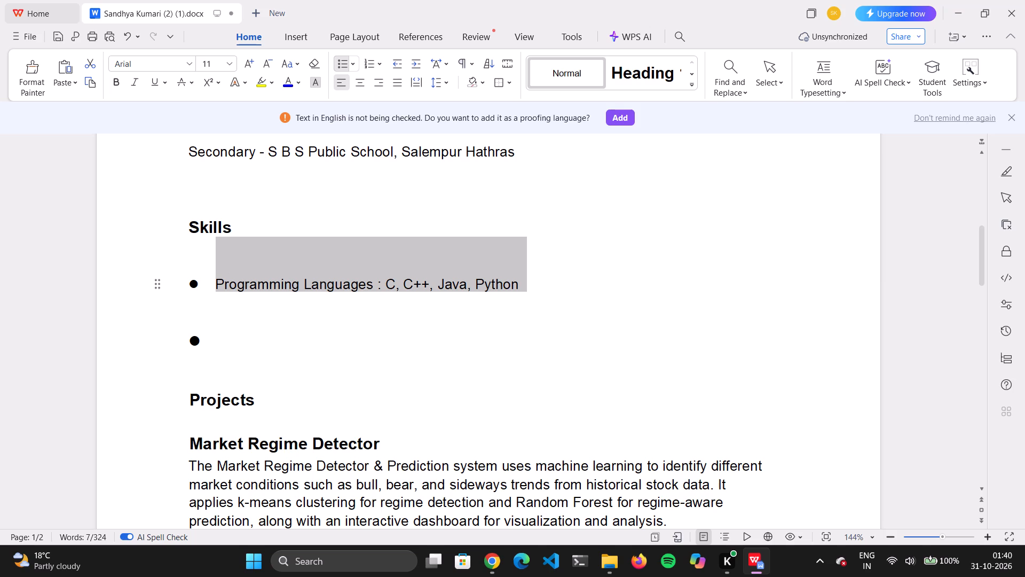
Replace the empty bullet below Programming Languages with a new one that carries over that entry's text formatting.
click(223, 334)
key(BackSpace)
key(BackSpace)
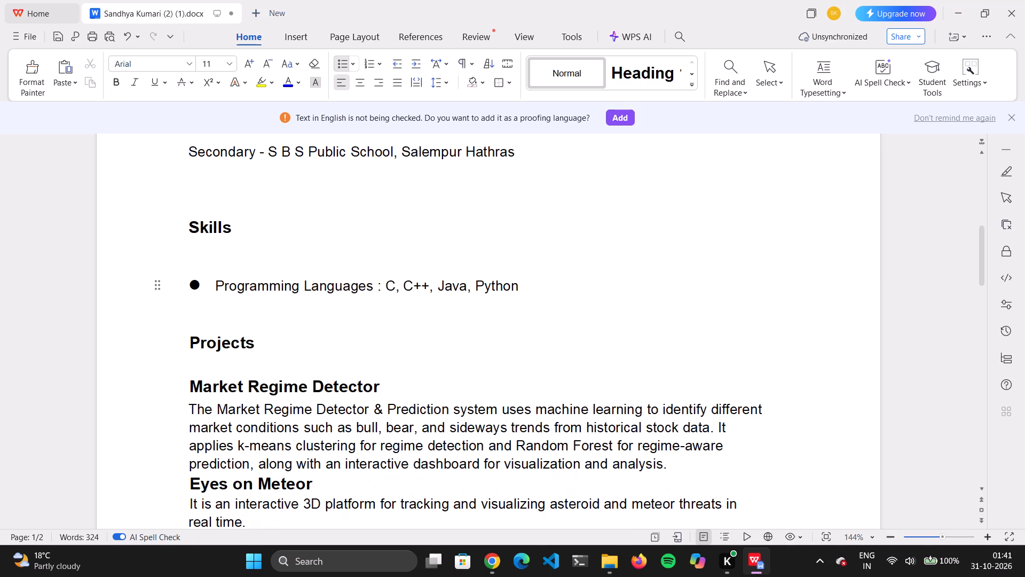
key(Return)
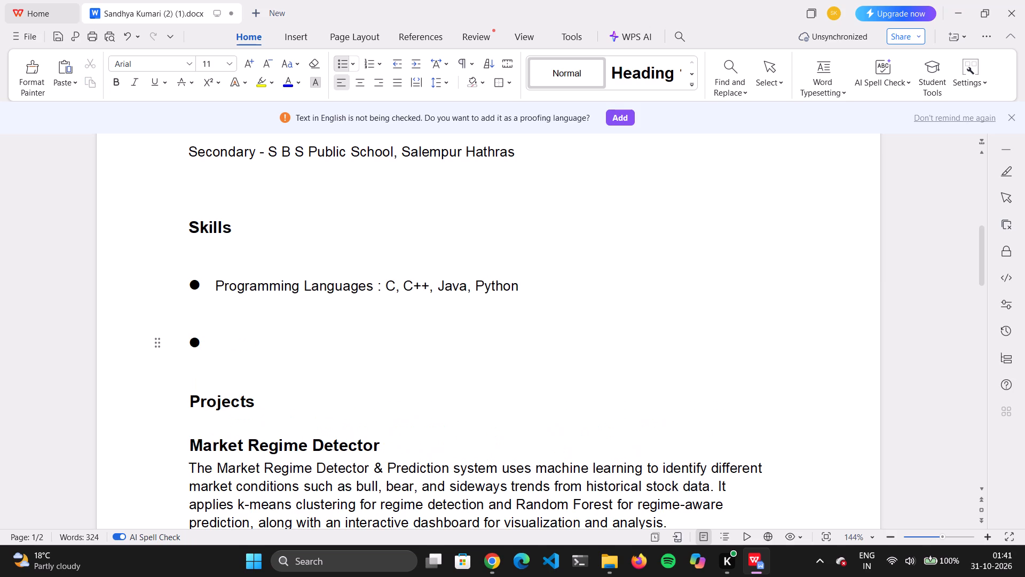
Recreate the empty bullet below Programming Languages and apply the normal body text style to it.
key(BackSpace)
key(BackSpace)
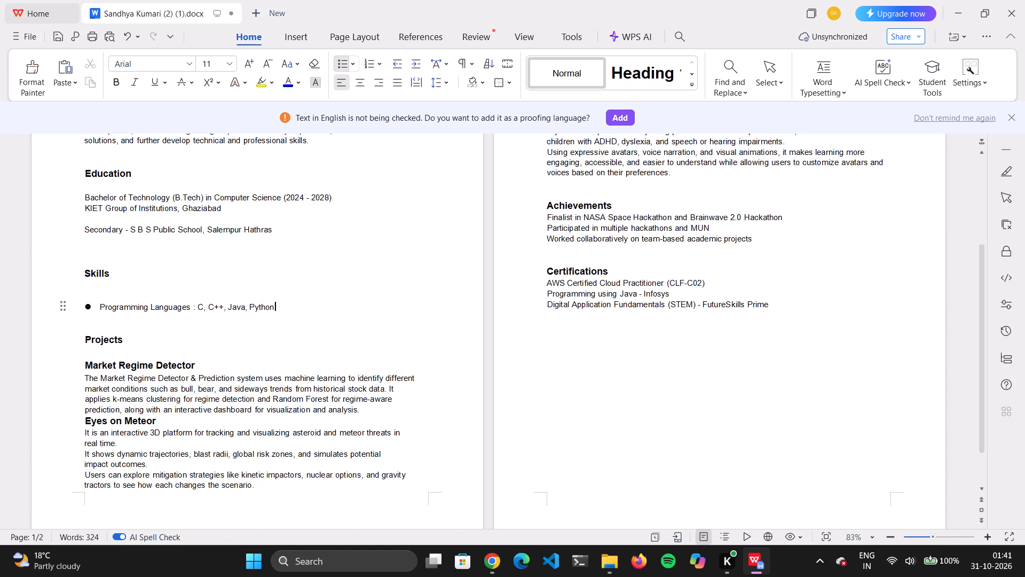
key(Return)
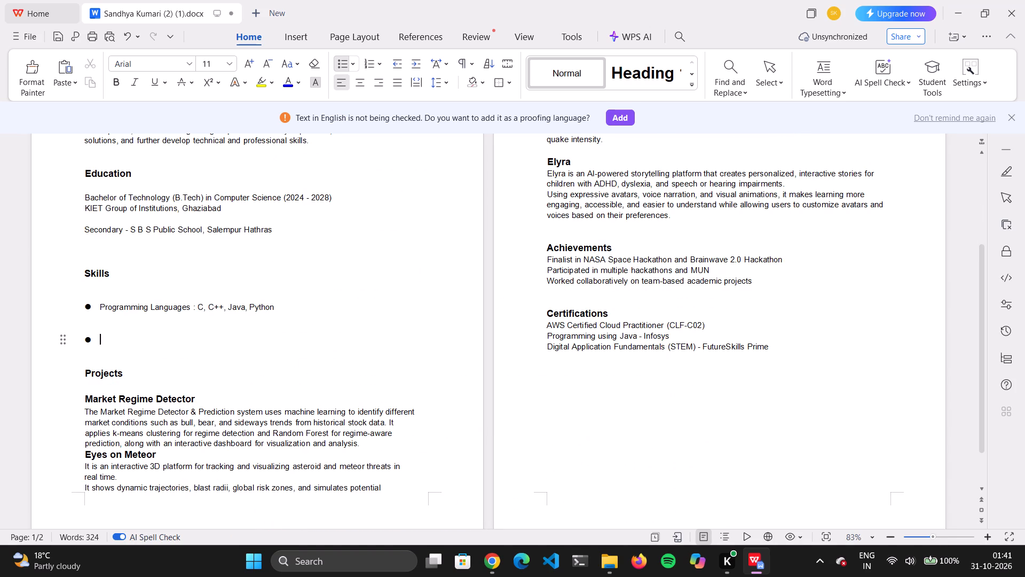
click(103, 324)
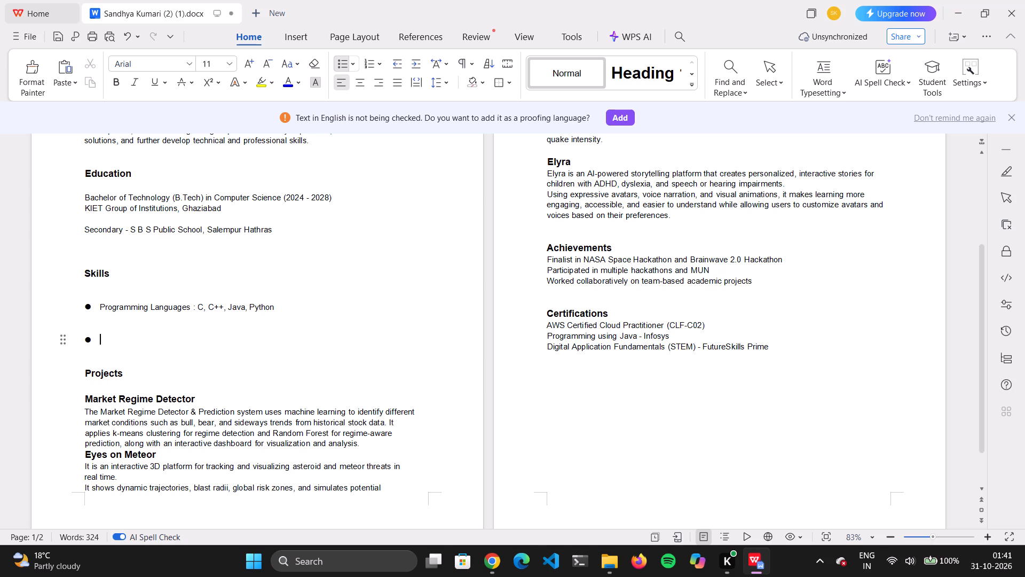
click(104, 323)
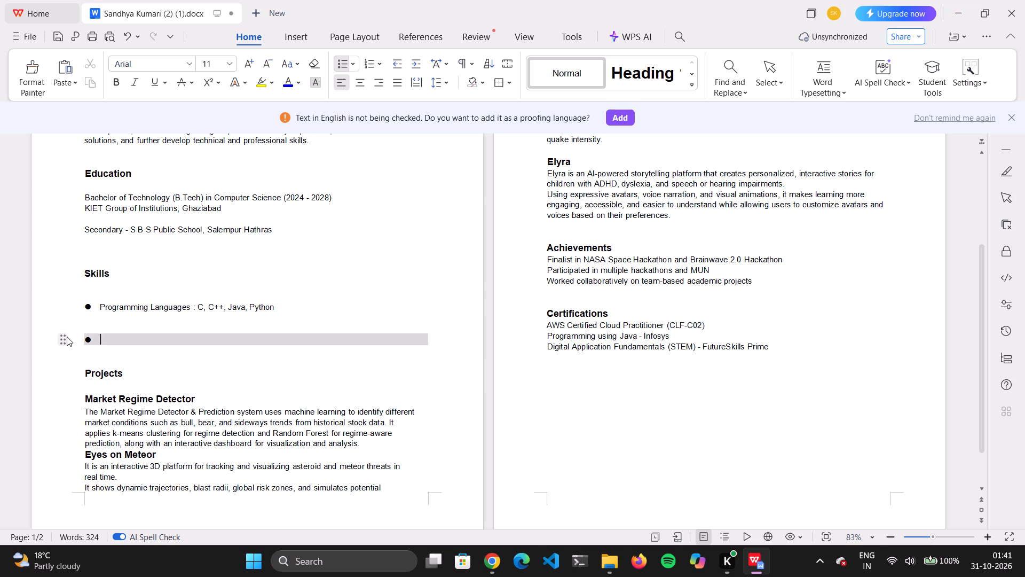
click(66, 338)
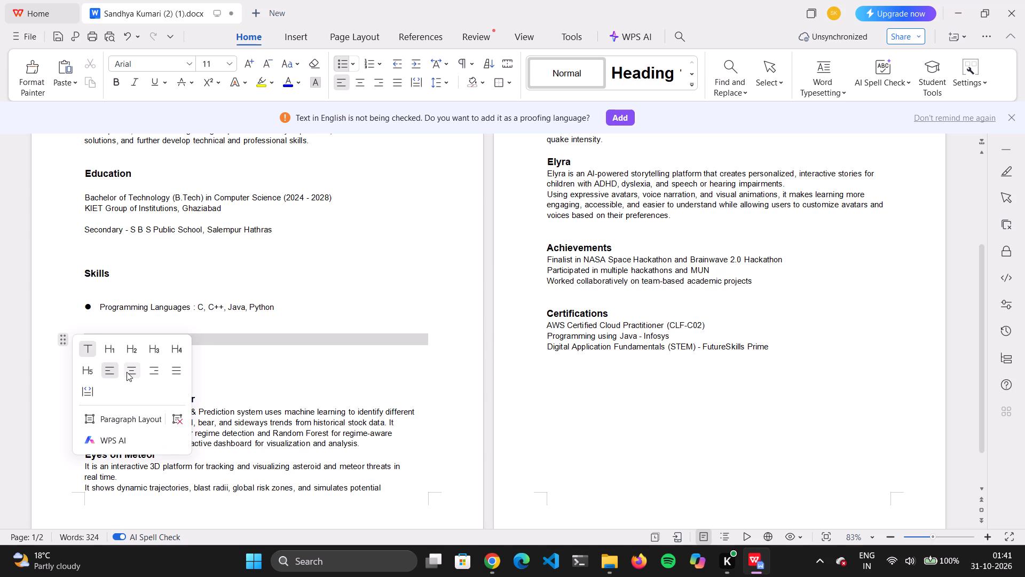
click(102, 352)
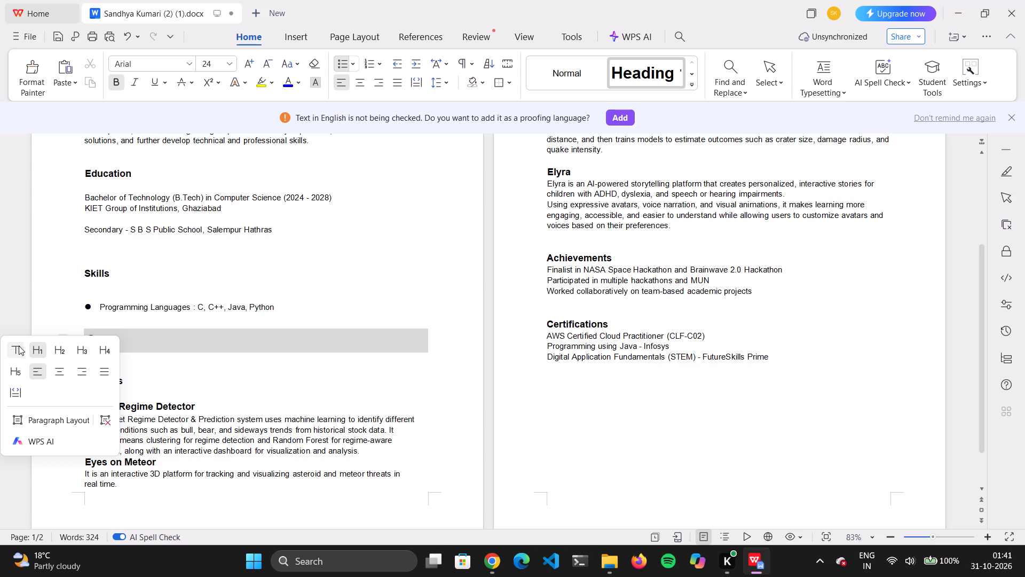
click(19, 346)
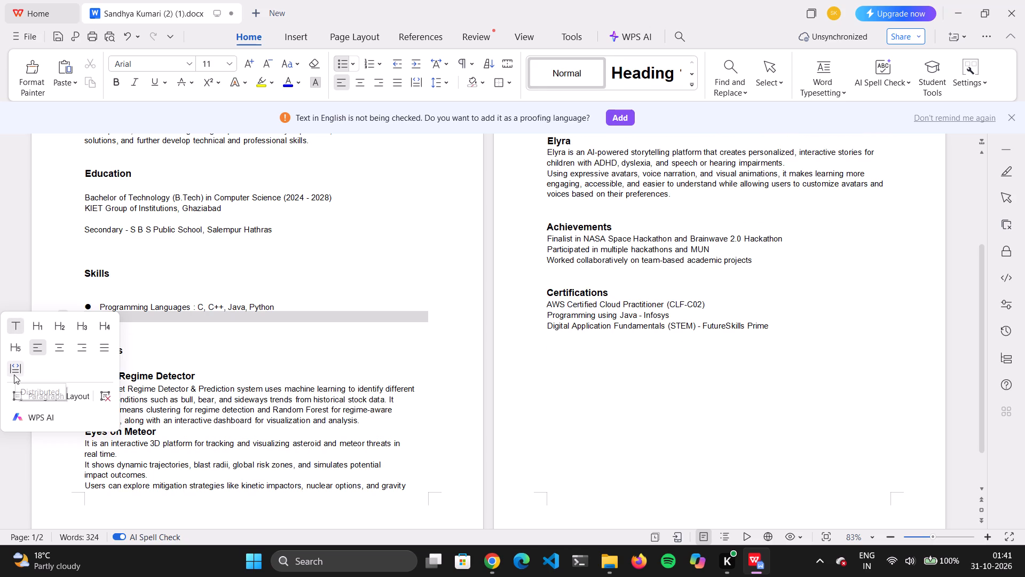
Change the alignment of the empty bullet below Programming Languages to justified.
click(14, 375)
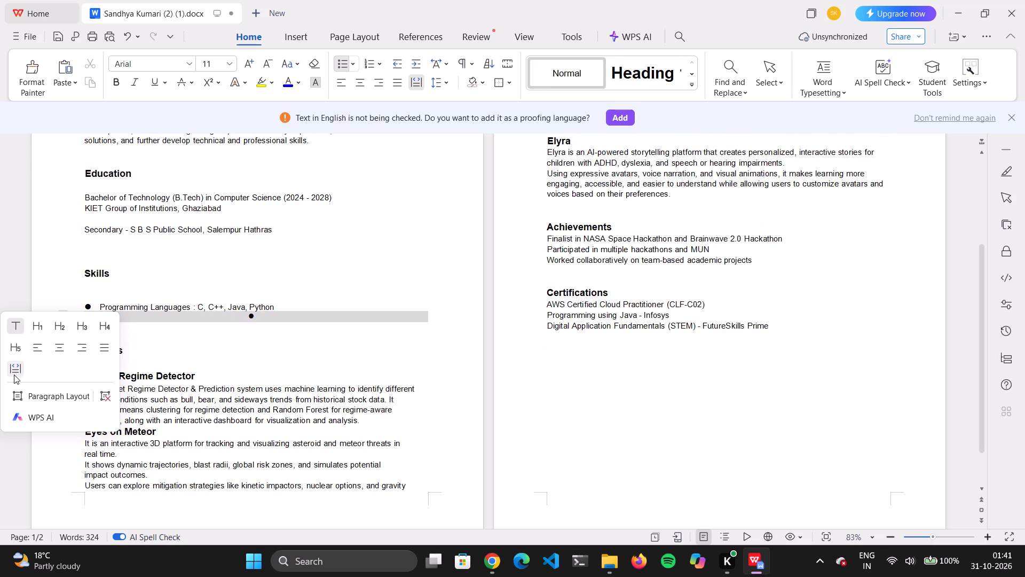
click(14, 375)
click(14, 375)
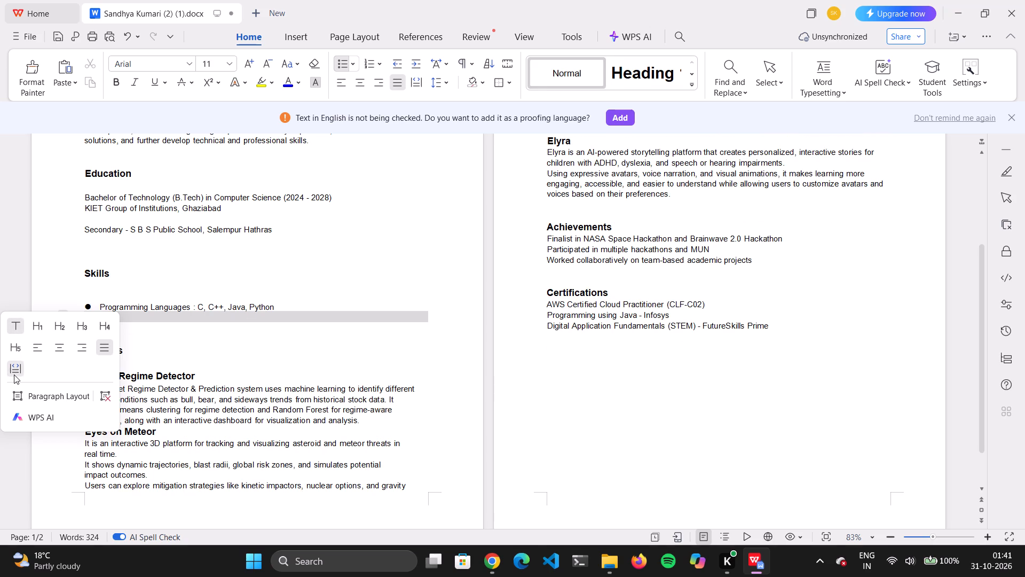
click(14, 375)
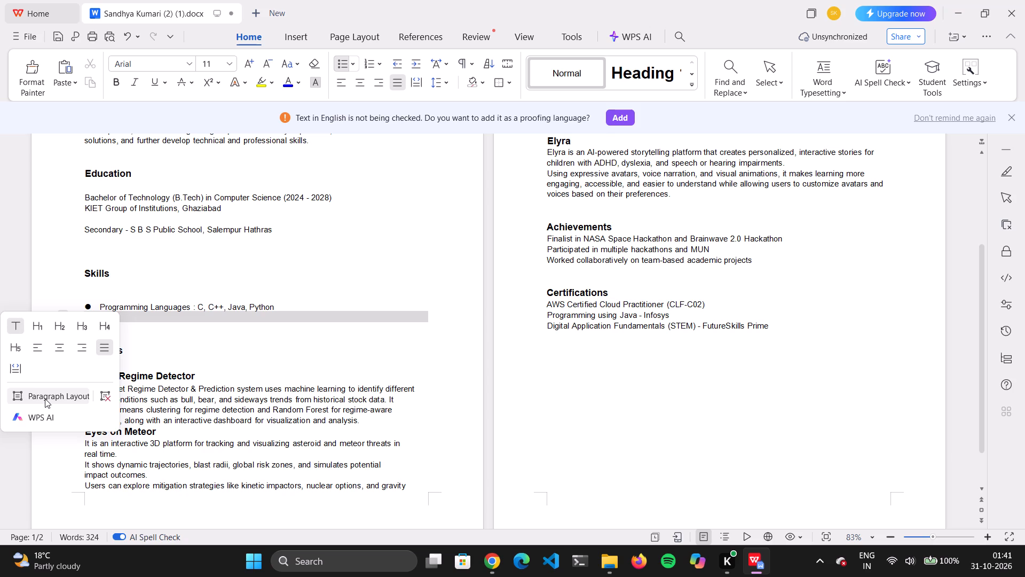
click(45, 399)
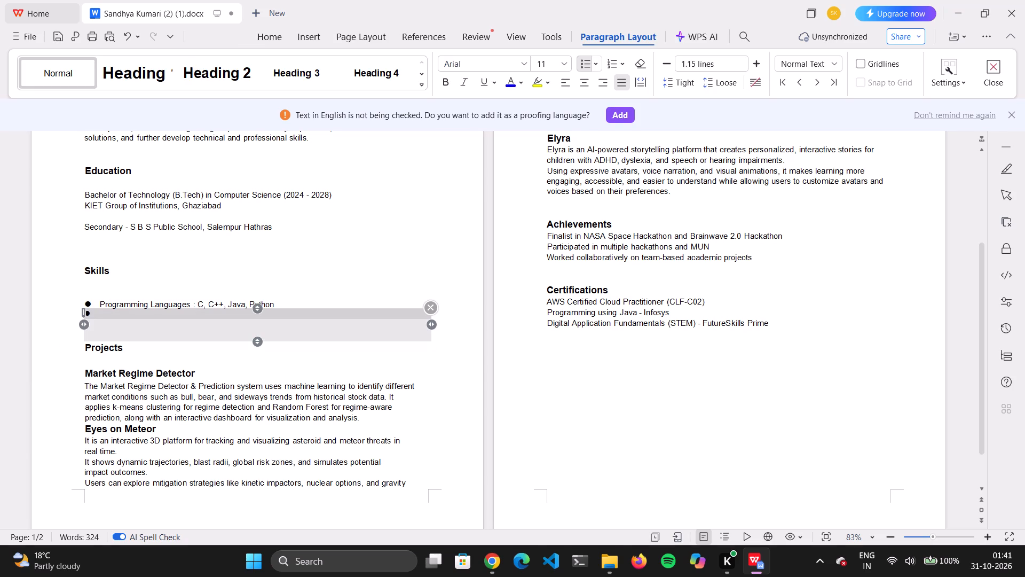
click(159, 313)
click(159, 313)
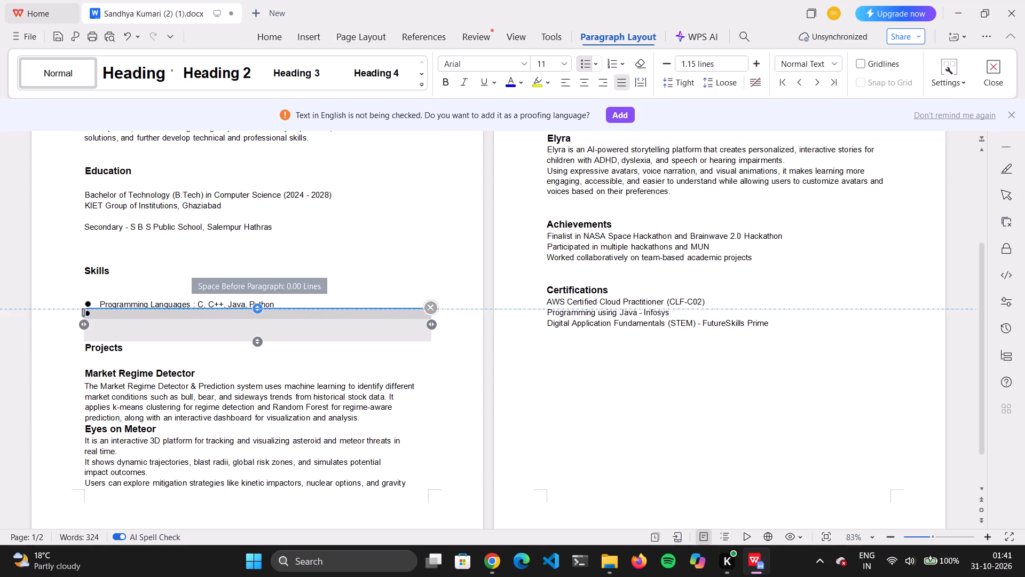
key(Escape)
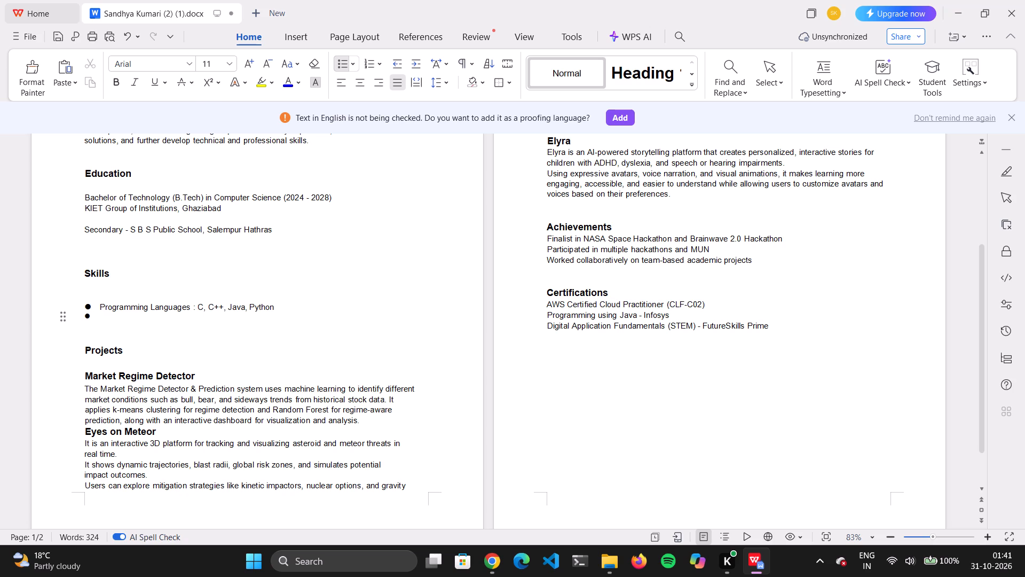
Set the font size of the Skills list's bullet markers to 11.
click(90, 301)
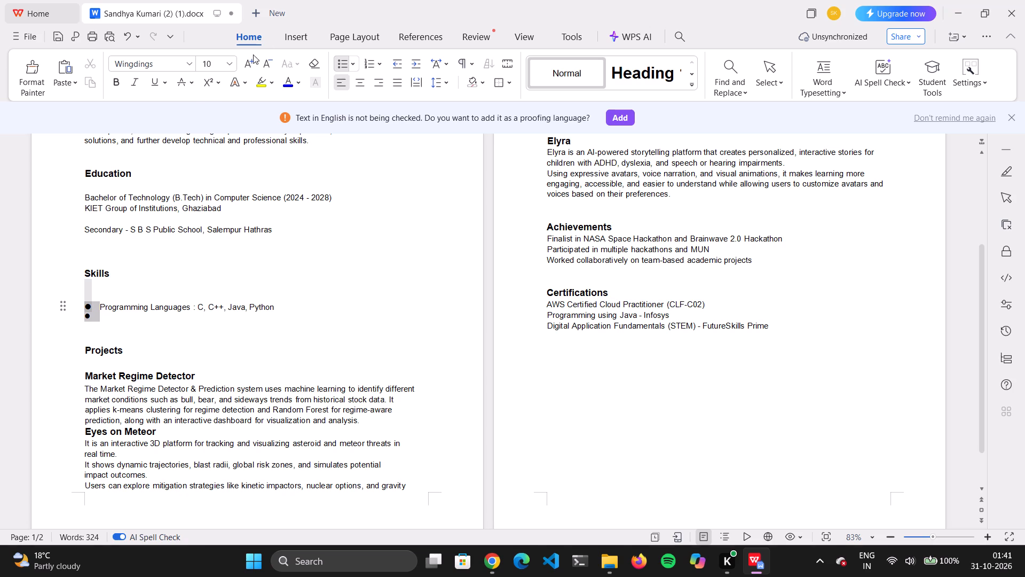
click(227, 61)
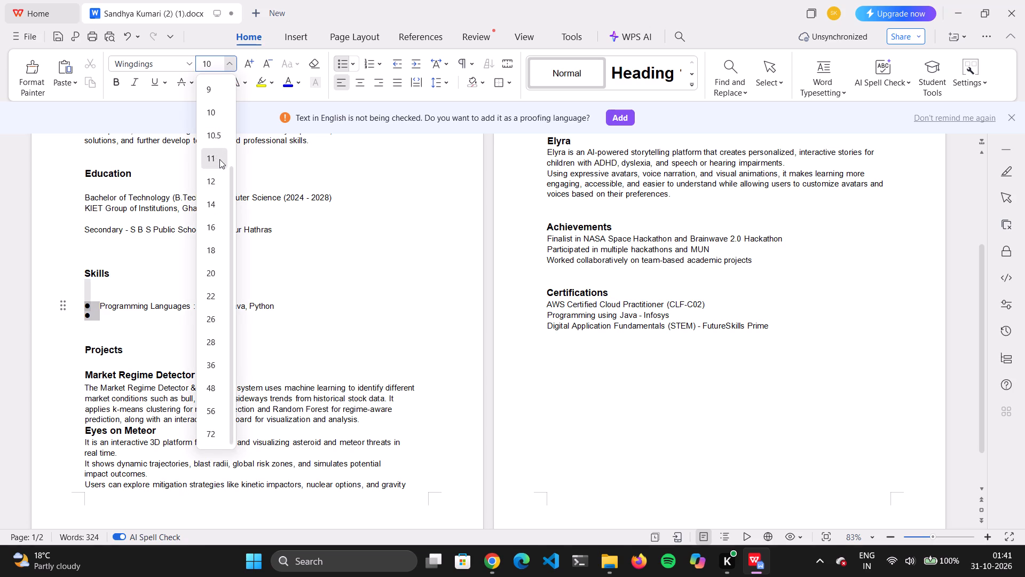
click(219, 159)
Enter the label "Version Control Systems :" in the empty bullet below Programming Languages.
click(108, 311)
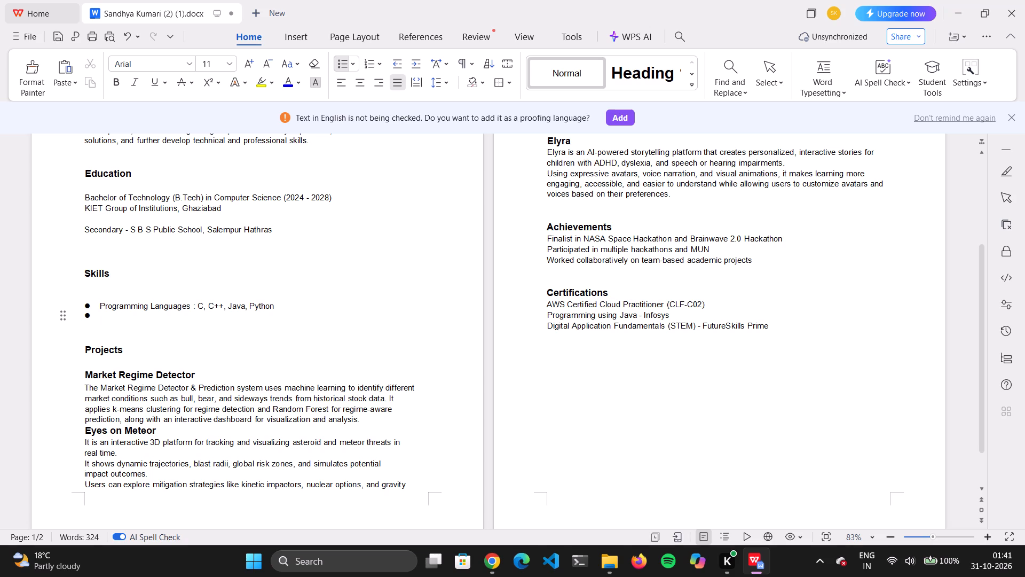
text(Version Cotrol)
key(space)
key(Left)
key(Left)
key(Left)
key(Left)
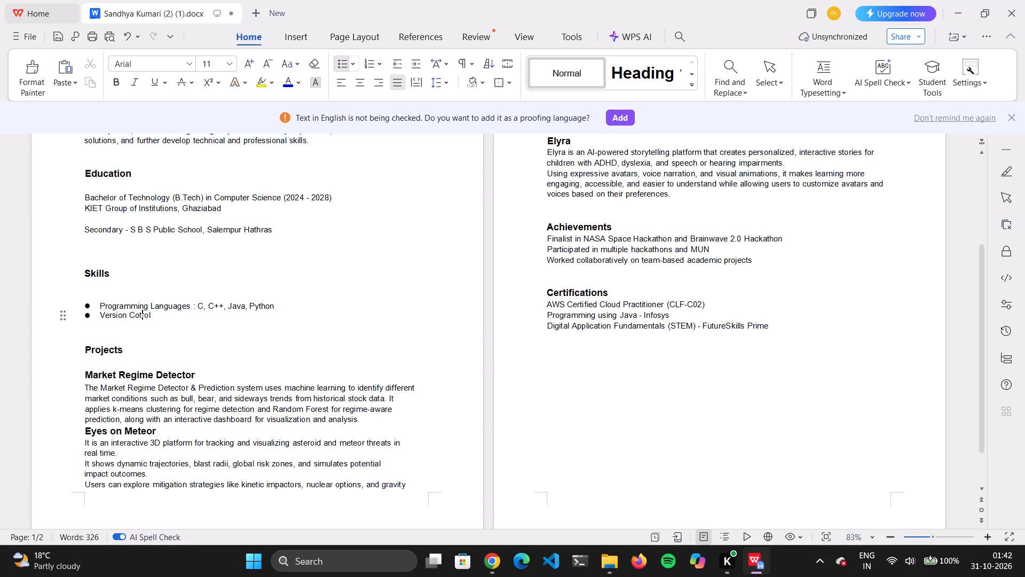
key(Left)
key(n)
key(Right)
key(Right)
key(Right)
key(Right)
key(space)
text(Systems)
key(space)
text(:)
key(space)
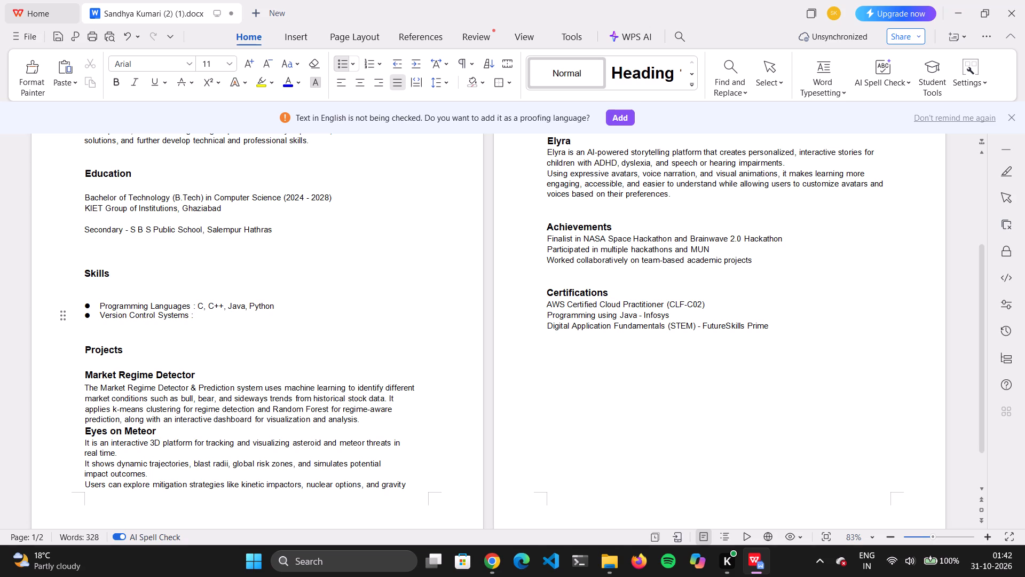
Complete the Version Control Systems entry with "Git, Branching, Merging, Collaborative Development Workflows" and start another bullet below it.
text(Git,)
key(space)
text(Branching,)
key(space)
text(Merging)
text(, Collaborative)
key(space)
text(Development)
key(space)
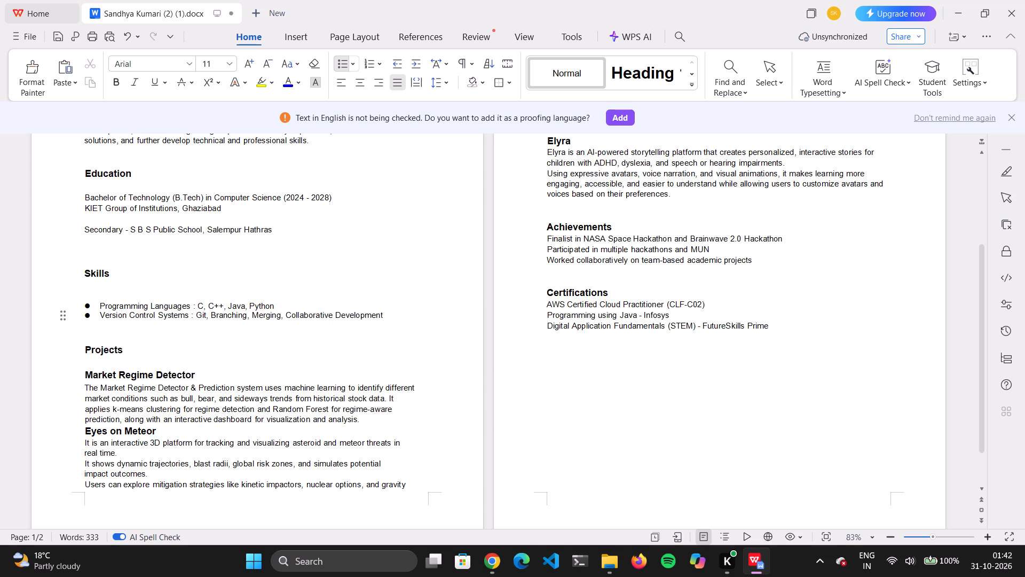
text(Workflows)
key(Return)
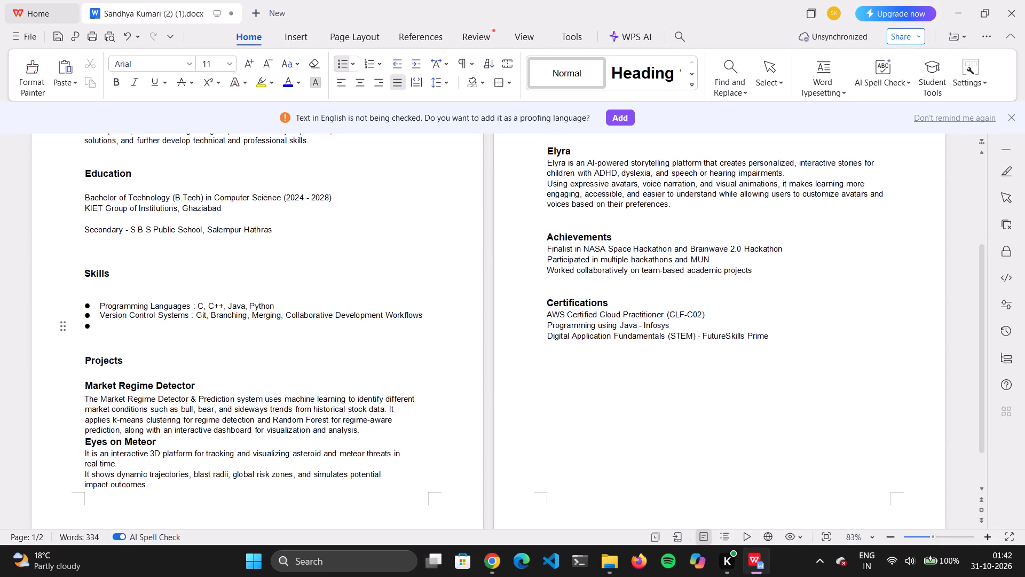
Add the entry "AI & Data : Machine Learning, Artificial Intelligence, Data Analysis, Deep Learning" to the Skills list and start another bullet.
text(AI)
key(space)
text(& Data :)
key(space)
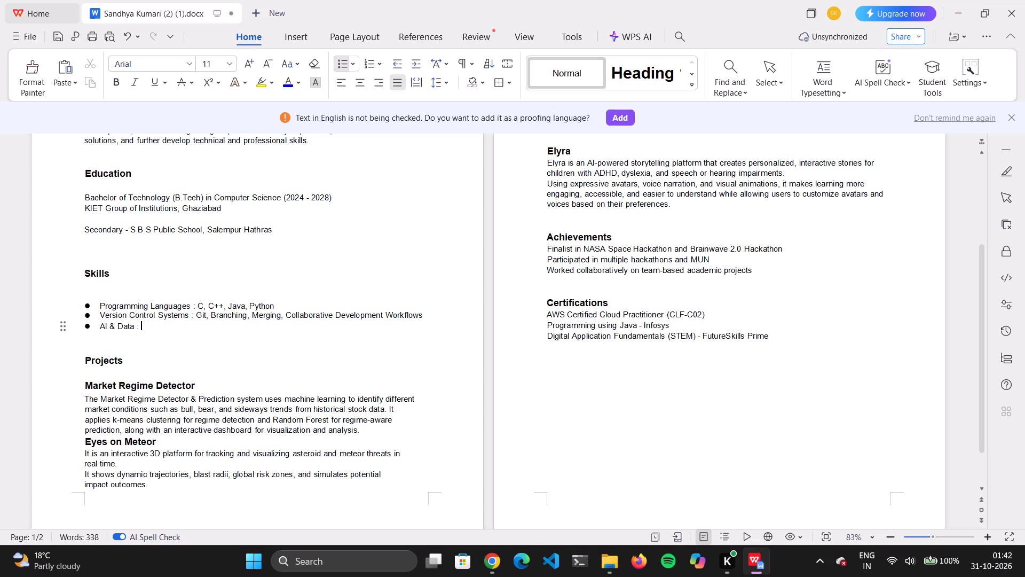
text(Machine Learning)
text(, Artificial)
key(space)
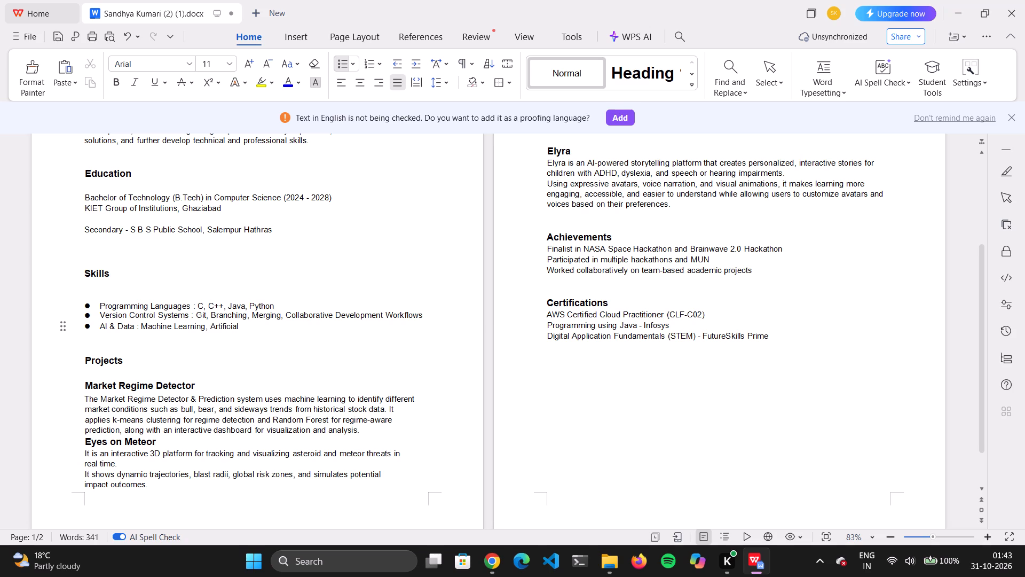
text(Intelligence,)
key(space)
text(Data A)
text(nalysis)
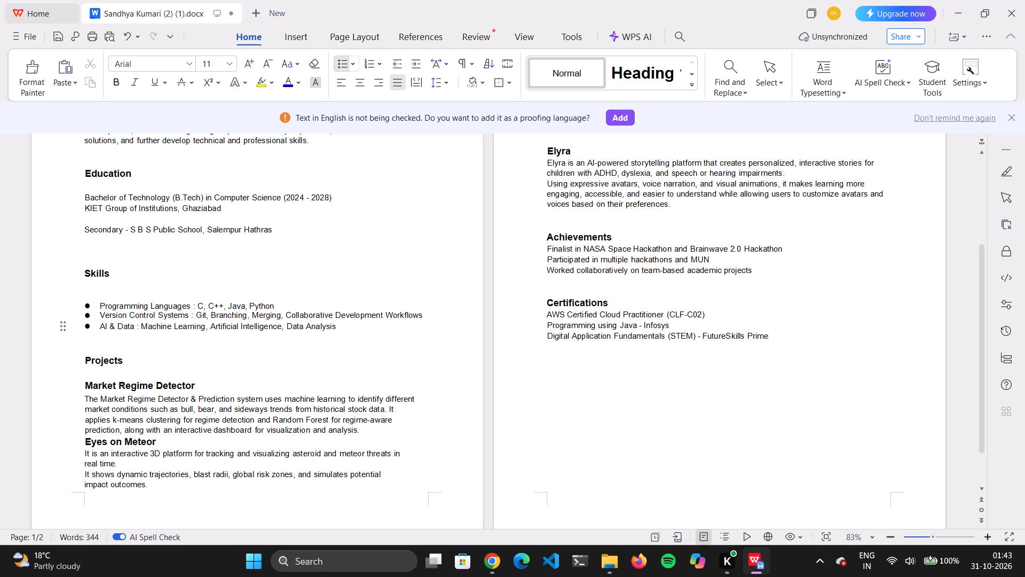
text(, Deep Learning)
key(Return)
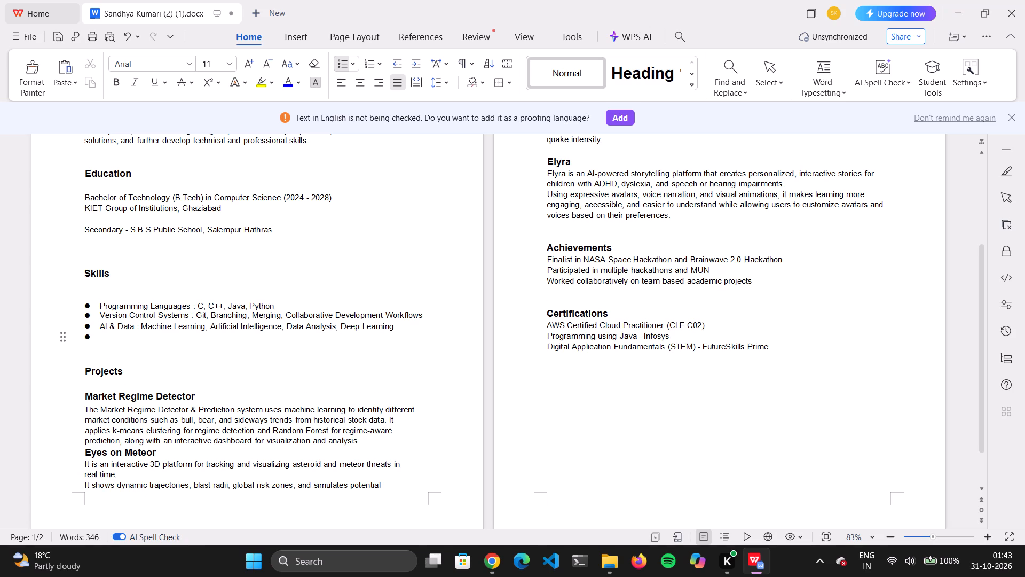
Add the entry "Development : Full-Stack, Web Development" to the Skills list and start another bullet below it.
text(Development :)
key(space)
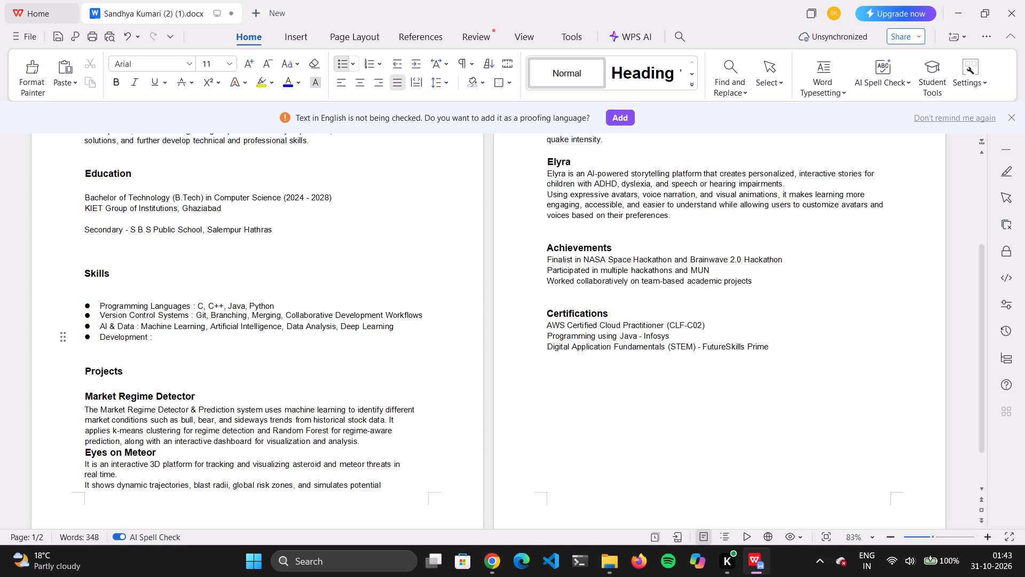
text(Full-Stack,)
key(space)
text(Web)
key(space)
text(Development)
key(Return)
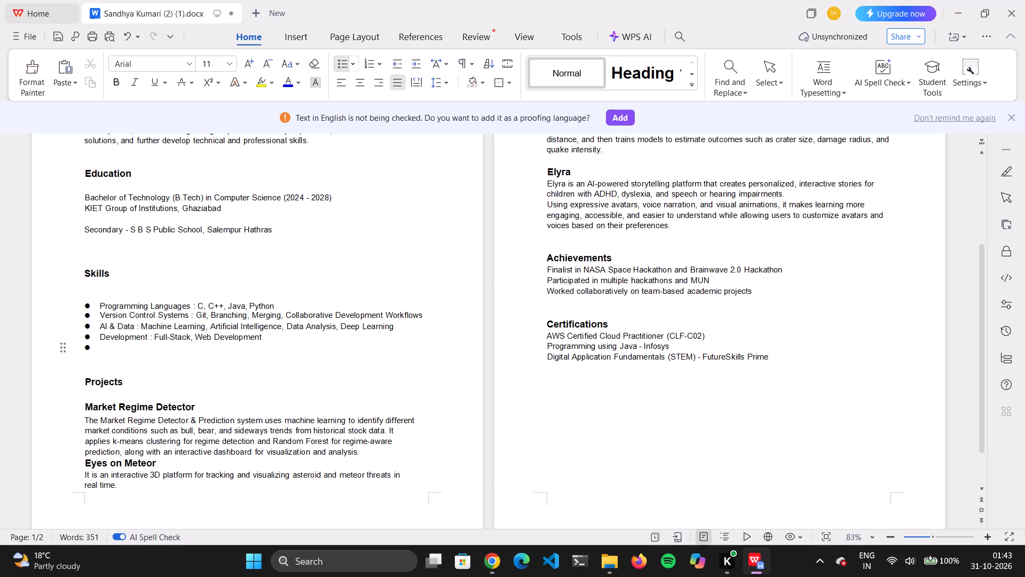
Enter the label "Technical Communication:" in the empty bullet below Development in the Skills list.
key(shift+r)
key(shift+BackSpace)
text(Tec)
text(hnical)
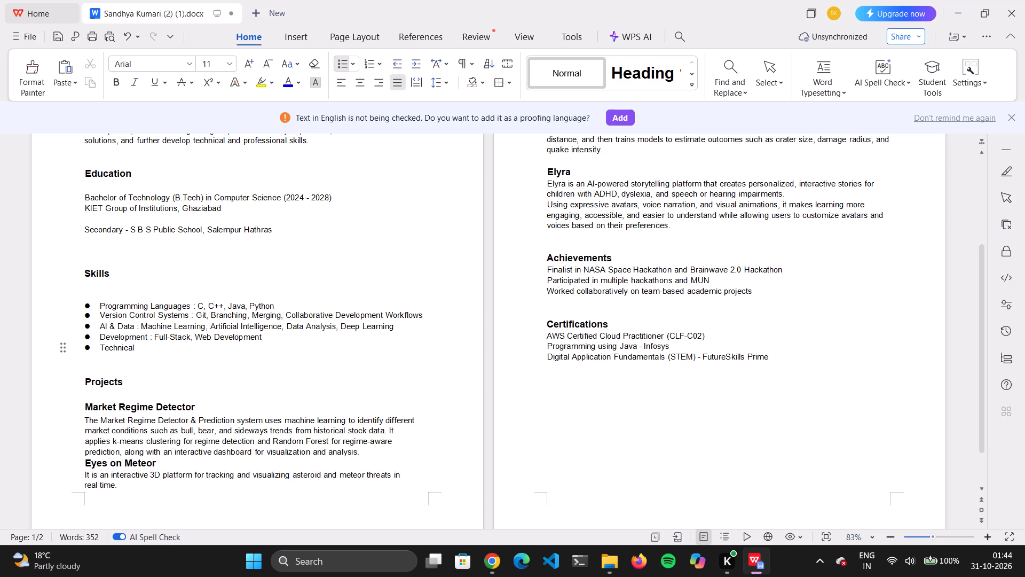
key(space)
text(C)
text(ommunication)
text(:)
key(space)
Complete the Technical Communication entry with "Technical Writing, Documentation, Research Methodology" and start another bullet below it.
text(Technica)
key(l)
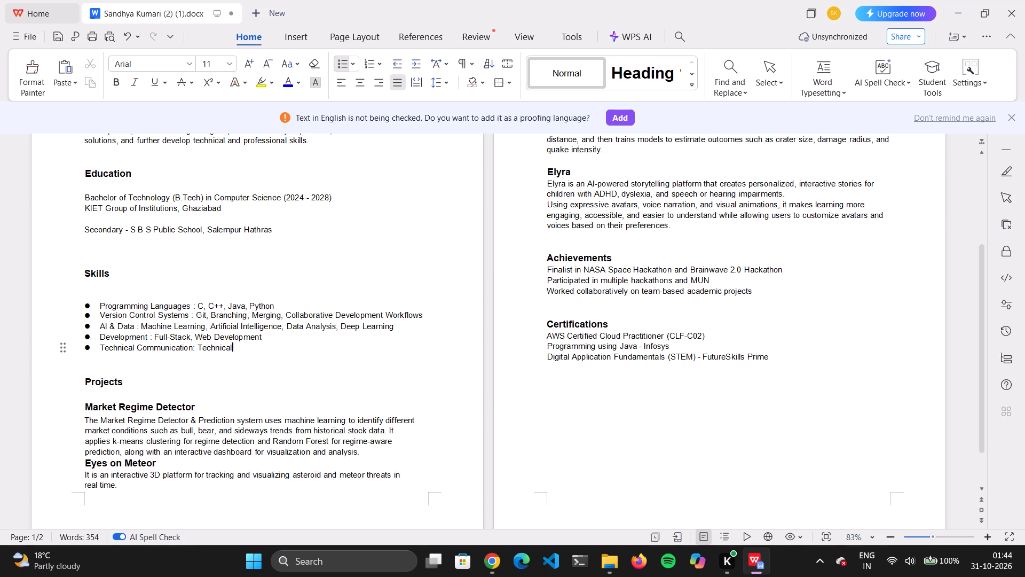
key(space)
text(Writing,)
key(space)
text(Documentation,)
key(space)
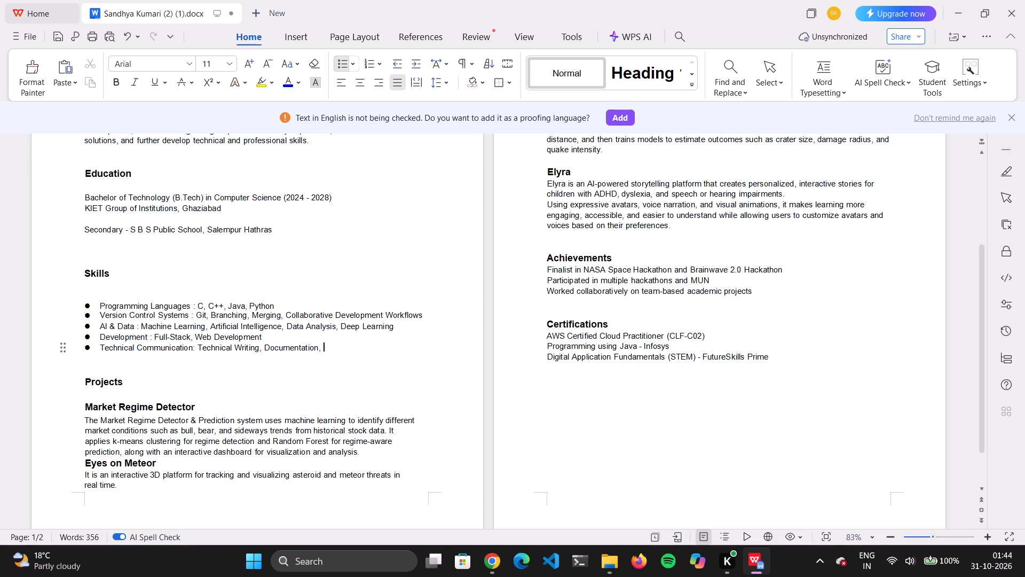
text(Research)
key(space)
text(Methodology)
key(Return)
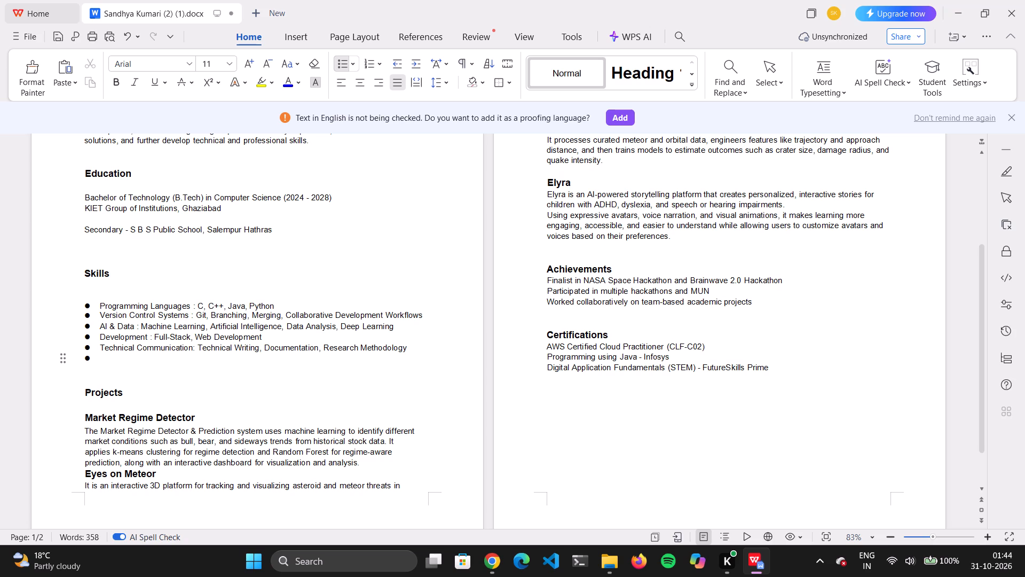
Add the entry "Soft Skills : Collaboration, Communication, Problem Solving," in the empty last bullet of the Skills list.
text(Soft Skills :)
key(space)
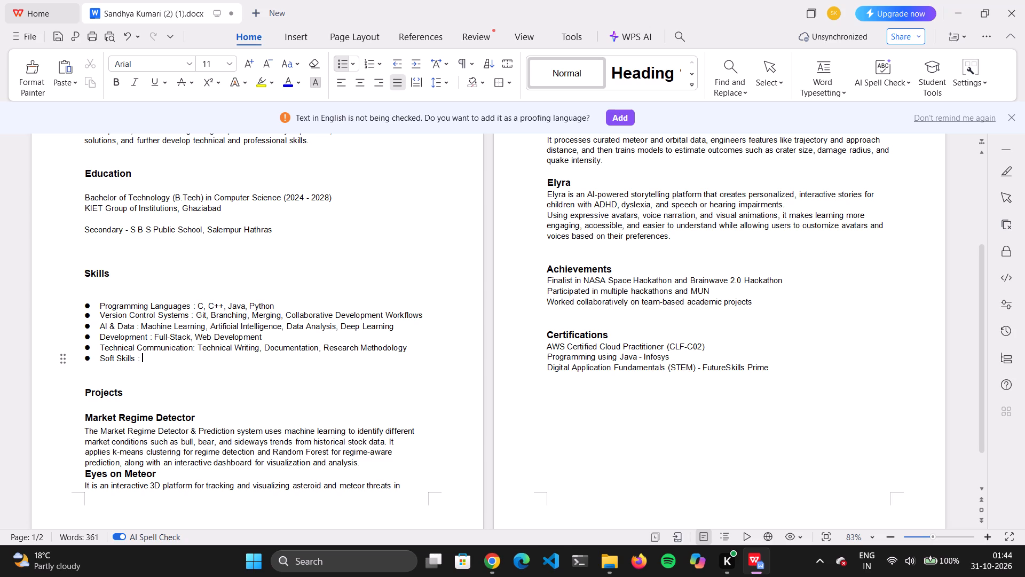
text(Collaboration,)
key(space)
text(Communication,)
key(space)
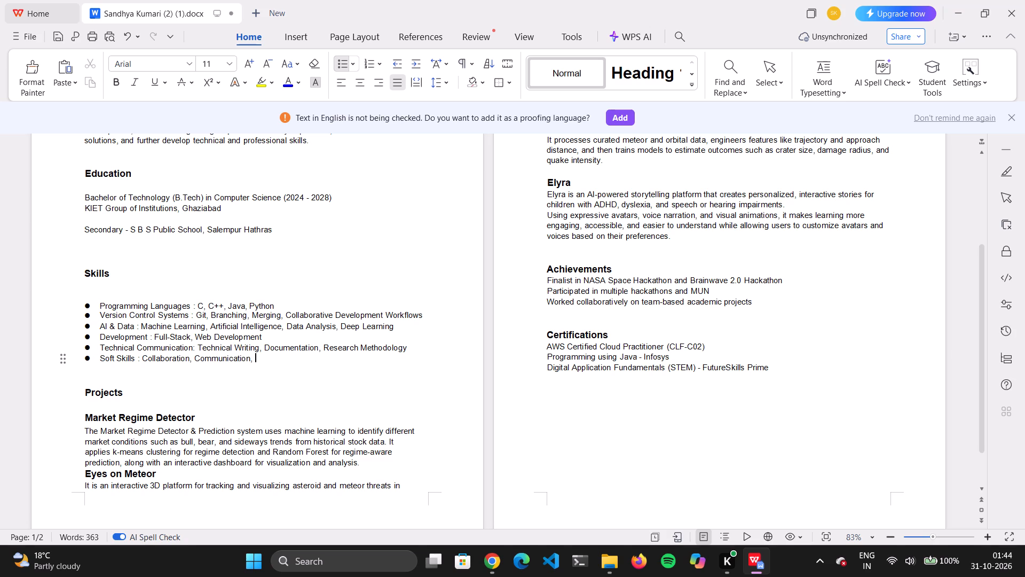
text(Problem Solving)
key(comma)
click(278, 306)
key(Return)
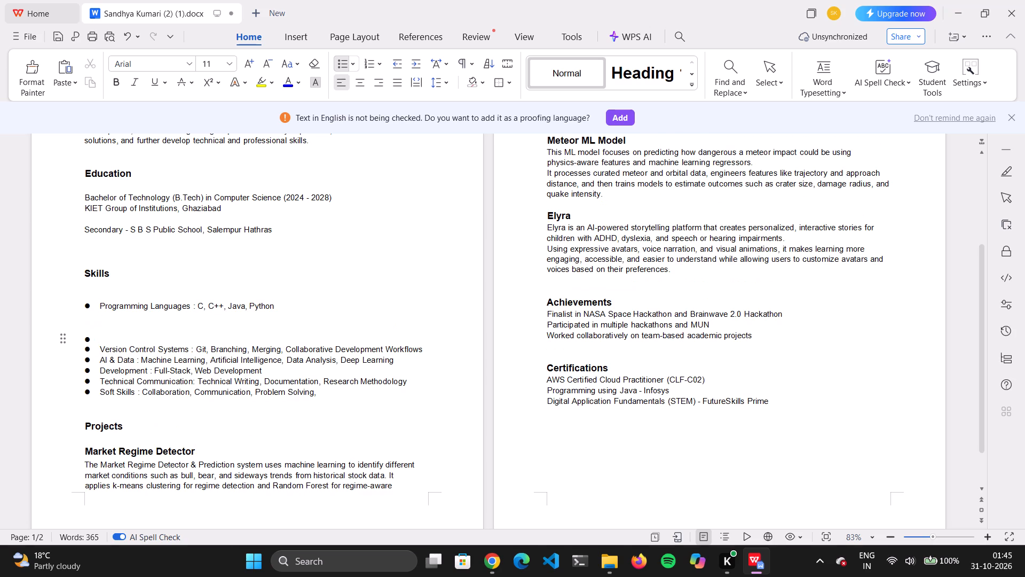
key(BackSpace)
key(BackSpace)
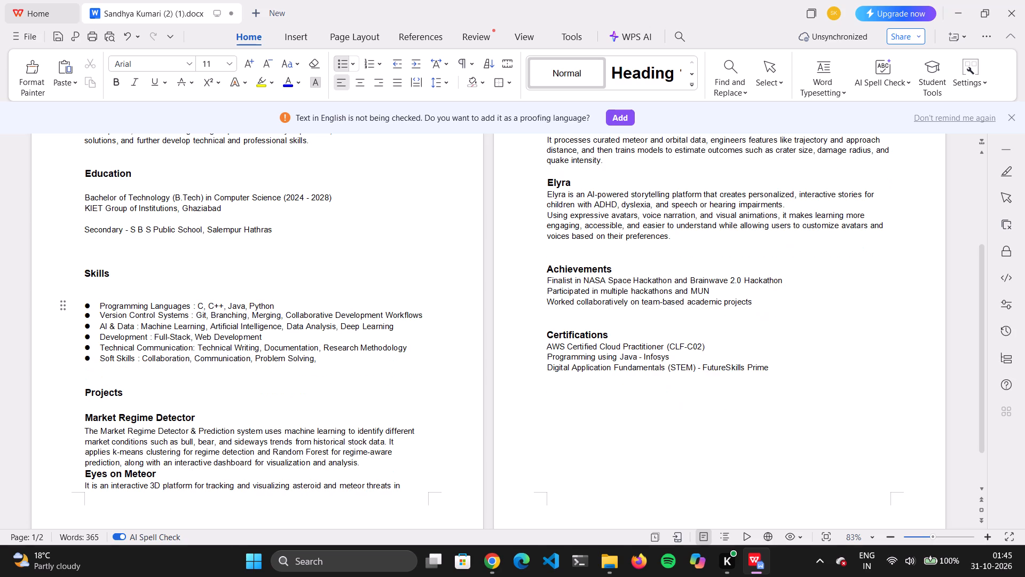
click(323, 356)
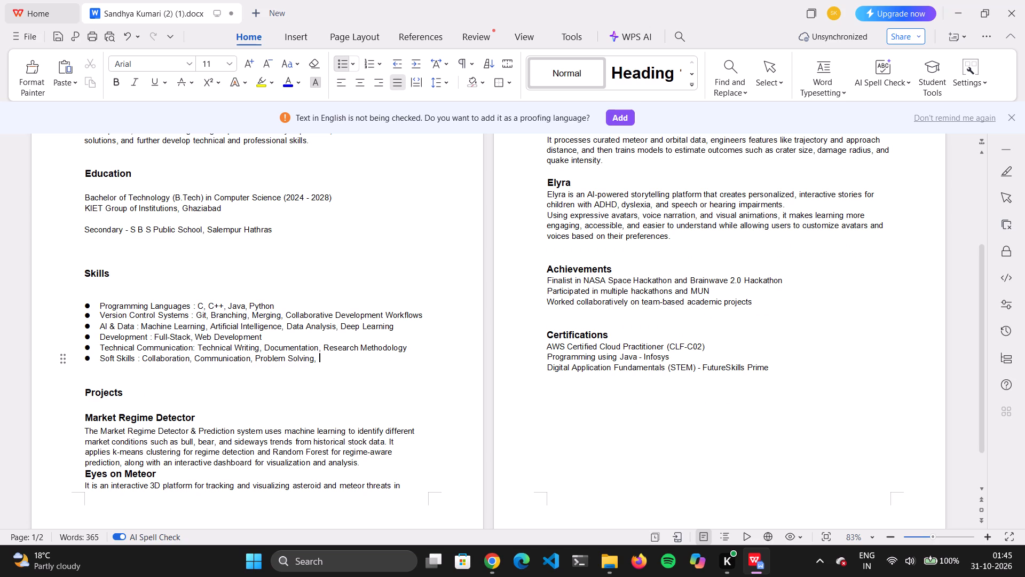
Insert a bullet below the AI & Data entry and label it "Software Engineering :".
click(402, 326)
key(Return)
text(Soft)
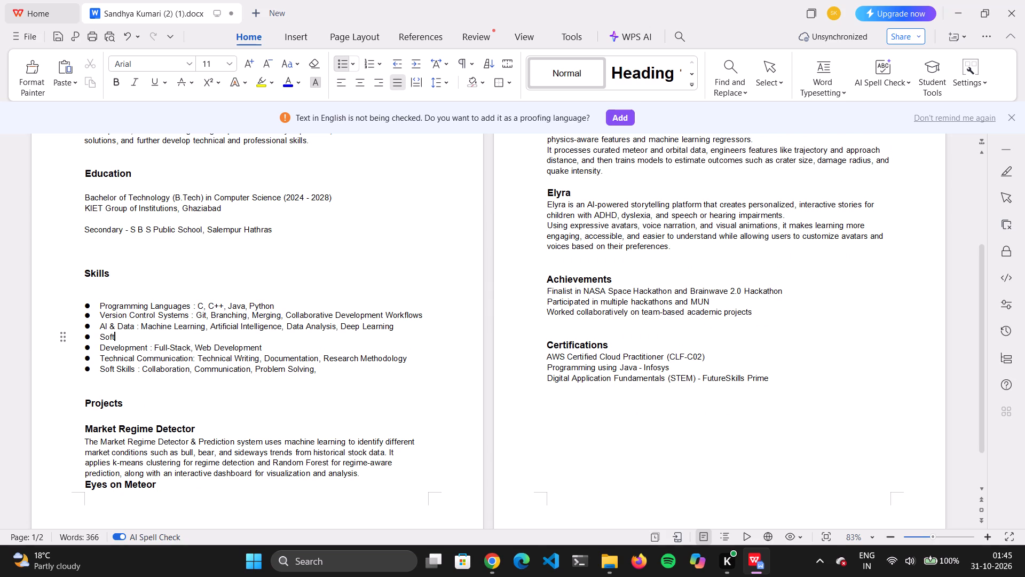
text(ware Engineering :)
key(space)
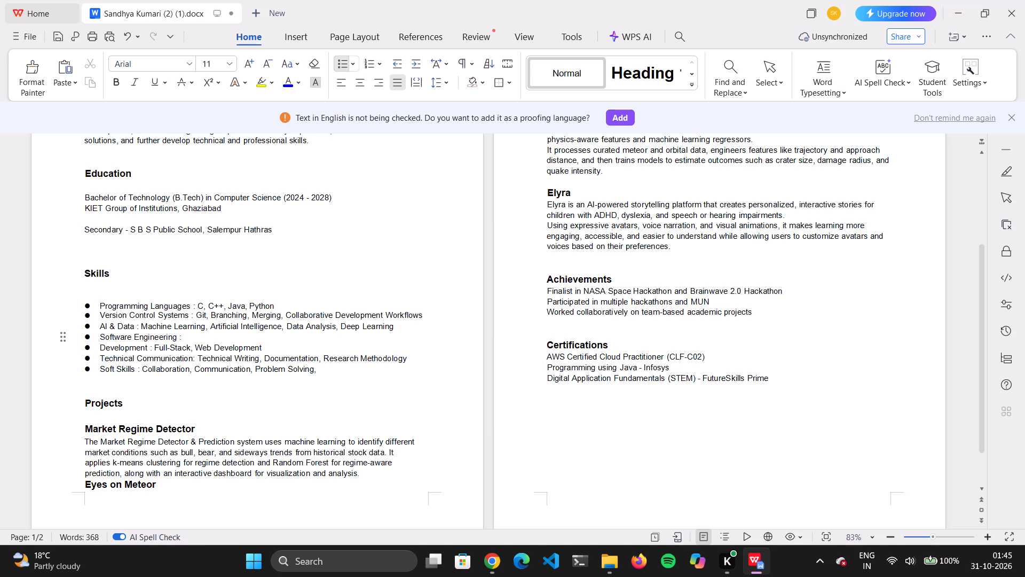
Complete the Software Engineering entry with "Debugging, Maintainable Software Design, Modular Architecture".
text(Debugging,)
key(space)
text(Main)
text(tainable)
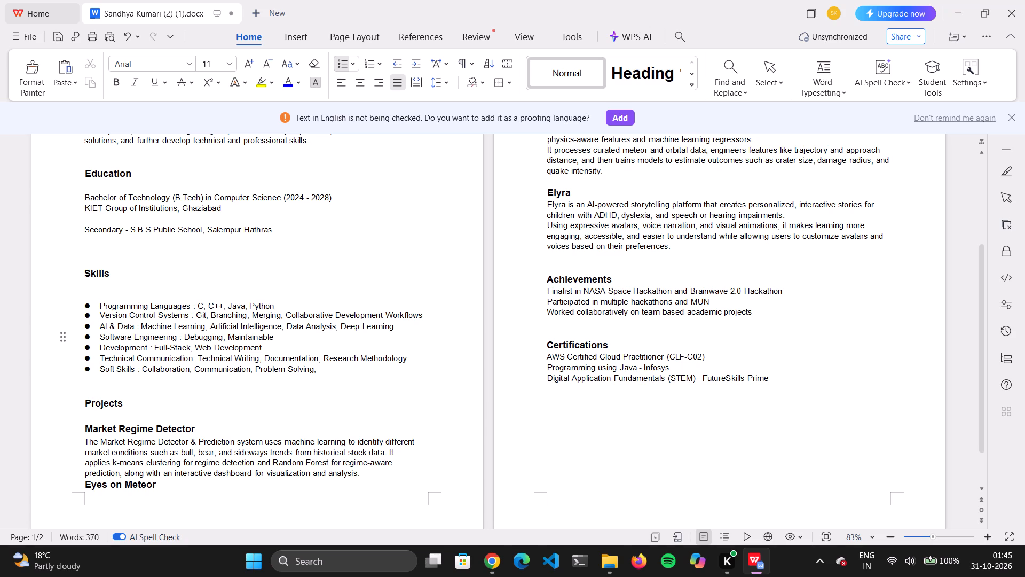
key(space)
text(S)
text(oftware)
key(space)
text(Design, Modu;)
key(BackSpace)
text(lar)
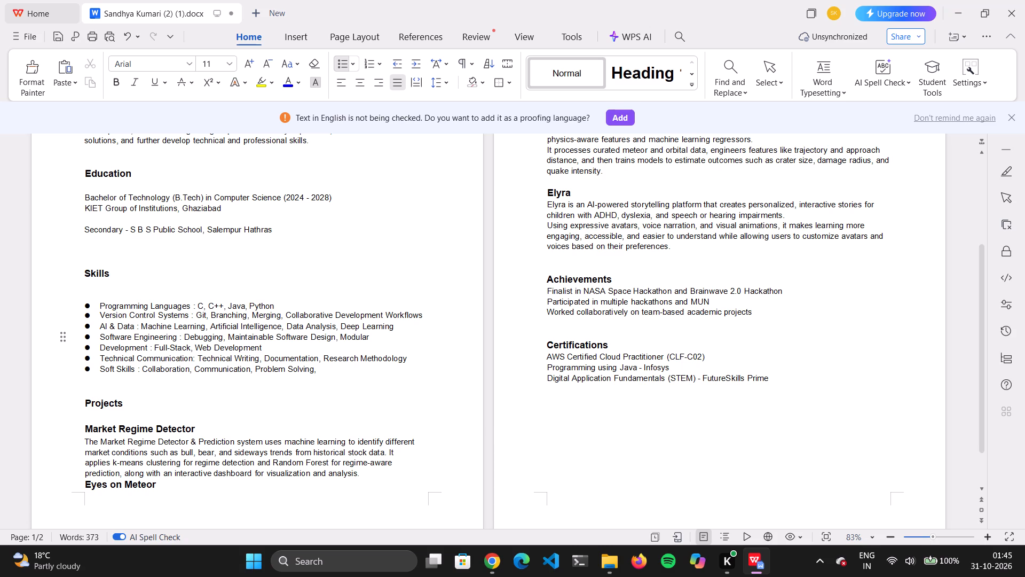
key(space)
text(Architecture)
Insert a line break before the "Eyes on Meteor" project heading to move it onto the second page.
scroll(389, 463, down, 2)
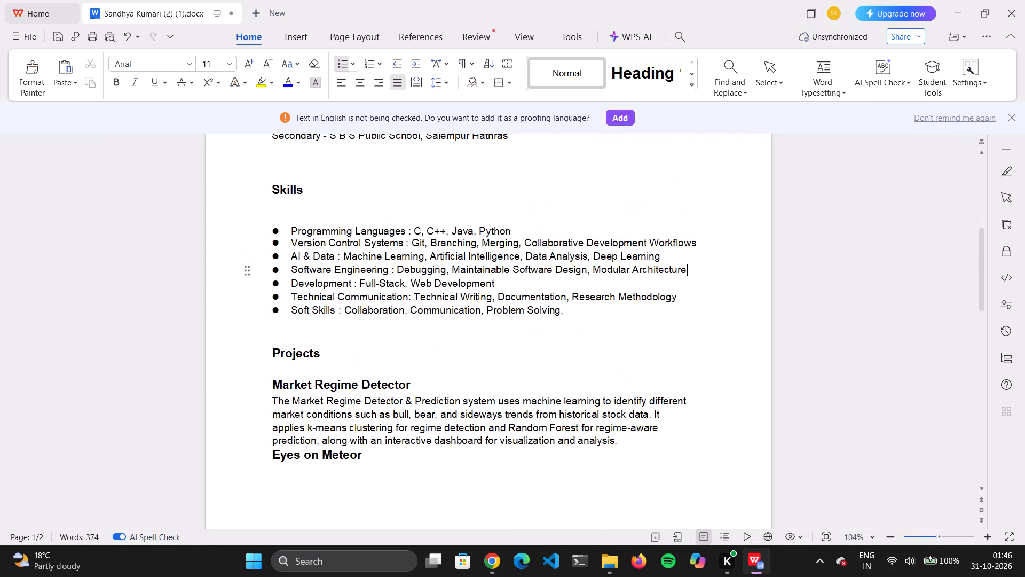
click(273, 458)
key(Return)
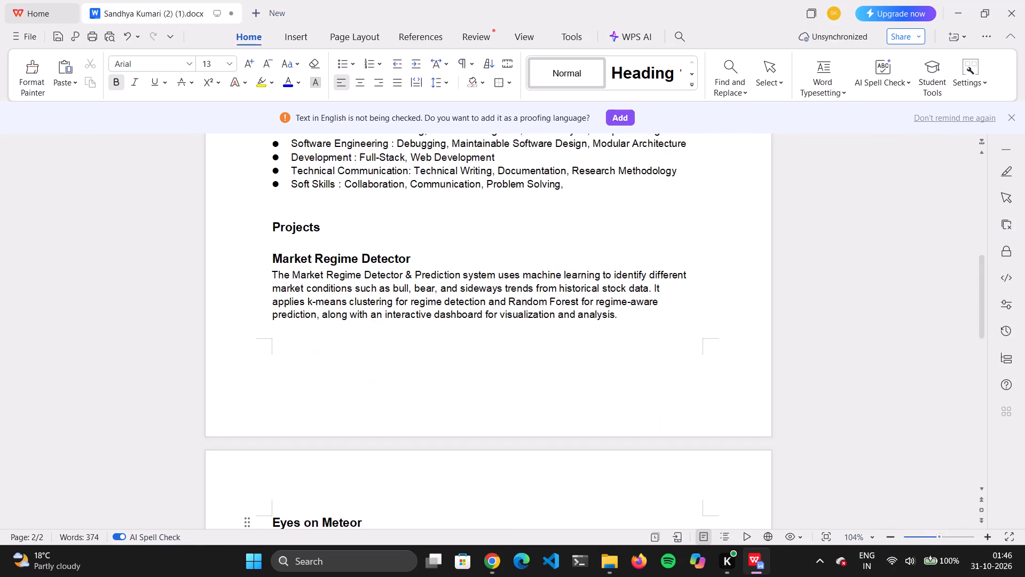
Delete the Elyra project, including its heading and description, from the Projects section.
scroll(273, 458, down, 5)
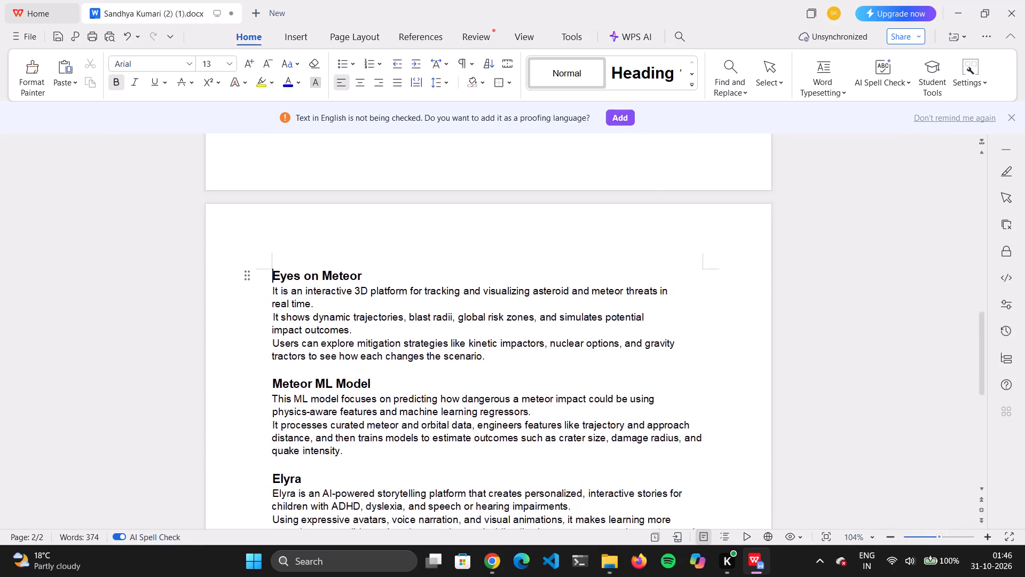
scroll(273, 458, down, 3)
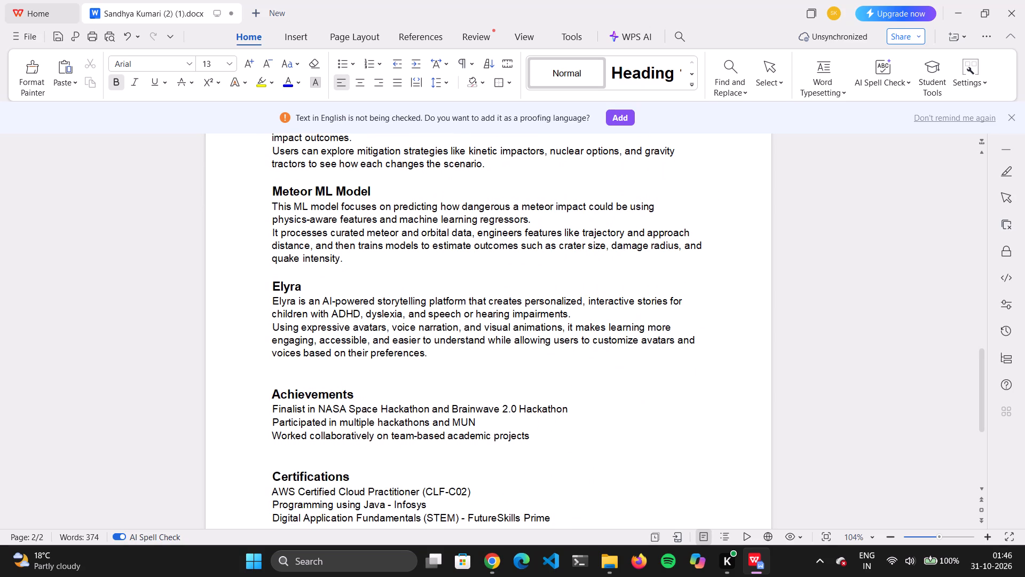
scroll(273, 458, down, 2)
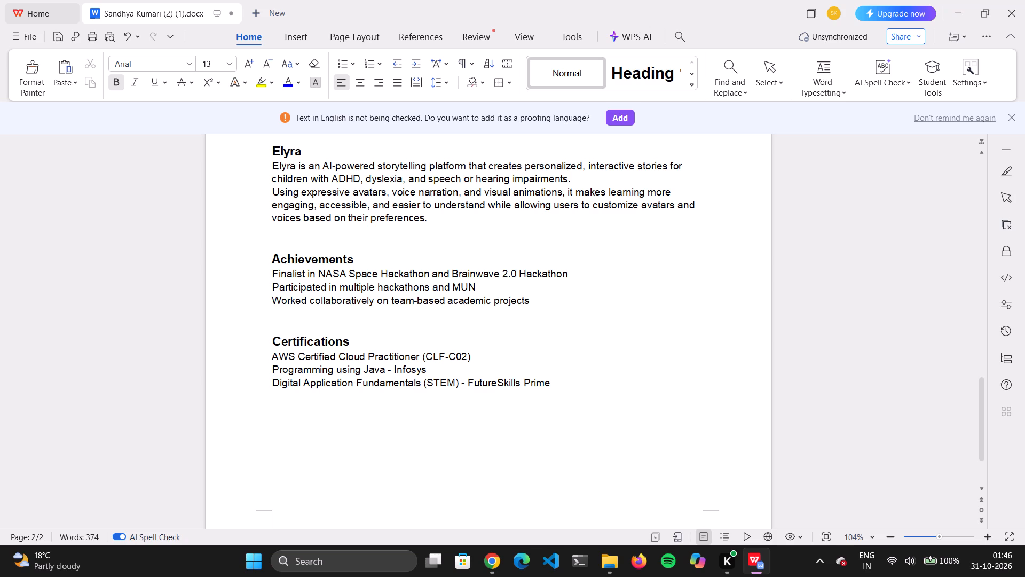
scroll(273, 458, up, 3)
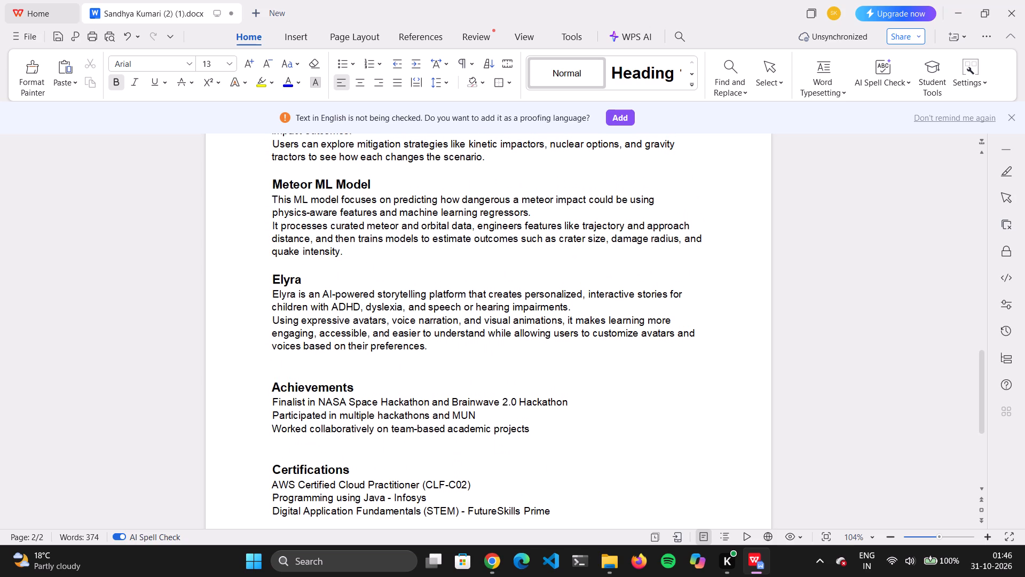
drag(434, 348, 273, 278)
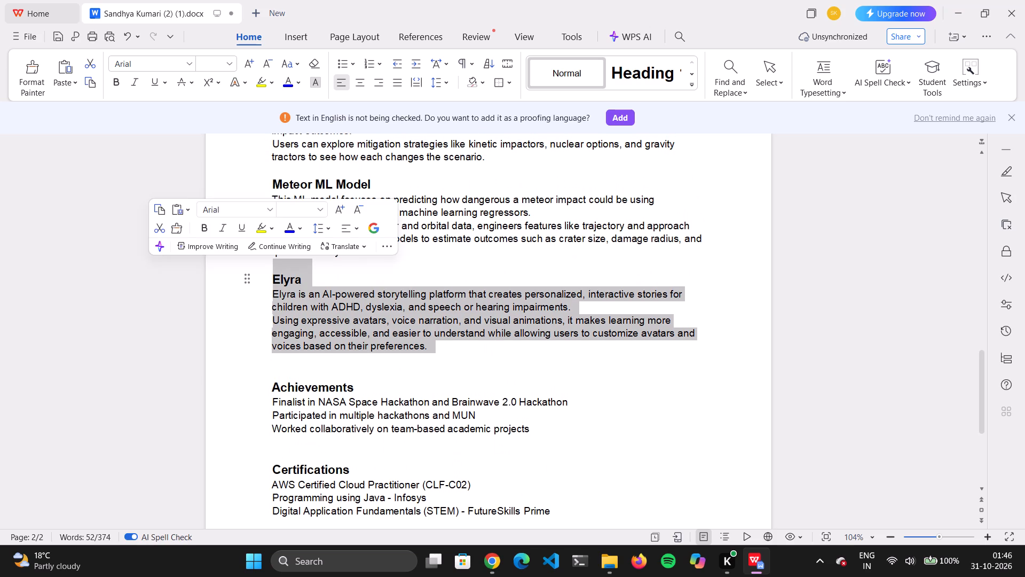
key(BackSpace)
Delete the Eyes on Meteor project, including its heading and description, from the Projects section.
scroll(273, 278, up, 2)
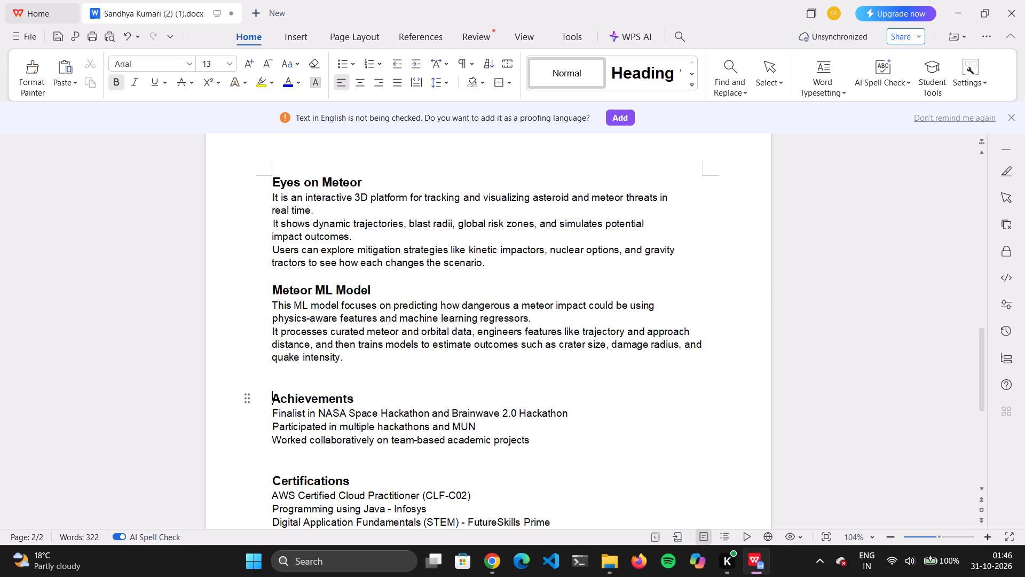
drag(491, 263, 273, 184)
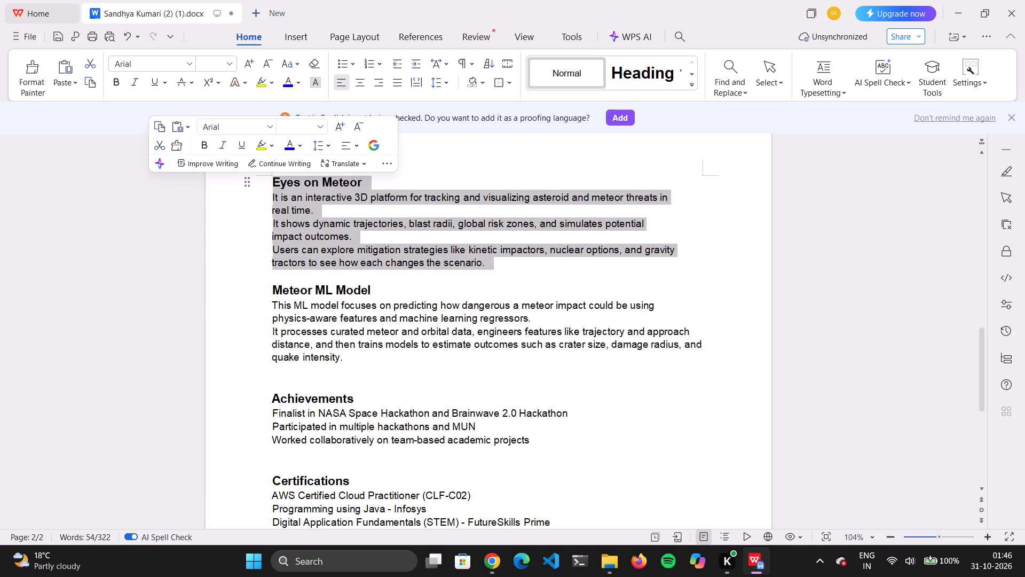
key(BackSpace)
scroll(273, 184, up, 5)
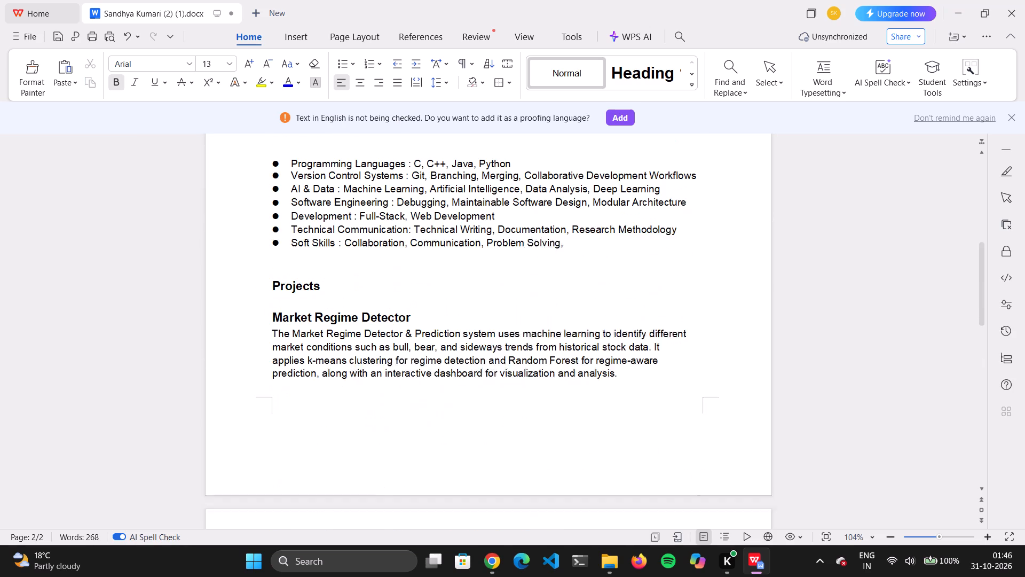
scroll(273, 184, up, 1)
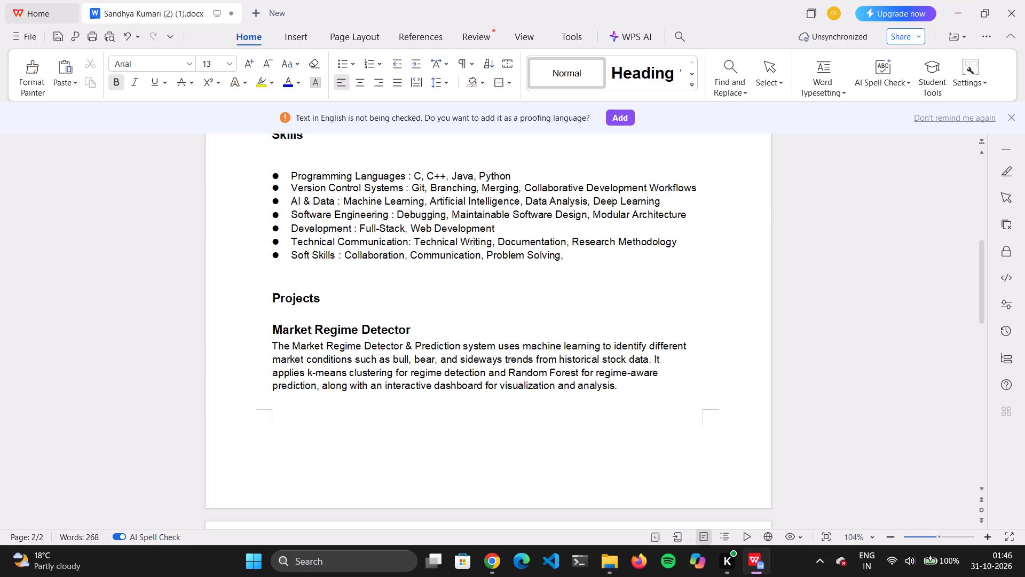
Replace the Market Regime Detector description with the opening "Built an AI-driven Market Regime Detection System for".
drag(624, 387, 272, 345)
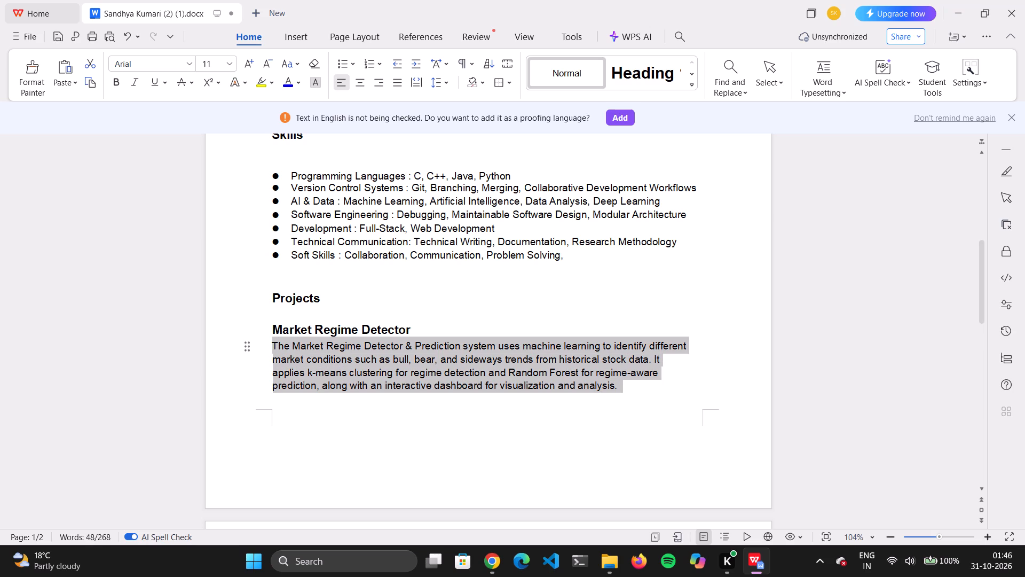
drag(272, 345, 271, 345)
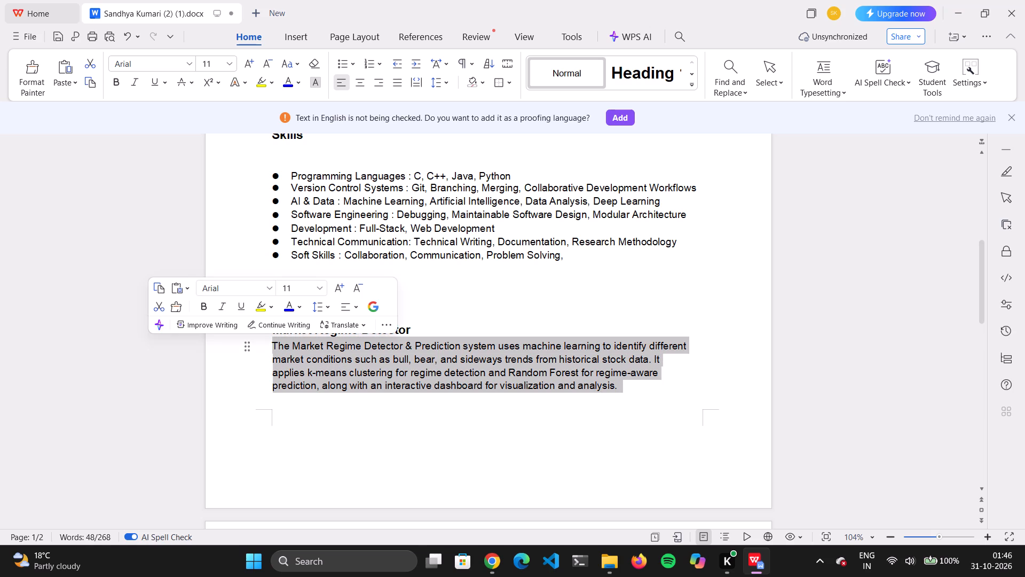
text(Buil)
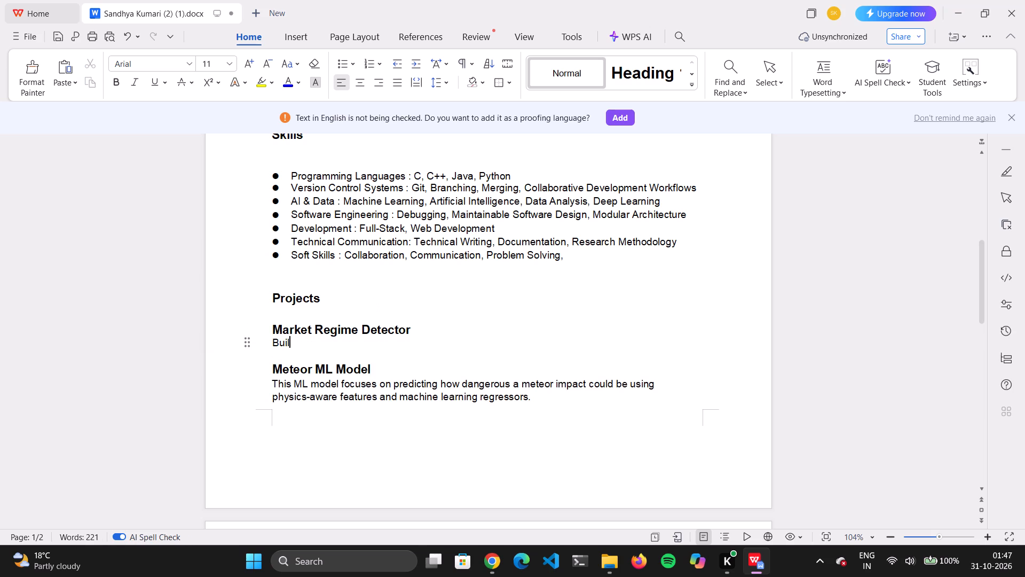
text(t an)
key(space)
text(AI)
key(minus)
key(d)
text(riven)
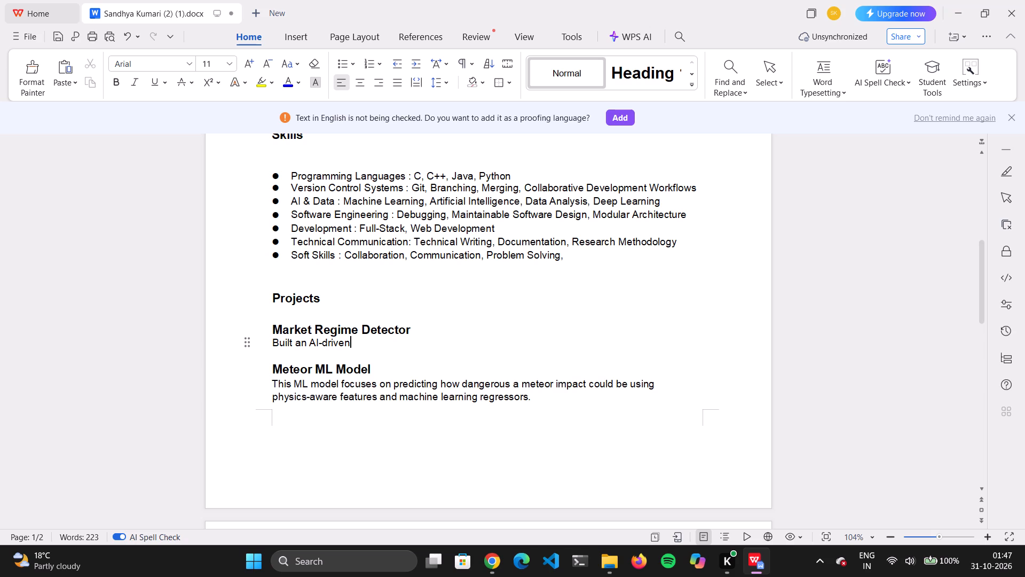
key(space)
text(M)
text(arket Regime d)
key(BackSpace)
text(Detection System for)
key(space)
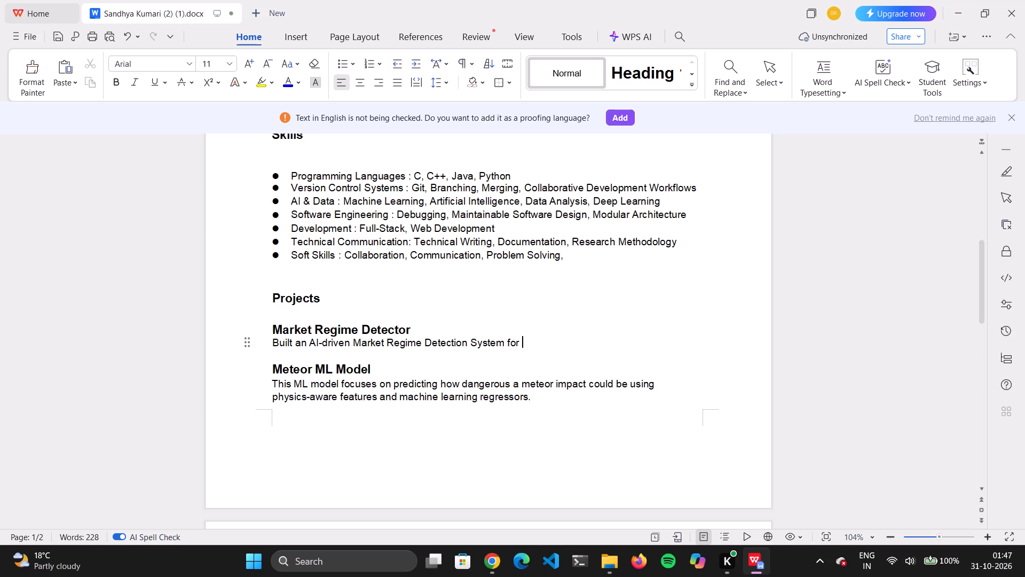
Continue the Market Regime Detector description with "quantitative trading, analyzing volatility, momentum, and trend behaviour".
text(quantita)
text(tive)
key(space)
text(trading)
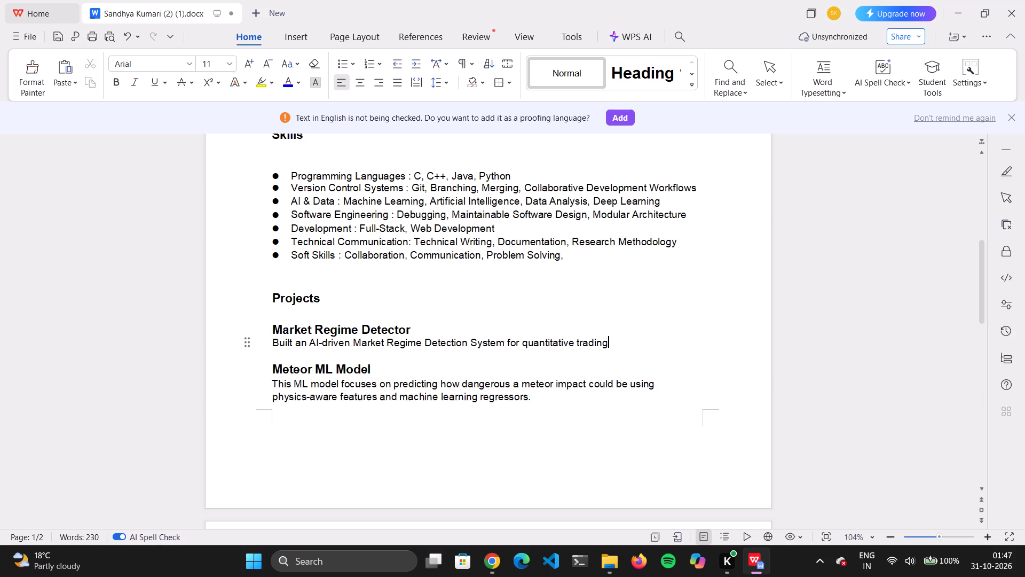
text(, n)
key(BackSpace)
text(analyzing)
key(space)
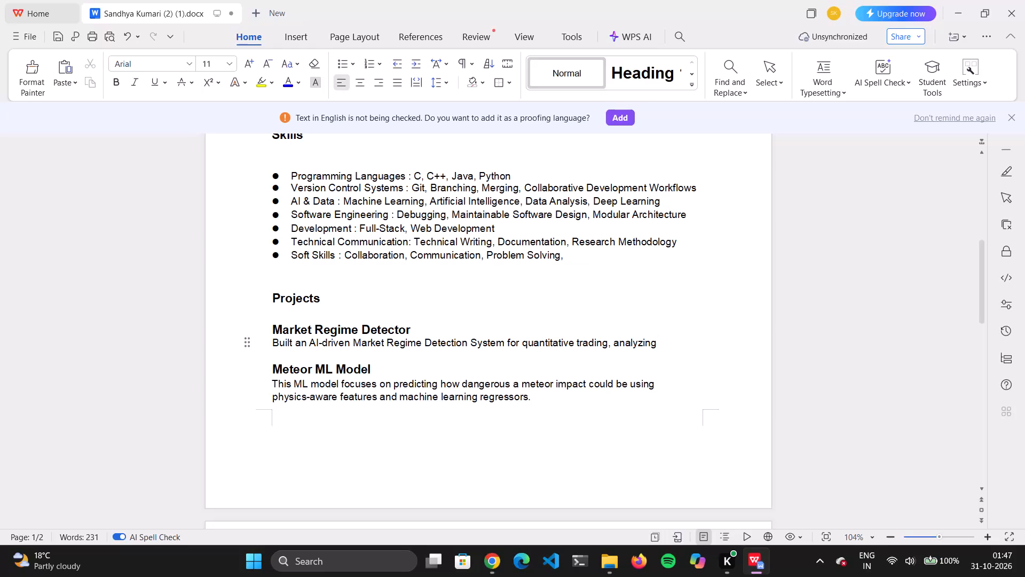
text(volatility)
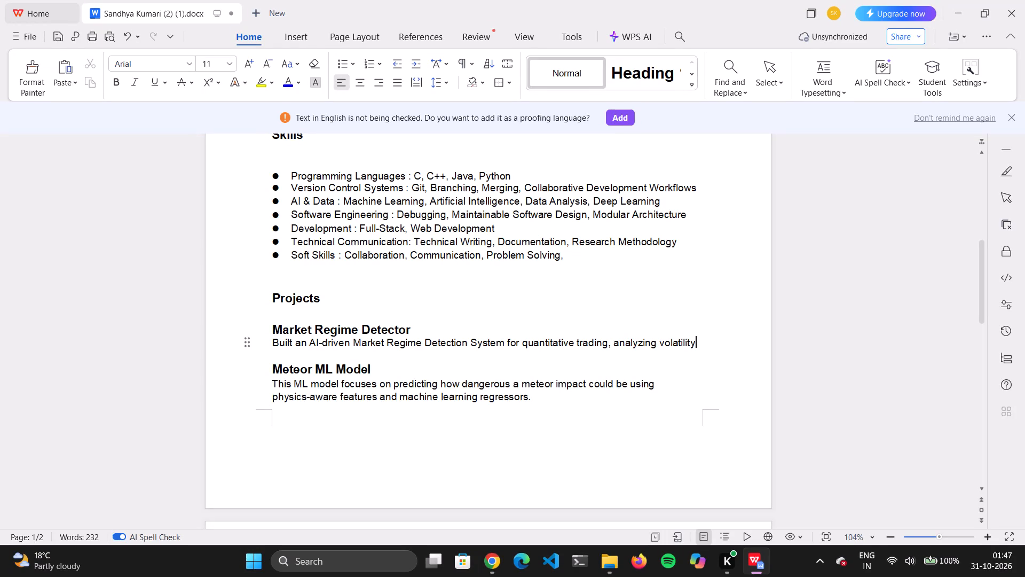
text(, momentum,)
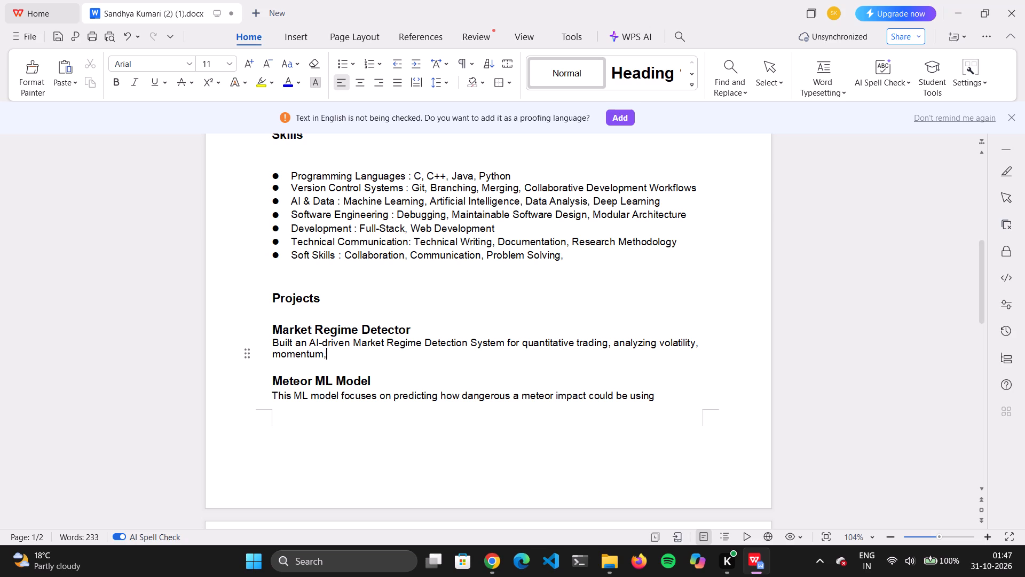
key(space)
text(and trend)
key(space)
text(behavious)
key(BackSpace)
key(r)
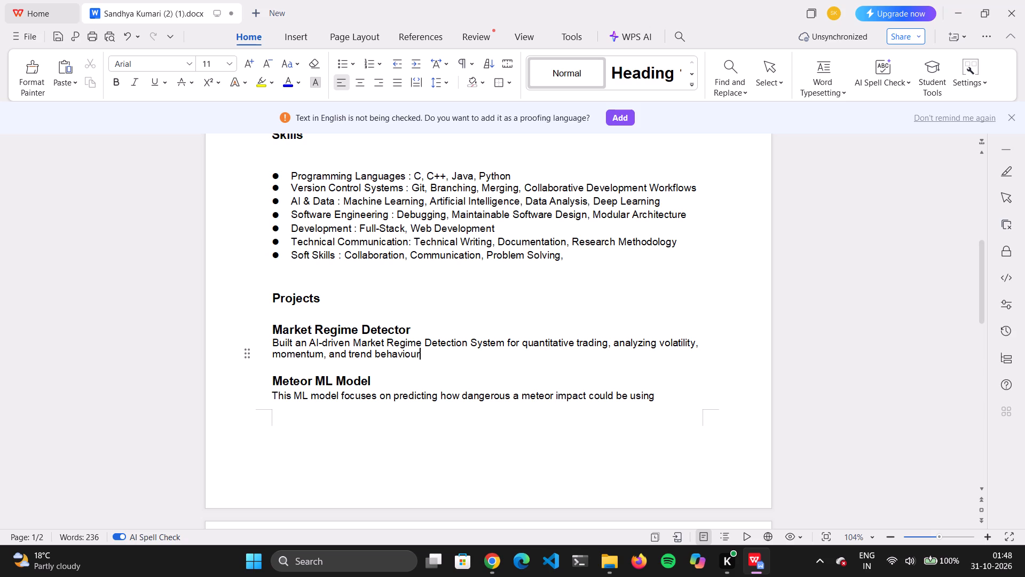
Finish the Market Regime Detector description with "to classify changing market conditions and support data-driven strategies.".
key(space)
text(to classify)
key(space)
text(changing)
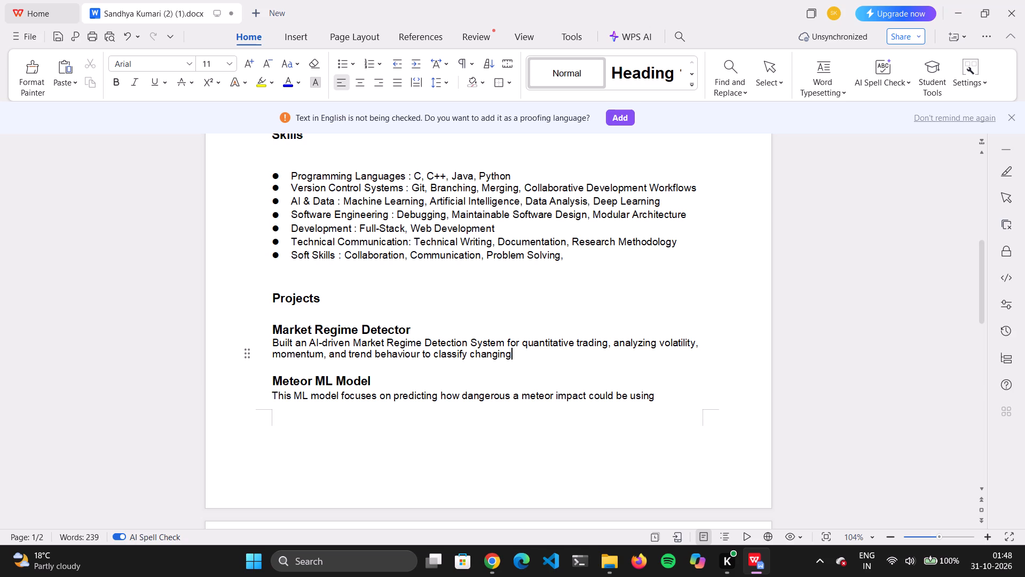
key(space)
text(market)
key(space)
text(conditions)
key(space)
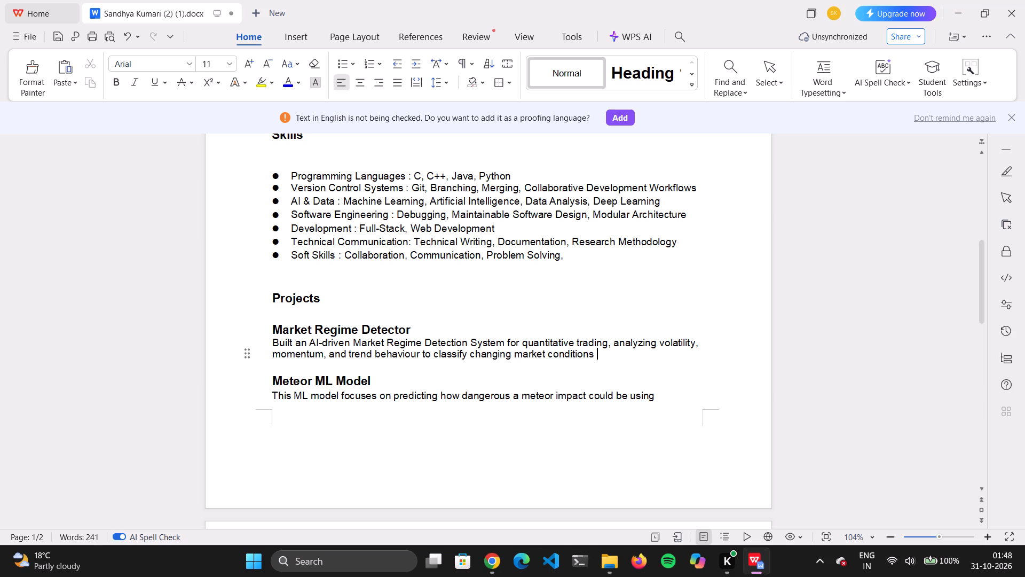
text(and support)
key(space)
text(data-driven)
key(space)
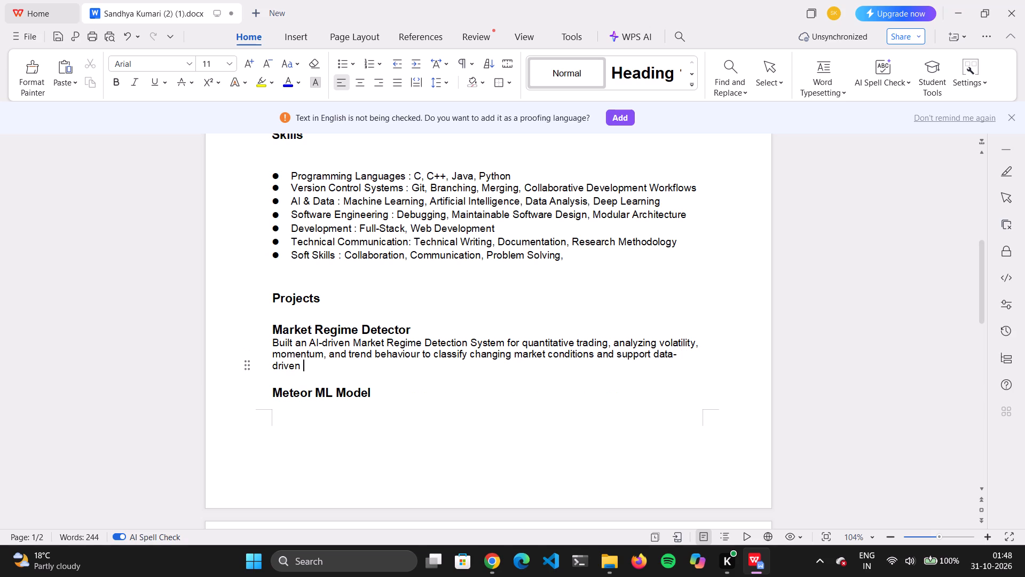
text(strategies)
key(period)
Insert a line break before the "Meteor ML Model" project heading to move it onto the second page.
click(272, 392)
key(Return)
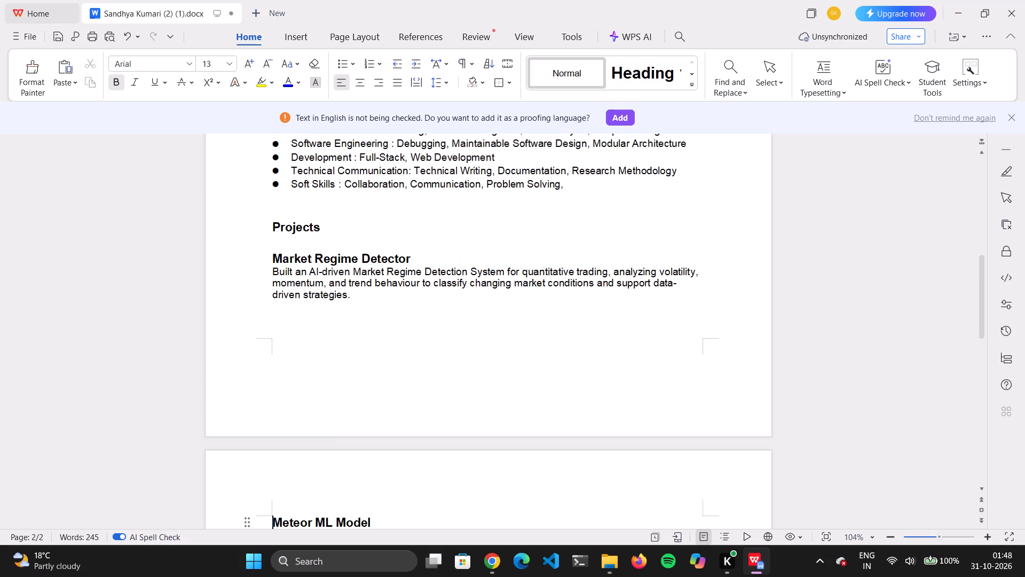
Replace the word "This" at the start of the Meteor ML Model description with "Built a real-time".
scroll(272, 392, down, 3)
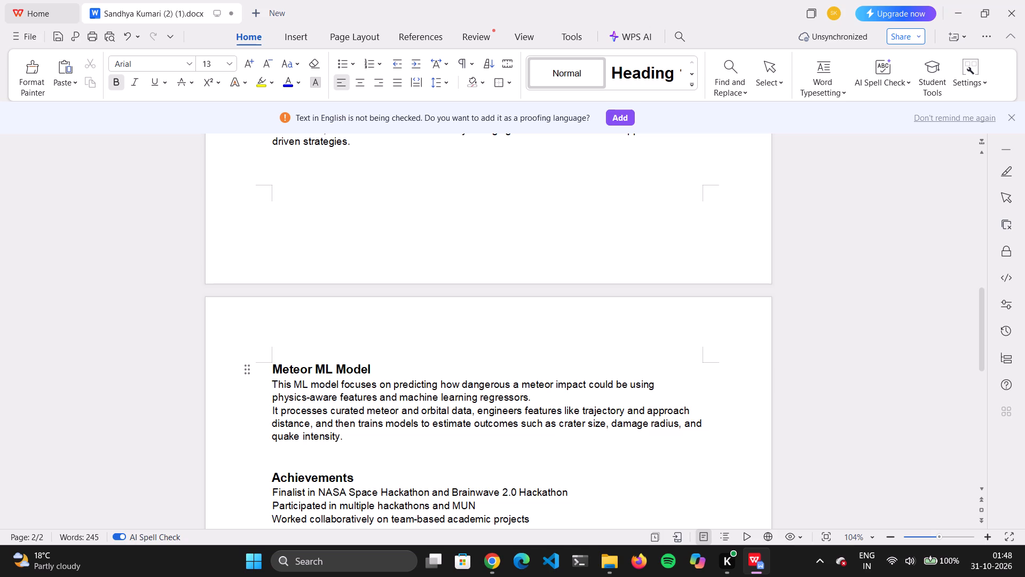
drag(343, 439, 274, 383)
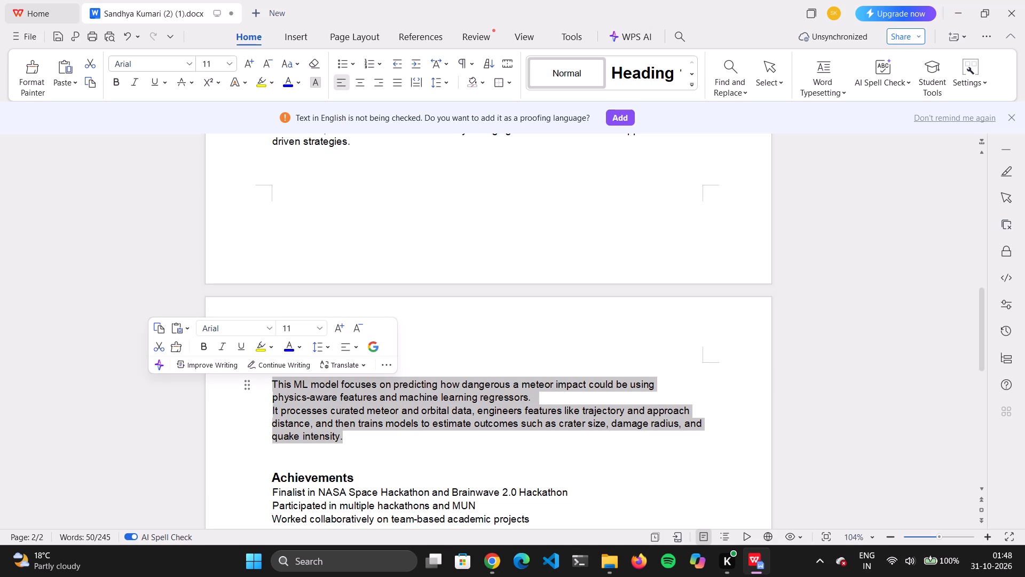
click(291, 399)
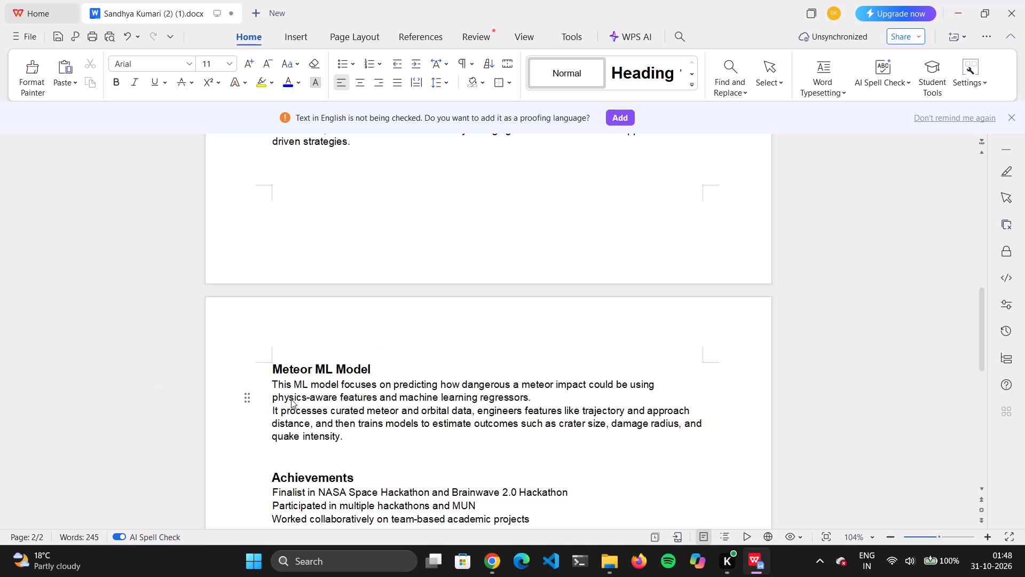
click(293, 385)
text(\\)
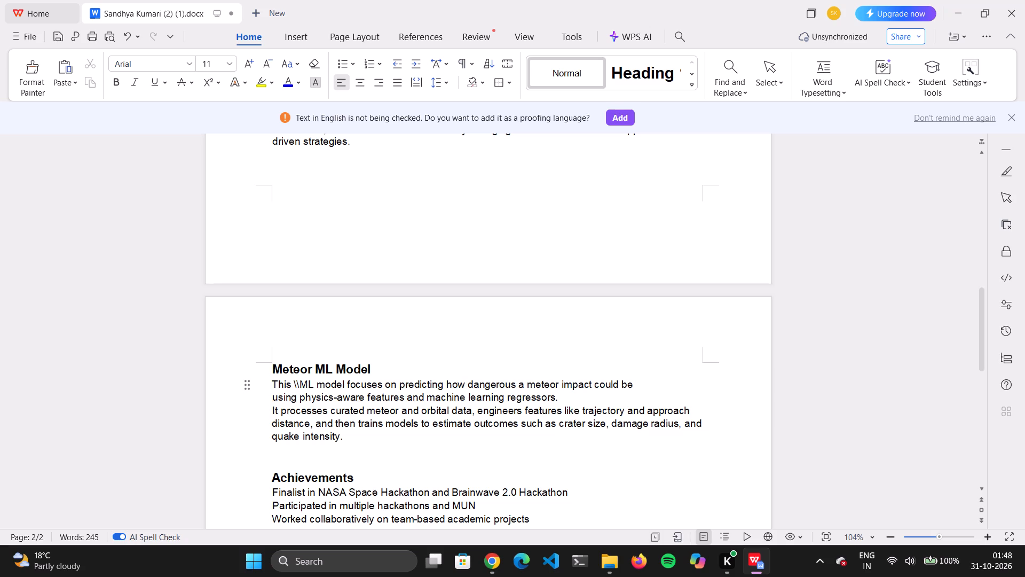
key(BackSpace)
key(BackSpace)
key(BackSpace)
key(BackSpace)
key(BackSpace)
key(BackSpace)
key(BackSpace)
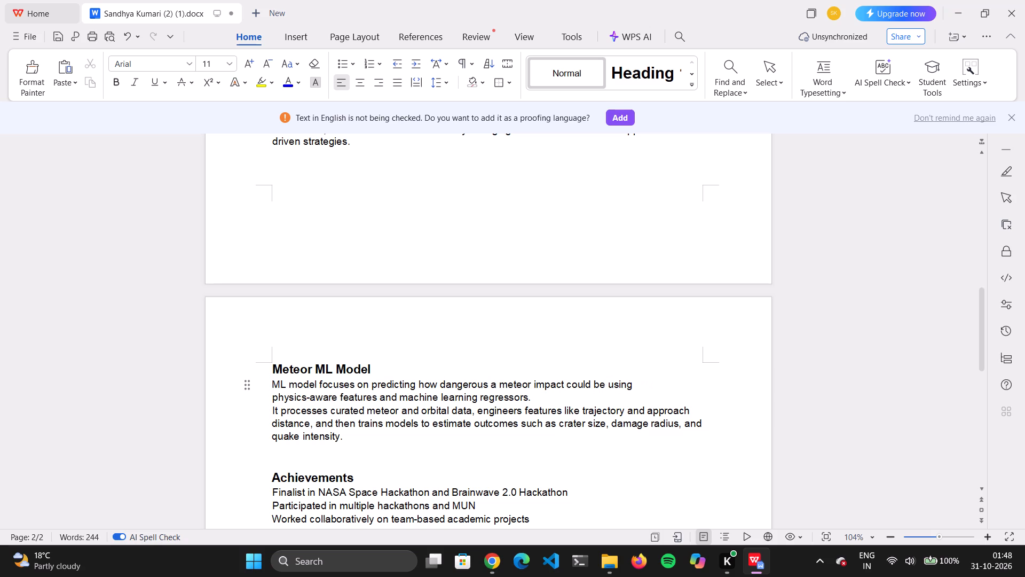
text(Built a real-time)
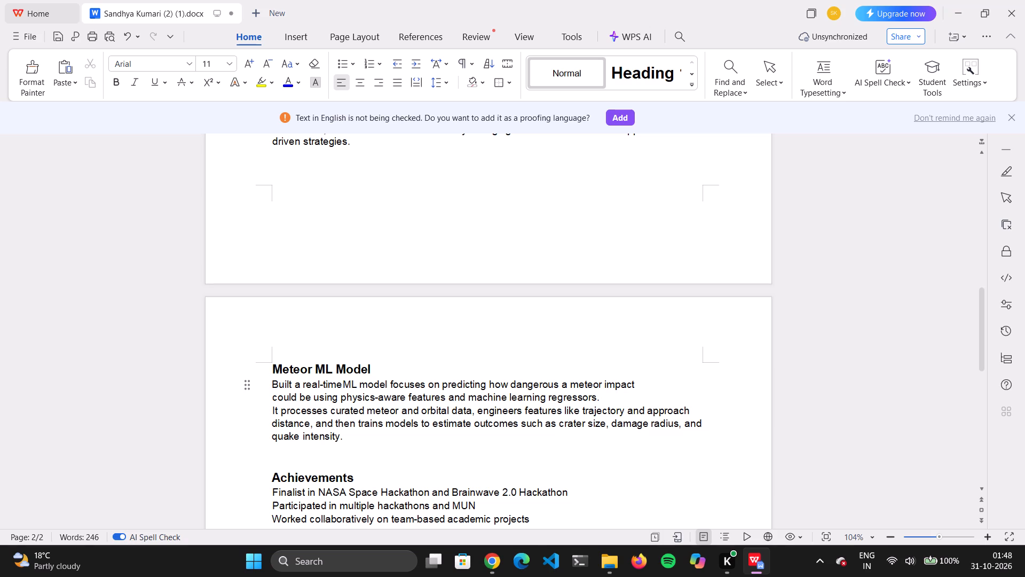
Add the line "Winner / Top performer in 5+ hackathons" below the NASA Space Hackathon finalist line in Achievements.
scroll(417, 412, down, 2)
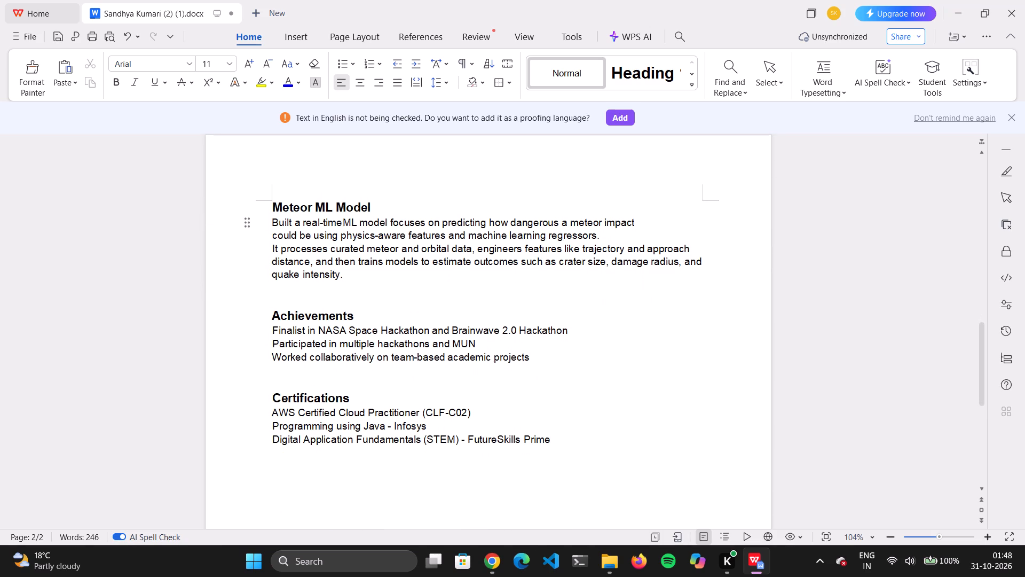
scroll(417, 412, down, 1)
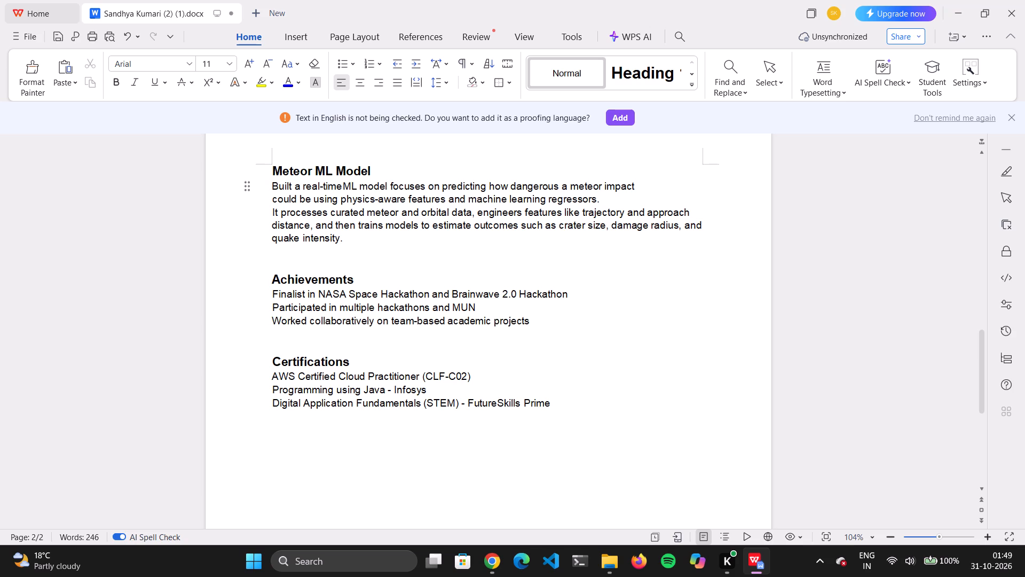
click(575, 295)
key(Return)
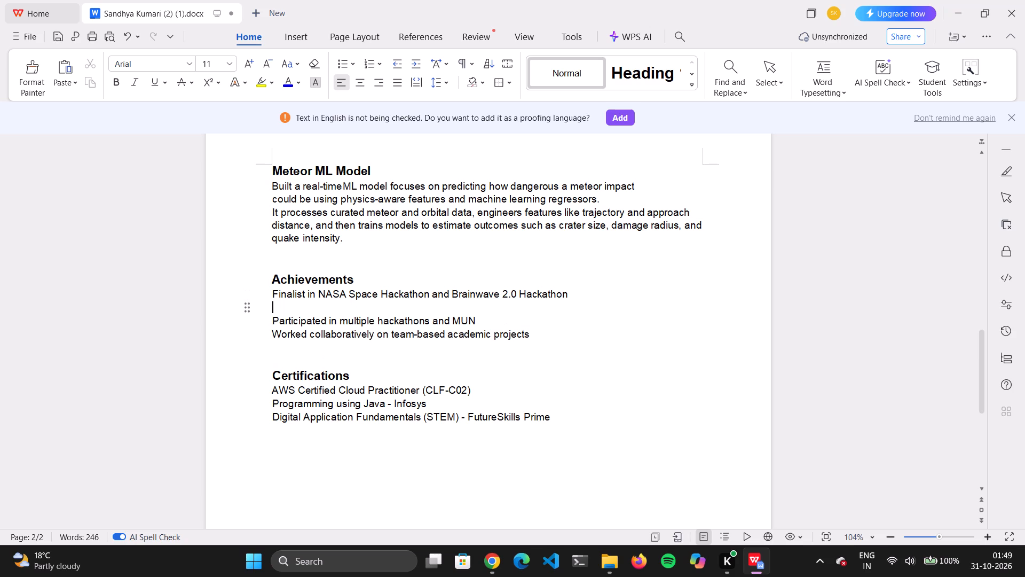
text(Winner)
key(space)
text(/ Top)
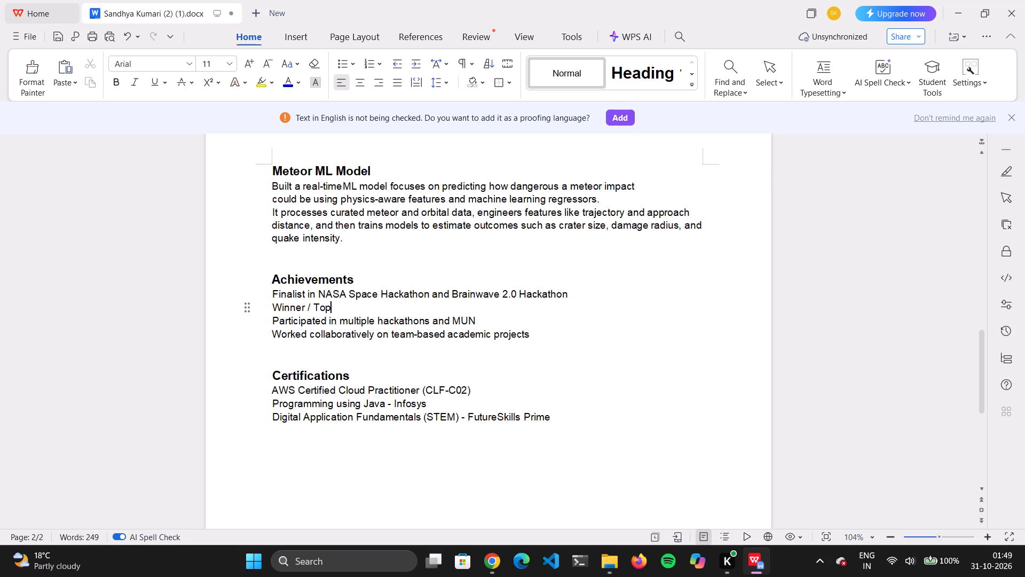
key(space)
text(performer in 5+ hackathons)
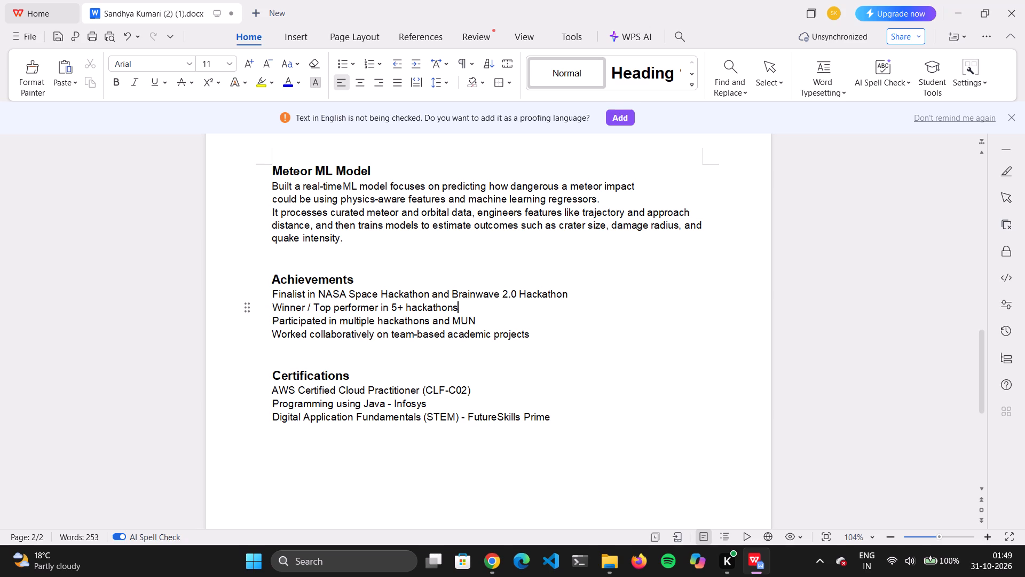
Delete the line "Participated in multiple hackathons and MUN" from the Achievements section.
drag(479, 319, 274, 319)
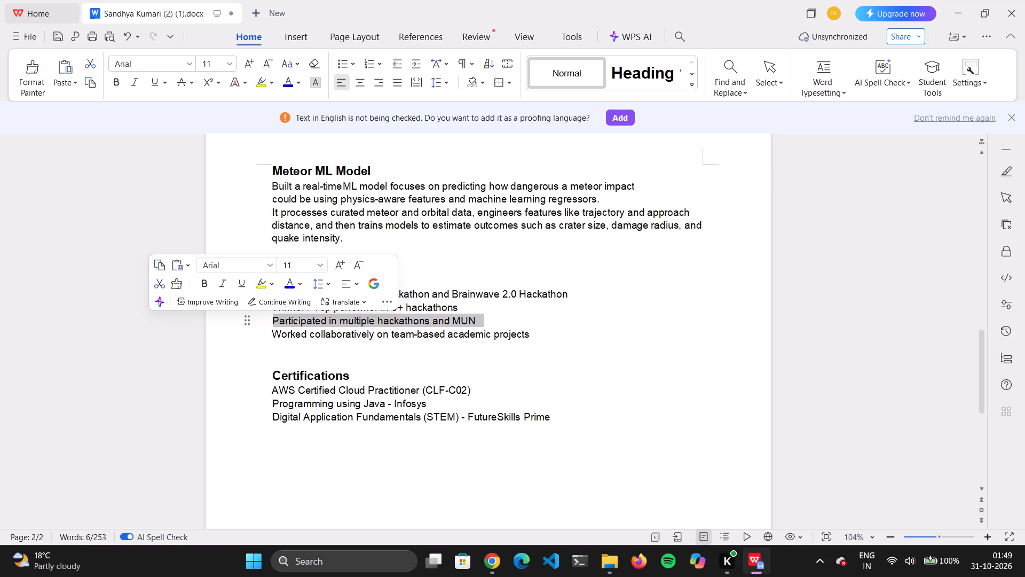
key(BackSpace)
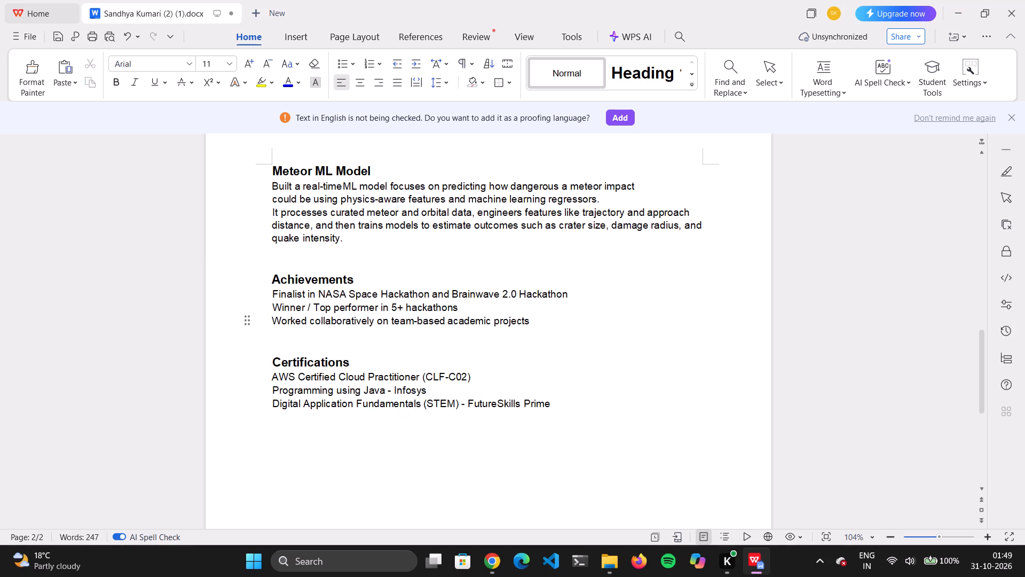
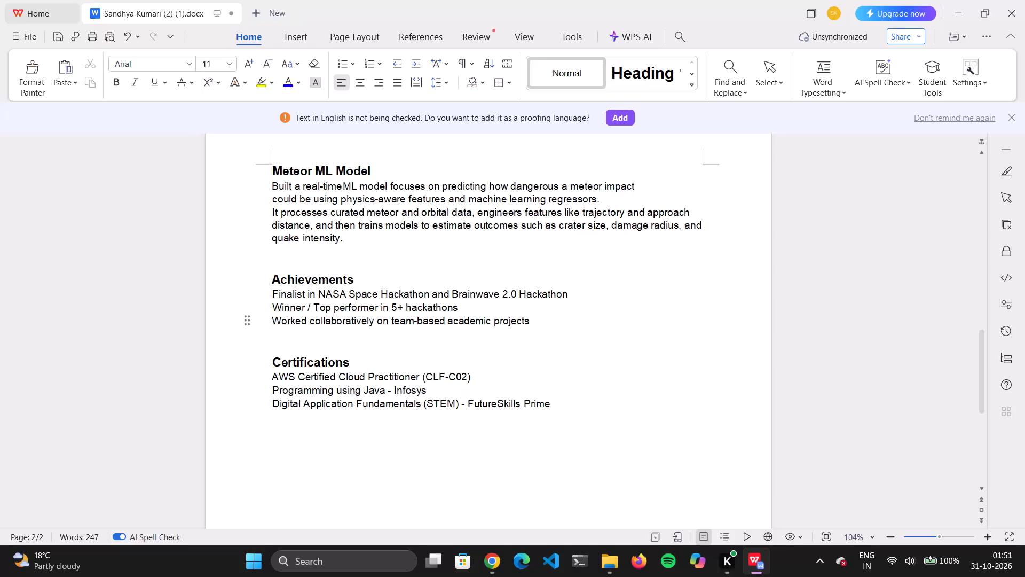
Switch to Chrome and examine the University of Arizona sample résumé in the "resume" image results, including its extracurriculars and skills sections.
click(495, 567)
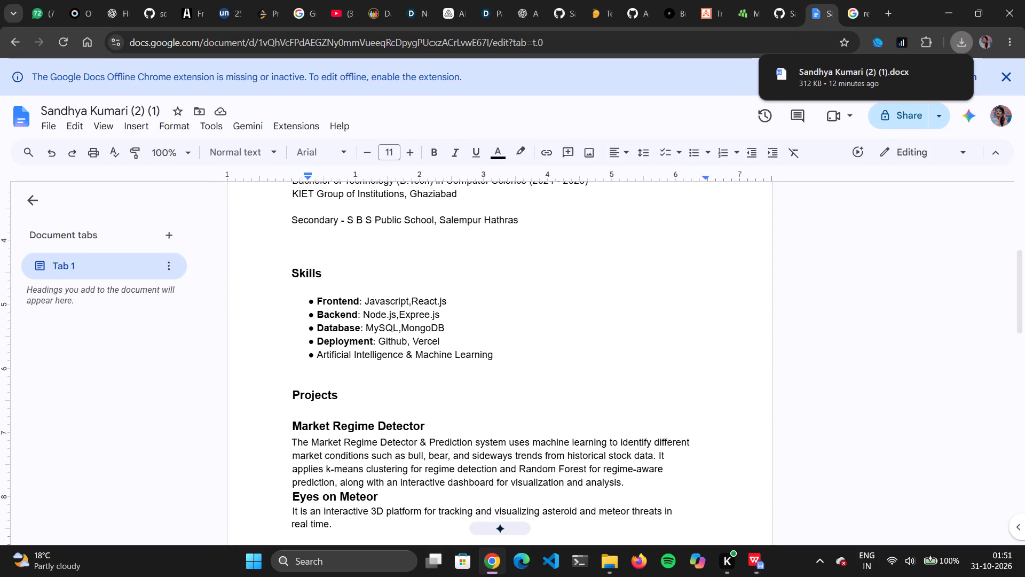
click(865, 0)
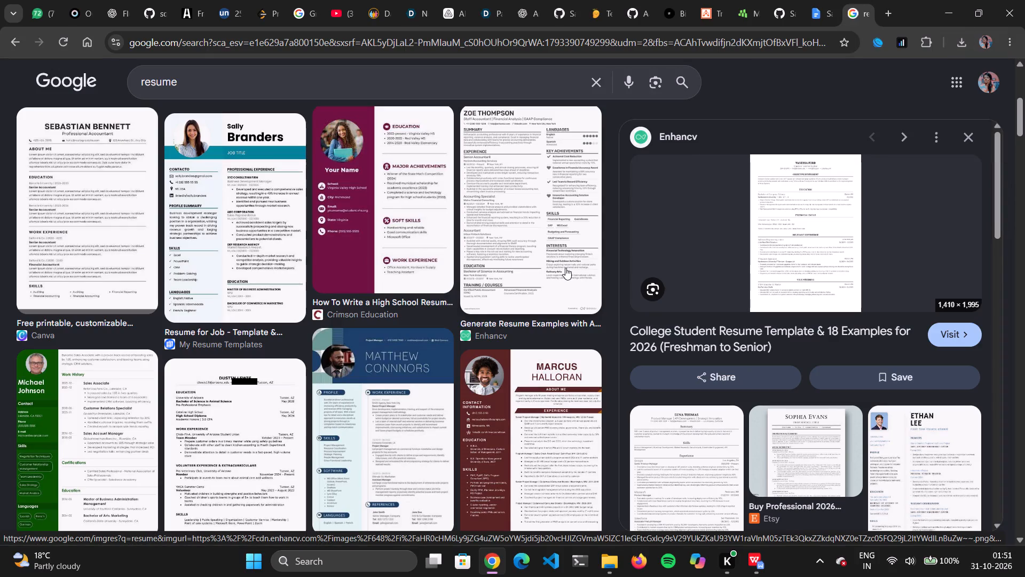
click(225, 451)
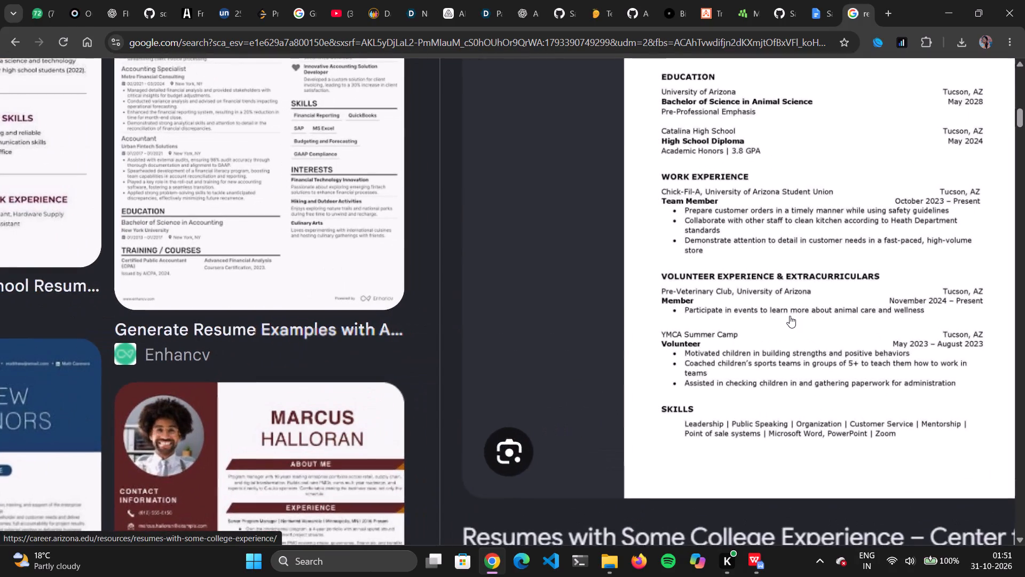
scroll(790, 316, left, 2)
scroll(790, 316, up, 4)
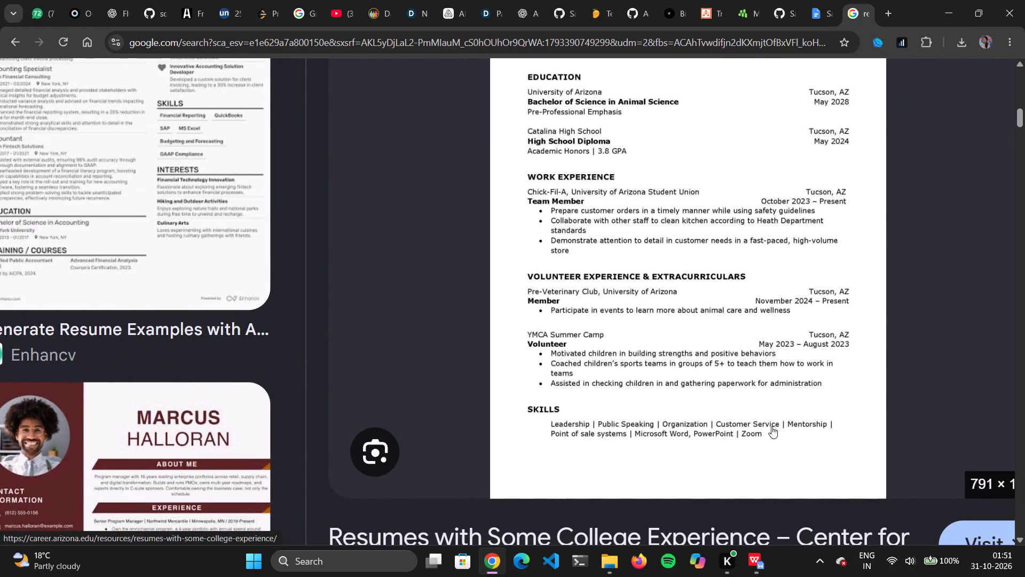
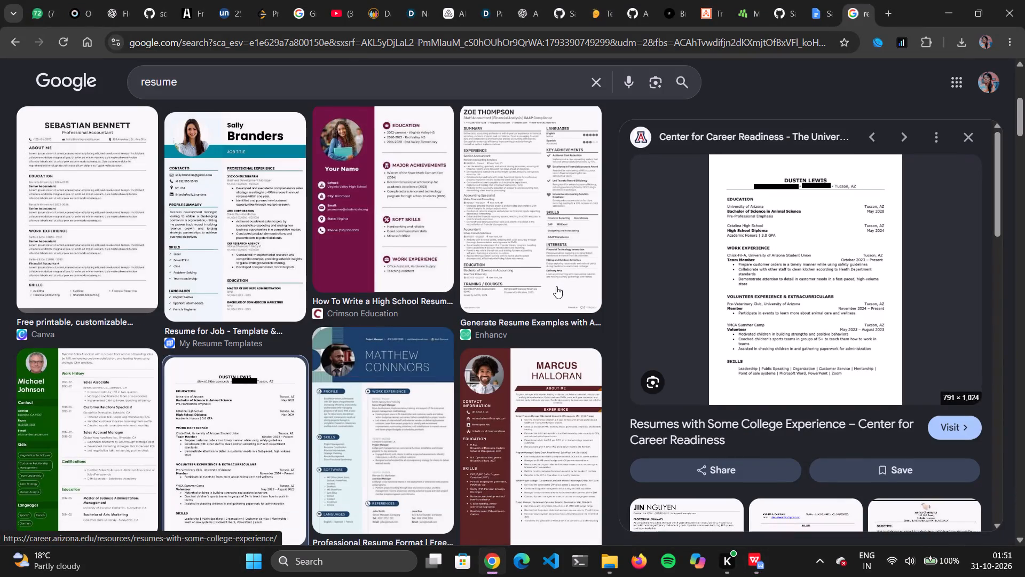
Browse further résumé image results and open the preview of the 1MillionResume business analyst sample.
scroll(481, 270, down, 2)
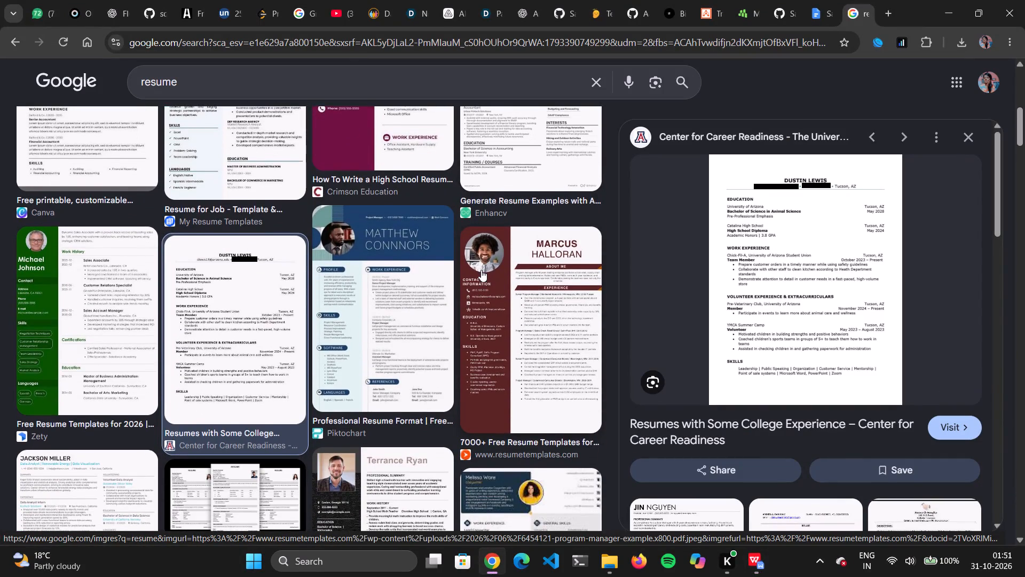
scroll(481, 270, down, 4)
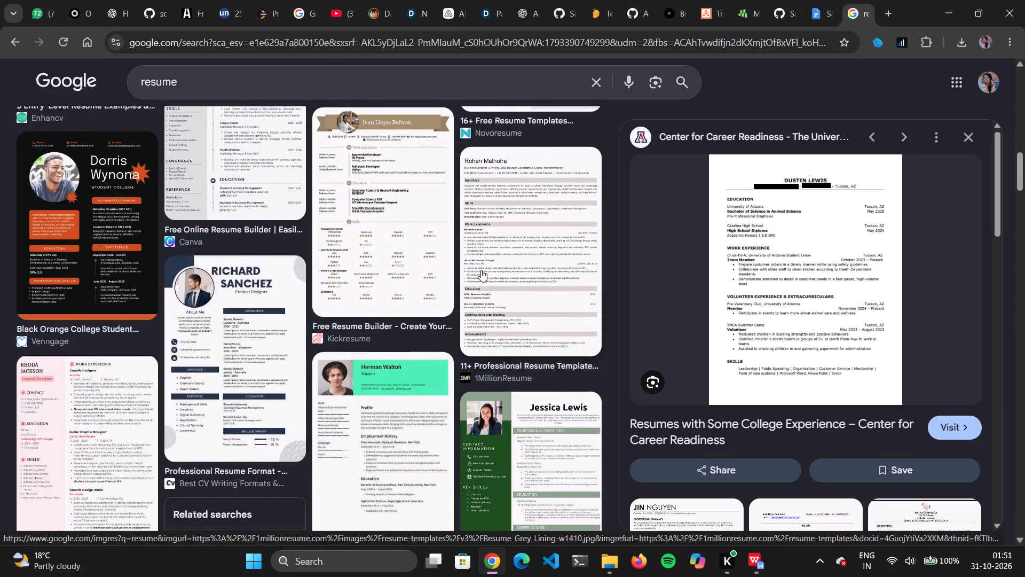
click(481, 270)
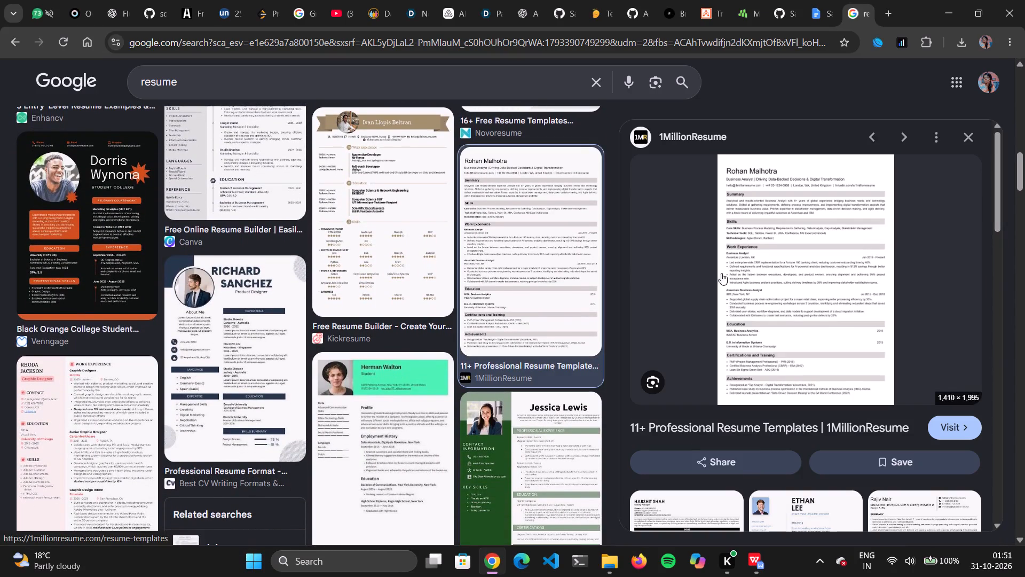
Switch to WPS Office to review the résumé's Achievements and Certifications sections, and return to Chrome.
click(762, 568)
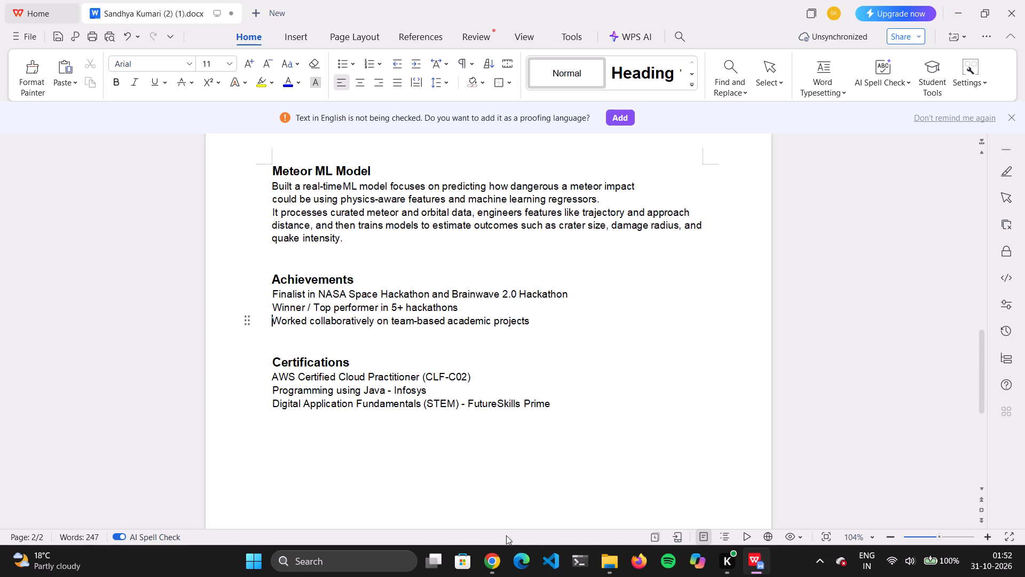
click(500, 562)
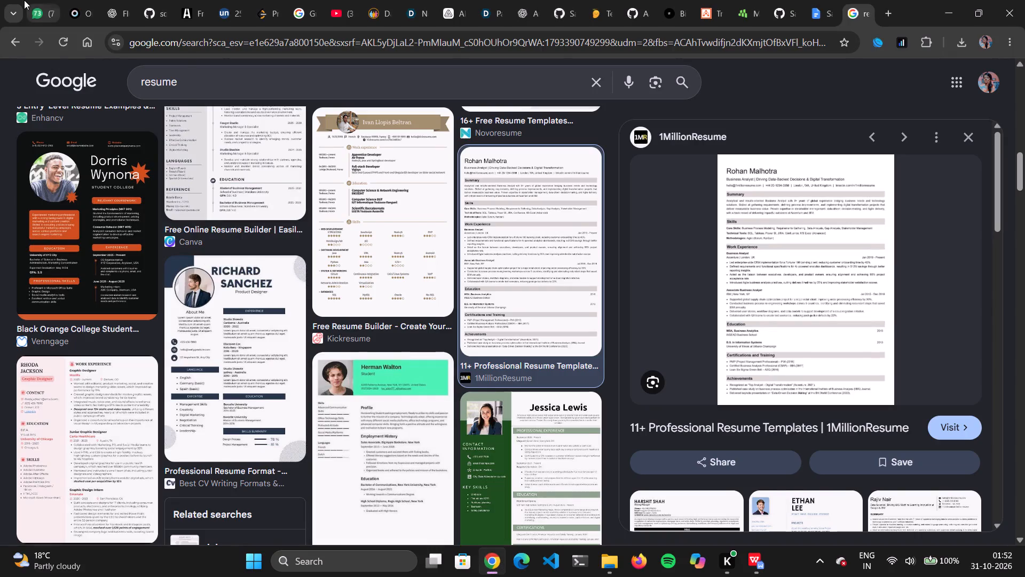
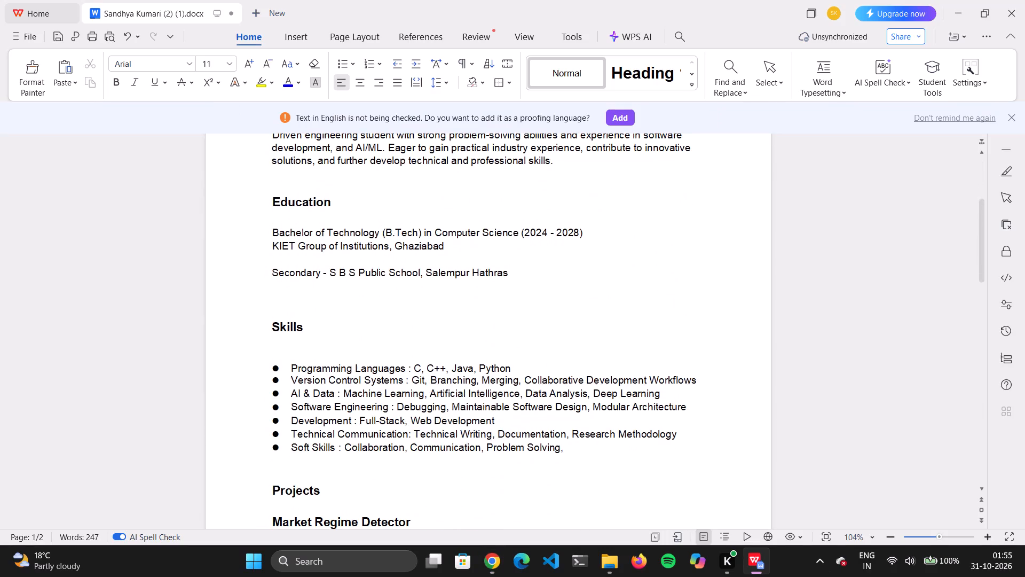
Remove the trailing comma after "Problem Solving" in the Soft Skills line of the Skills section.
click(573, 447)
key(BackSpace)
key(BackSpace)
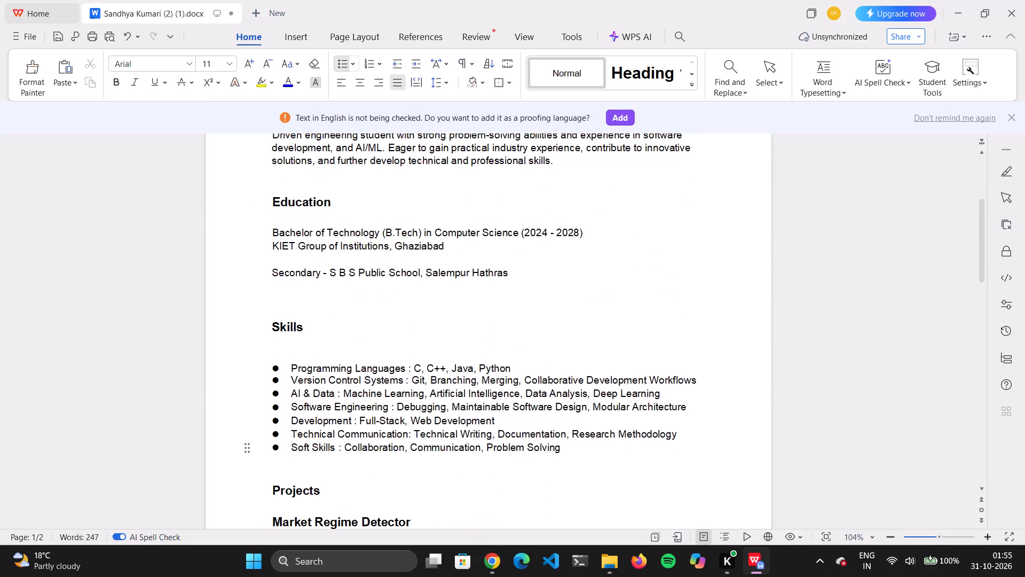
End the bulleted list after the Soft Skills line and insert blank unbulleted lines above the Projects heading.
key(Return)
key(Return)
key(Return)
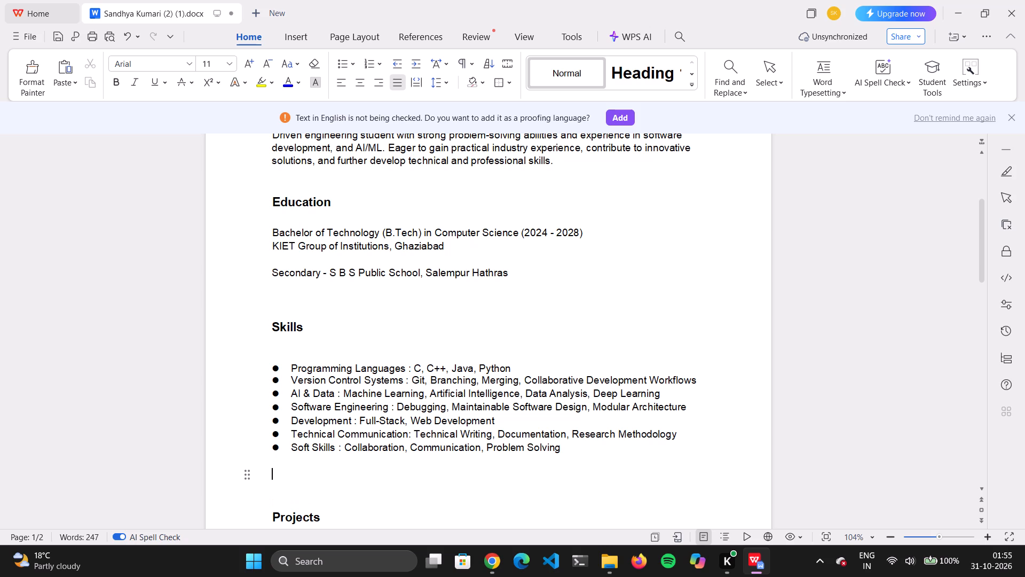
key(Return)
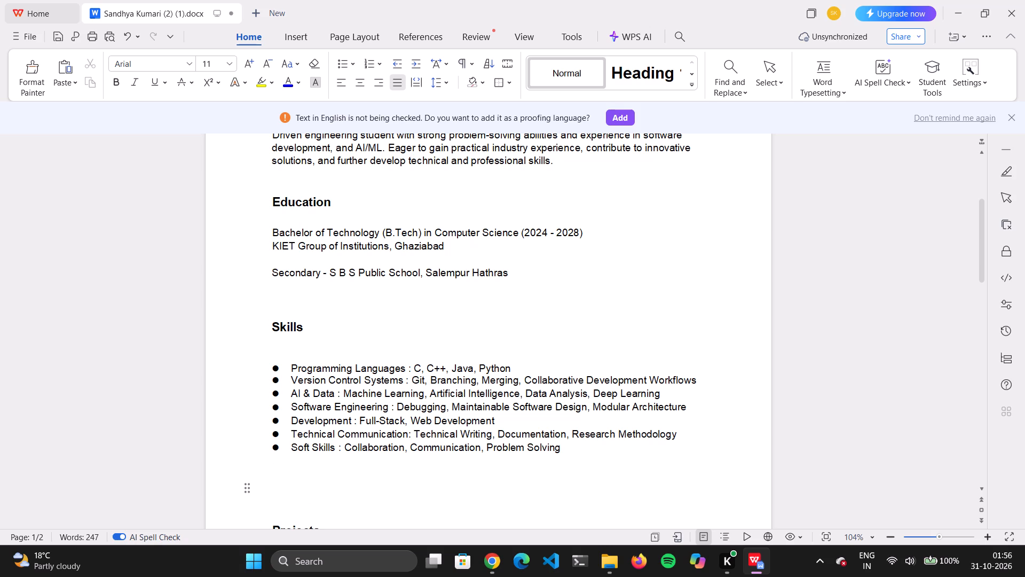
Review the résumé's Skills list and the start of the Projects section, including the spacing around their headings.
scroll(573, 447, down, 2)
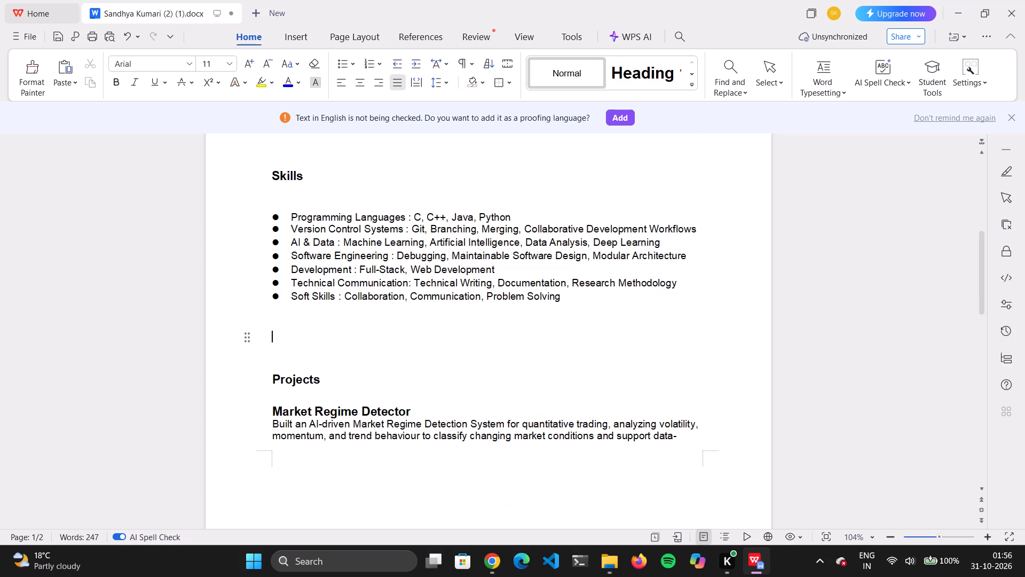
click(573, 447)
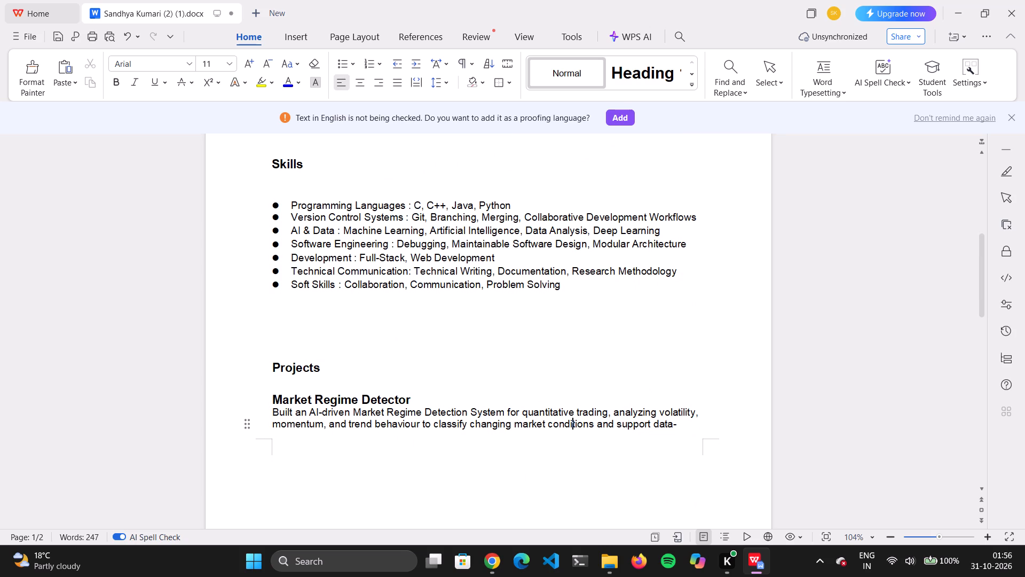
click(355, 378)
click(316, 385)
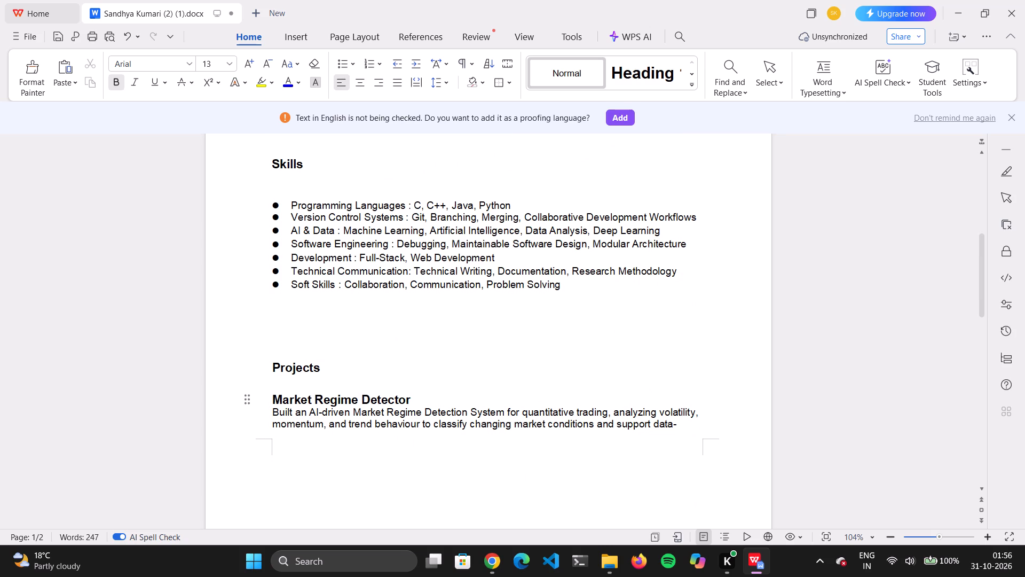
click(316, 385)
scroll(340, 240, up, 1)
click(290, 194)
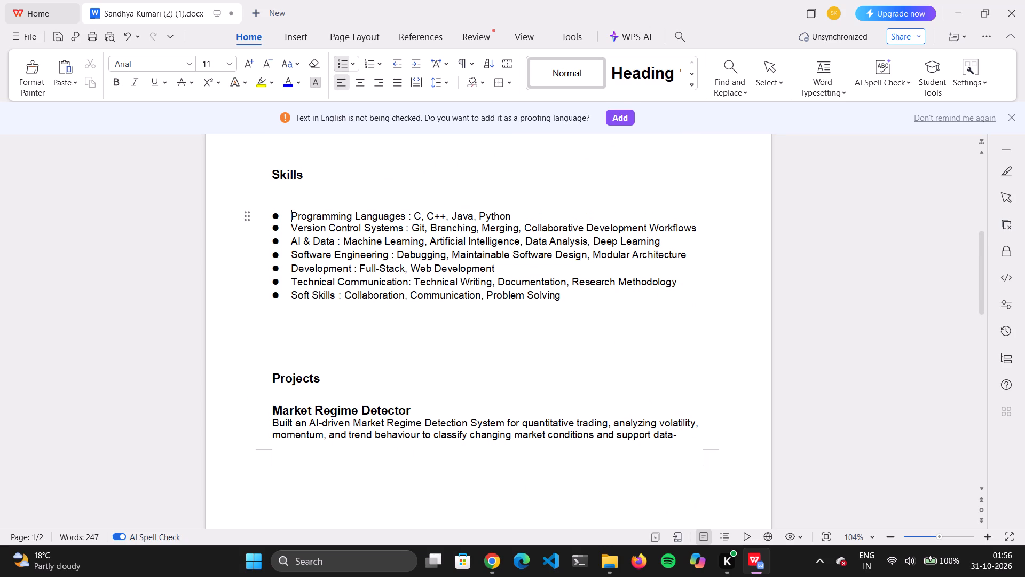
click(290, 194)
click(290, 185)
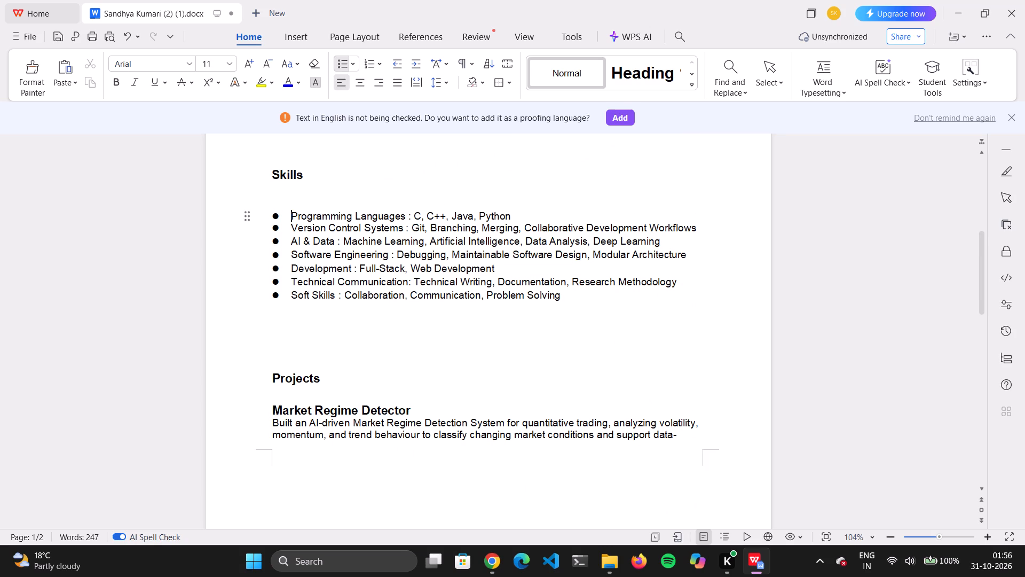
click(290, 185)
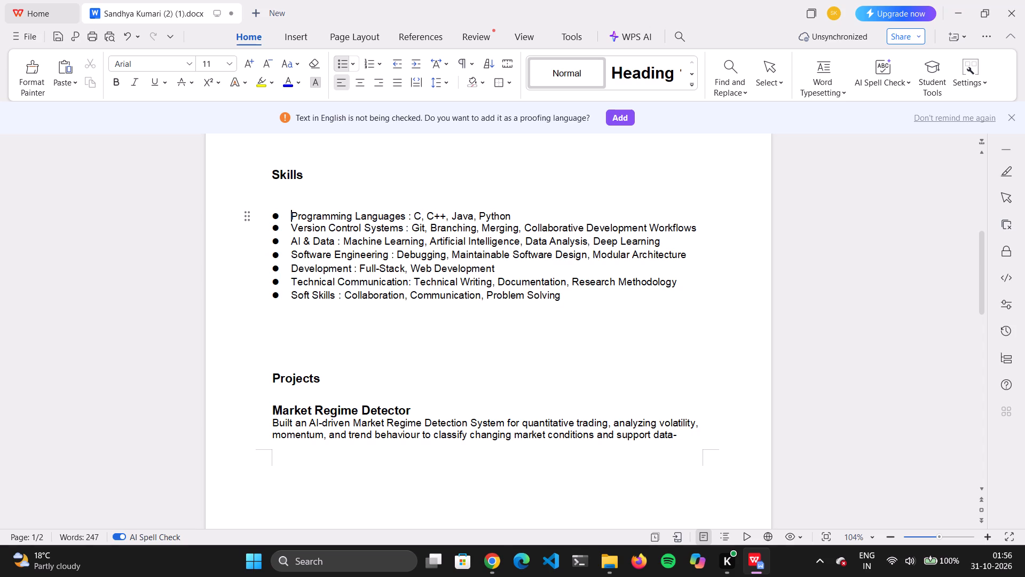
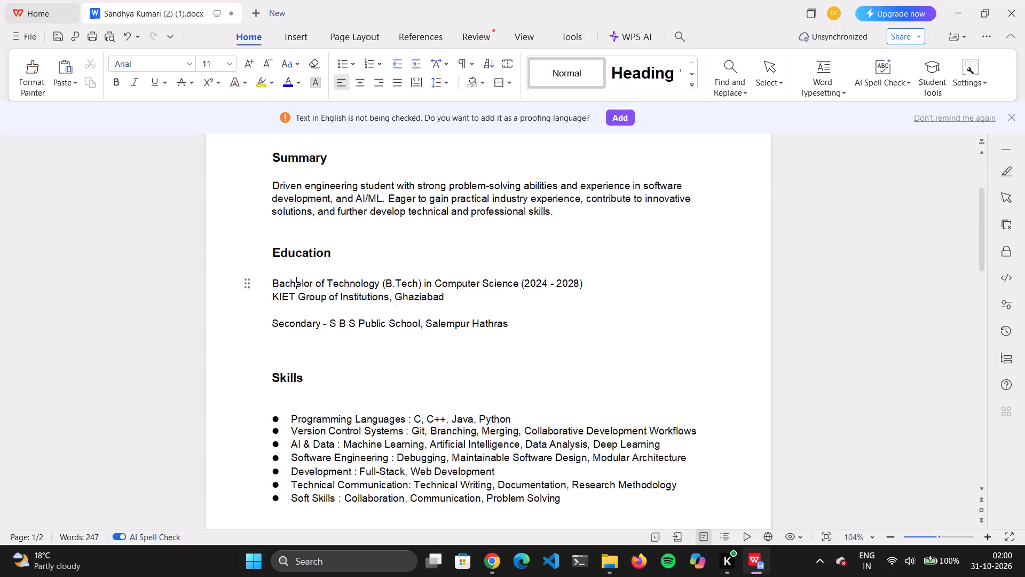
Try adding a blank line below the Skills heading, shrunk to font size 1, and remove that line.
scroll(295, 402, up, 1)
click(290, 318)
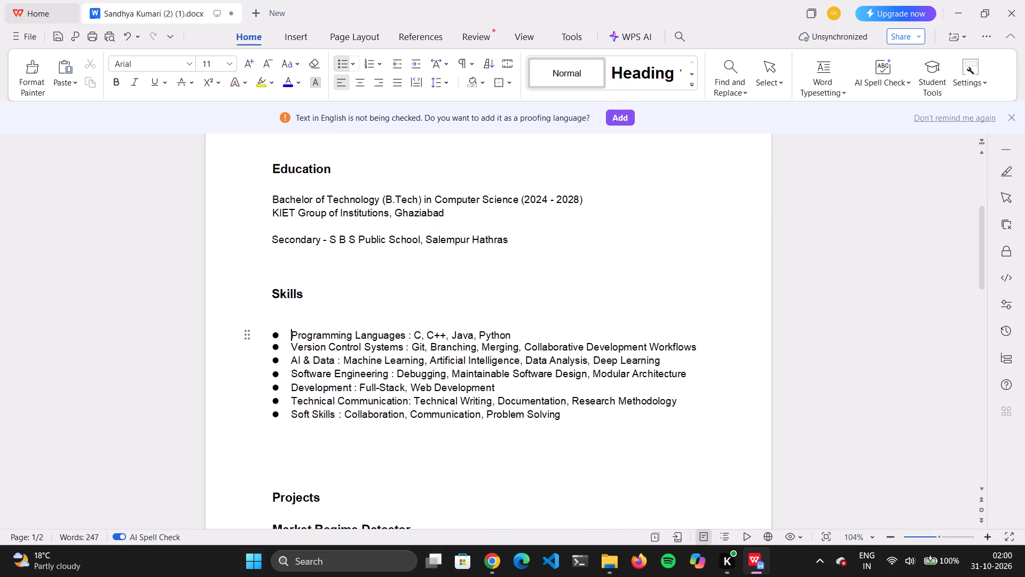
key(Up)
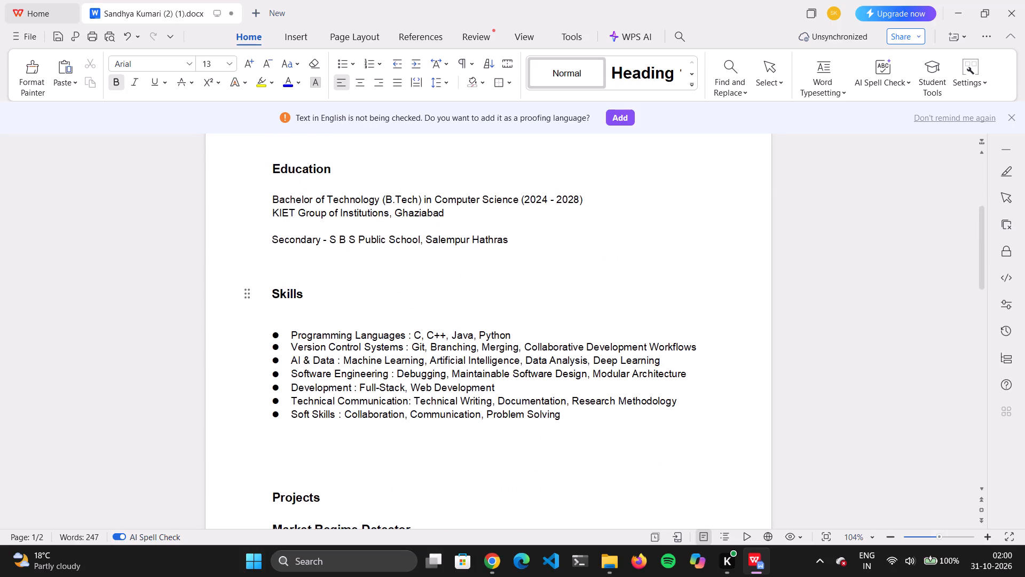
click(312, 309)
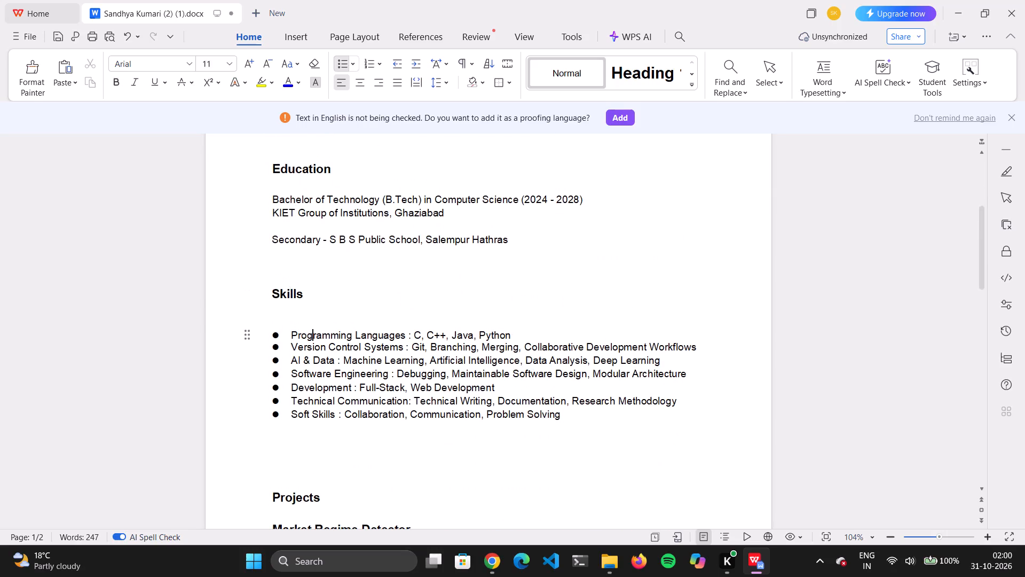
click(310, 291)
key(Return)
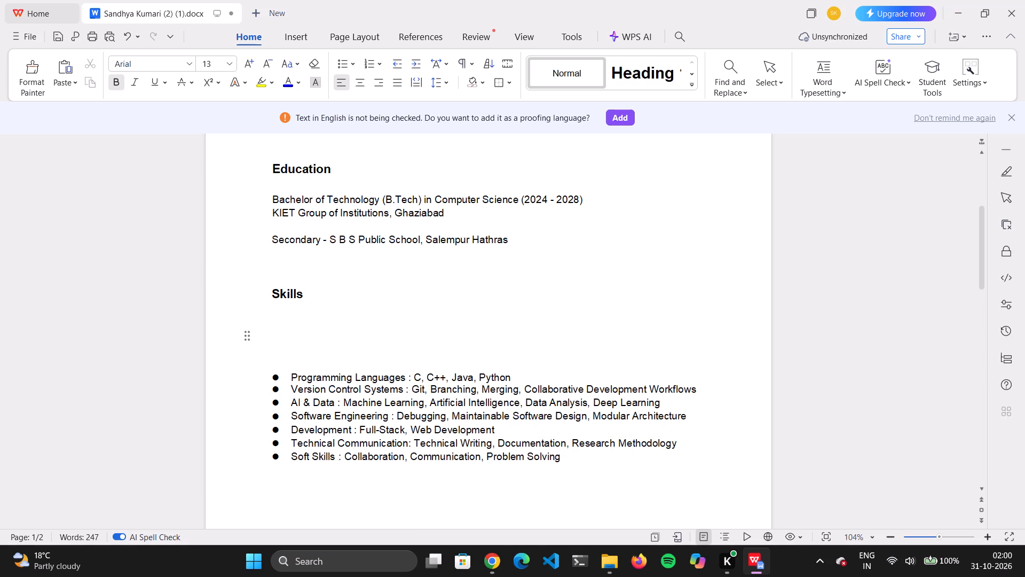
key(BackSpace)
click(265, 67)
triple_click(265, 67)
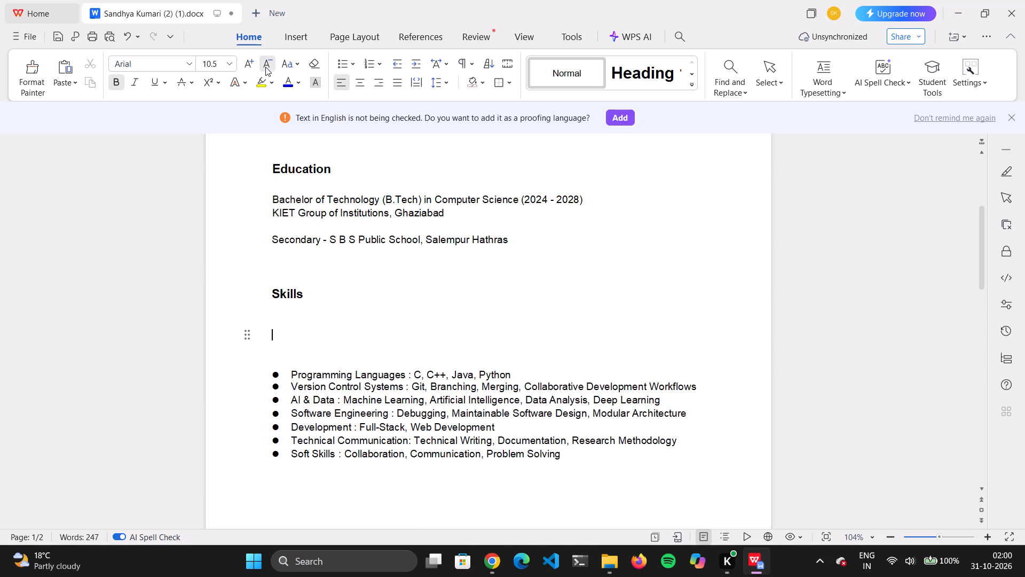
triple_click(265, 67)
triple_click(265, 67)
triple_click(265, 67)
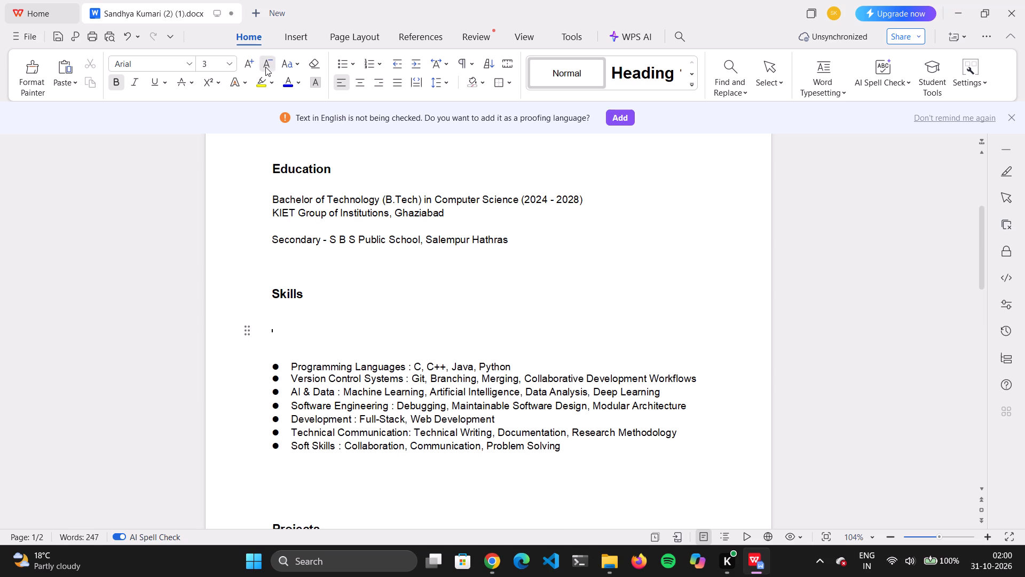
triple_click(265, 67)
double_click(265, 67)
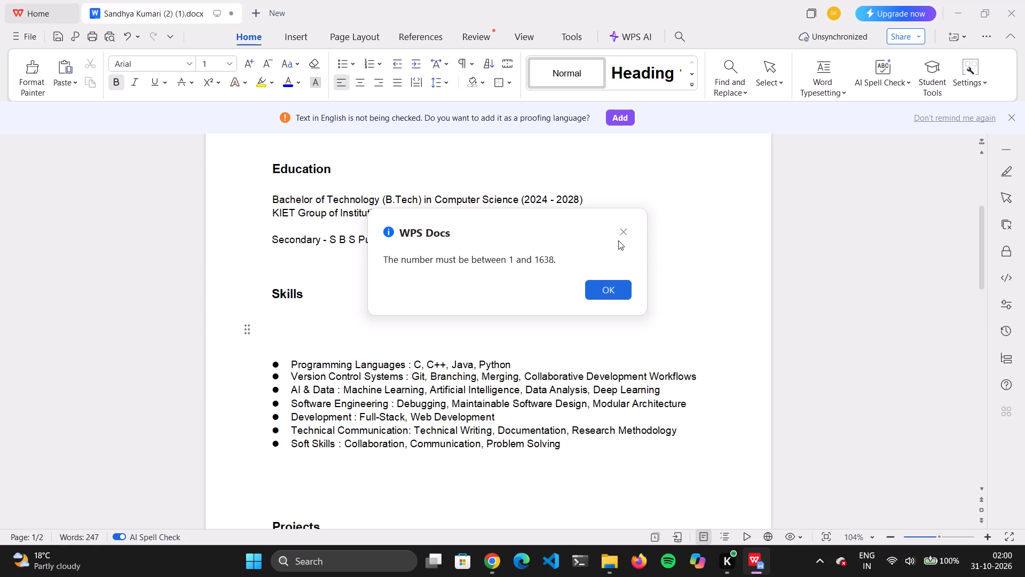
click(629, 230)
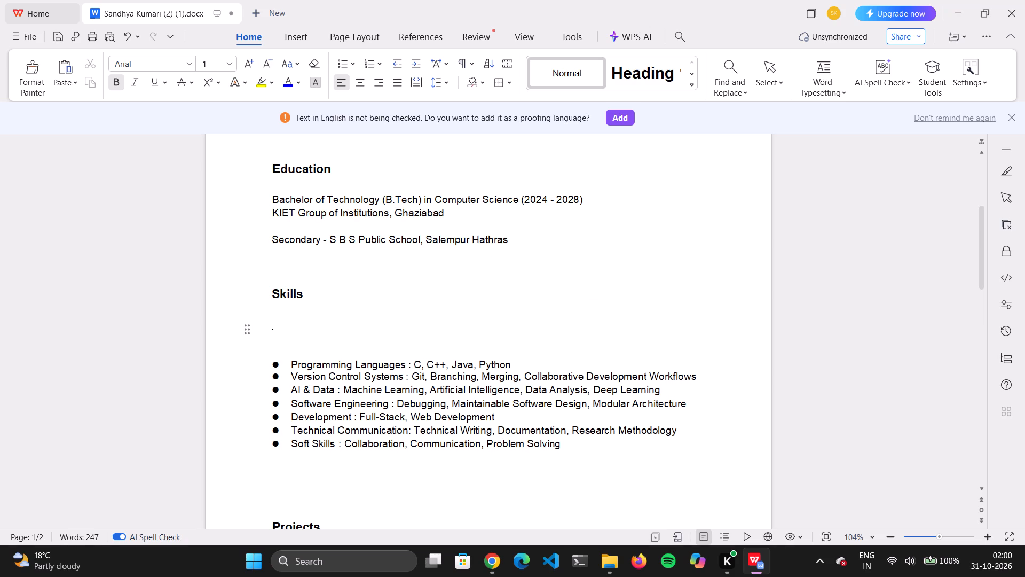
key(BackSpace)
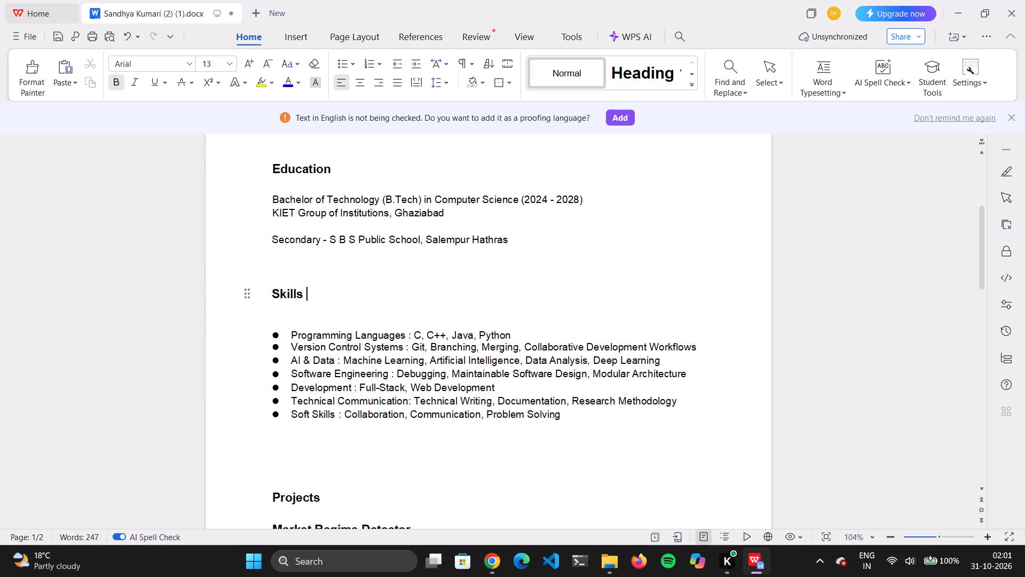
Delete the Projects heading and its leftover empty line above the Market Regime Detector title.
scroll(367, 326, down, 5)
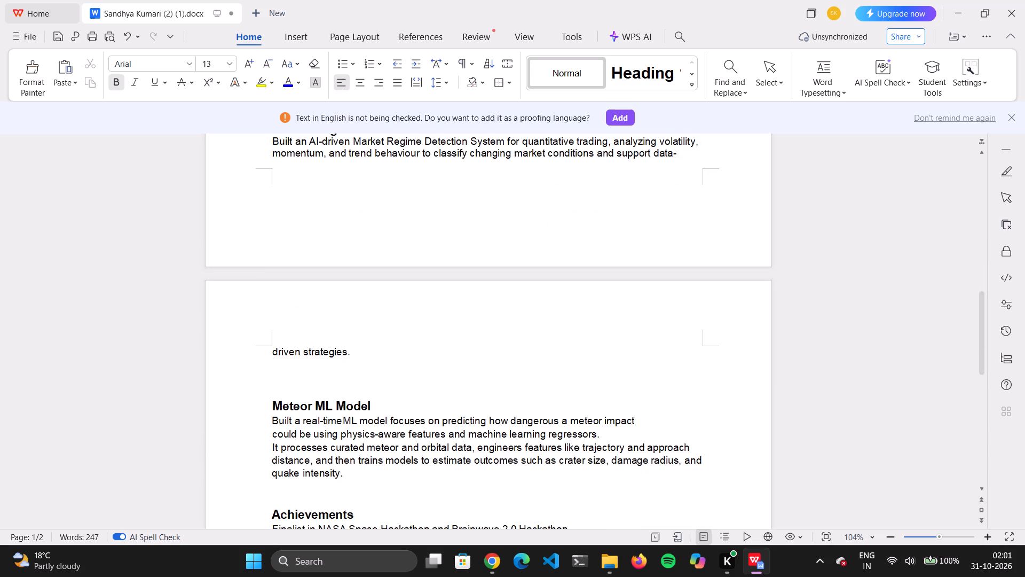
scroll(367, 326, down, 2)
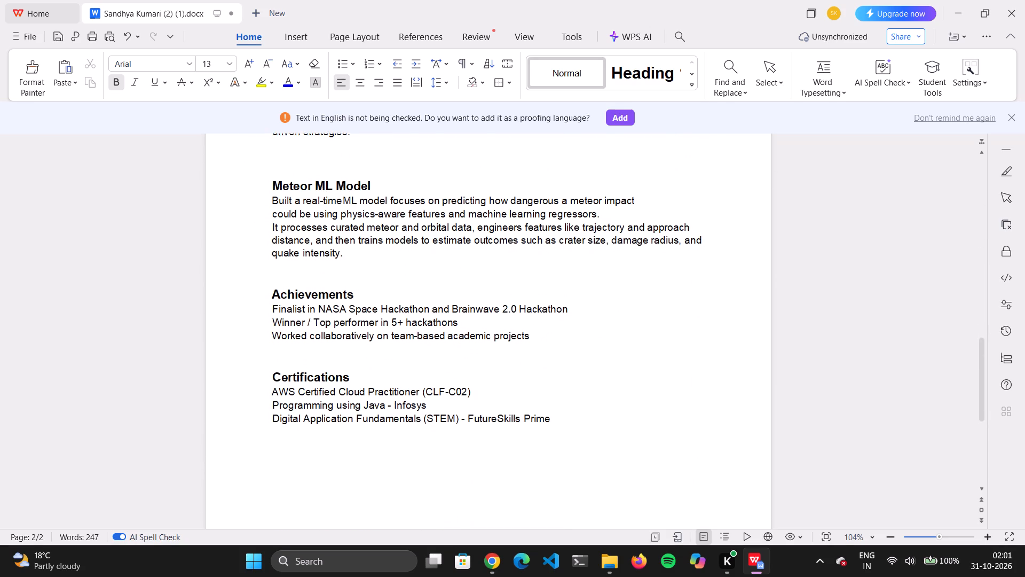
scroll(367, 326, down, 2)
scroll(367, 326, up, 3)
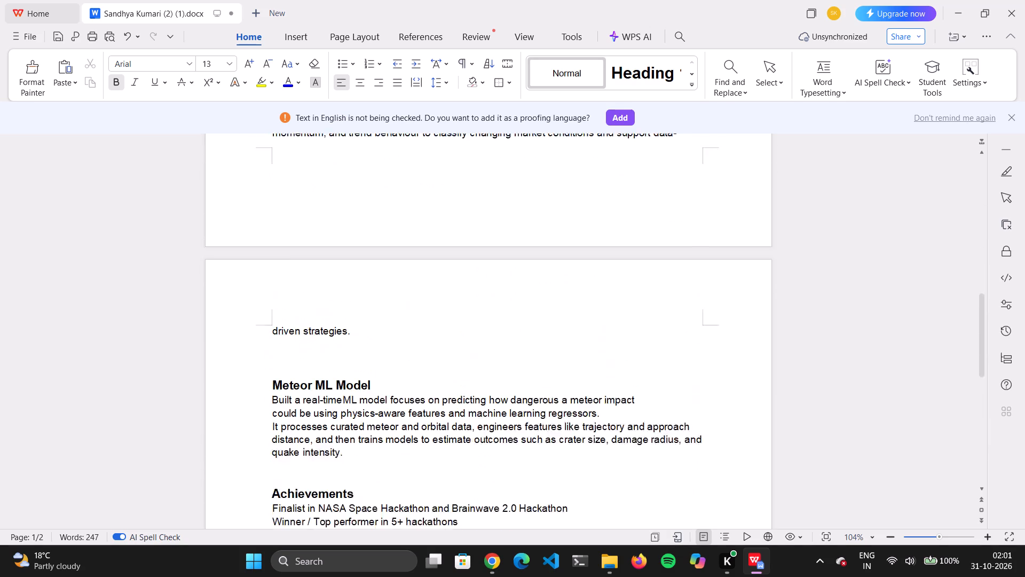
scroll(367, 326, up, 2)
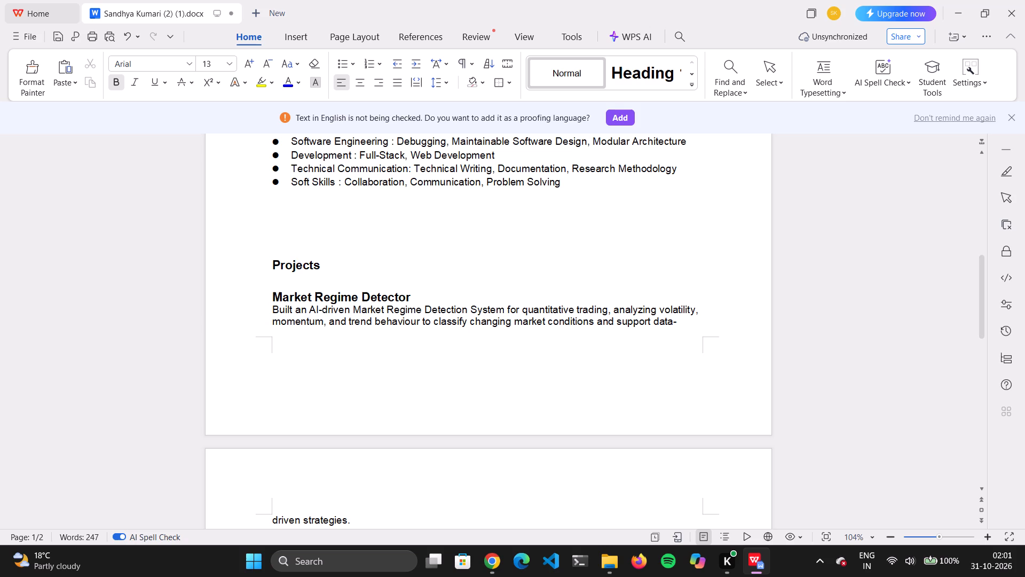
click(325, 269)
key(BackSpace)
key(BackSpace)
key(BackSpace)
key(BackSpace)
key(BackSpace)
key(BackSpace)
key(BackSpace)
key(BackSpace)
key(BackSpace)
key(BackSpace)
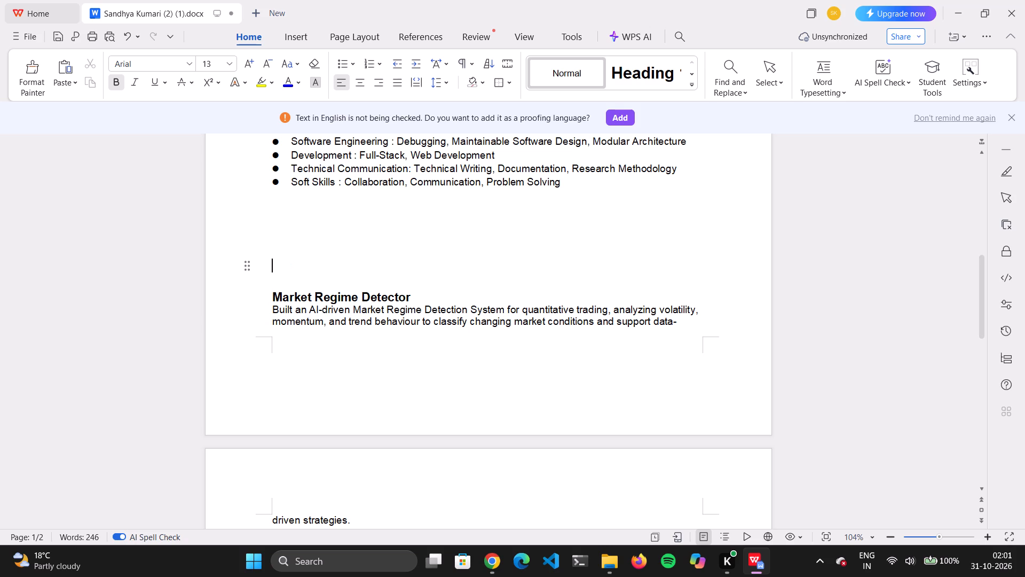
key(Down)
key(BackSpace)
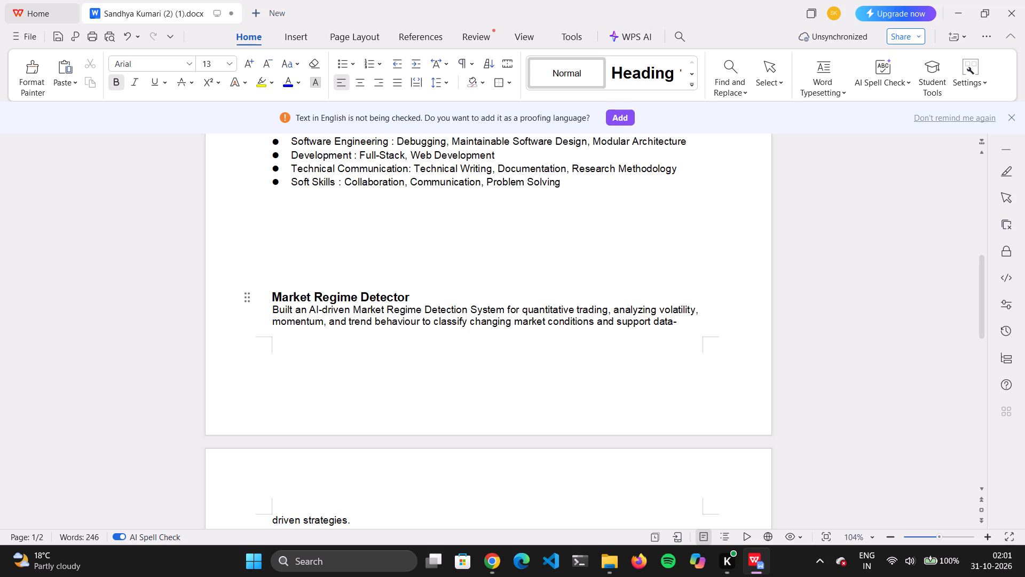
key(BackSpace)
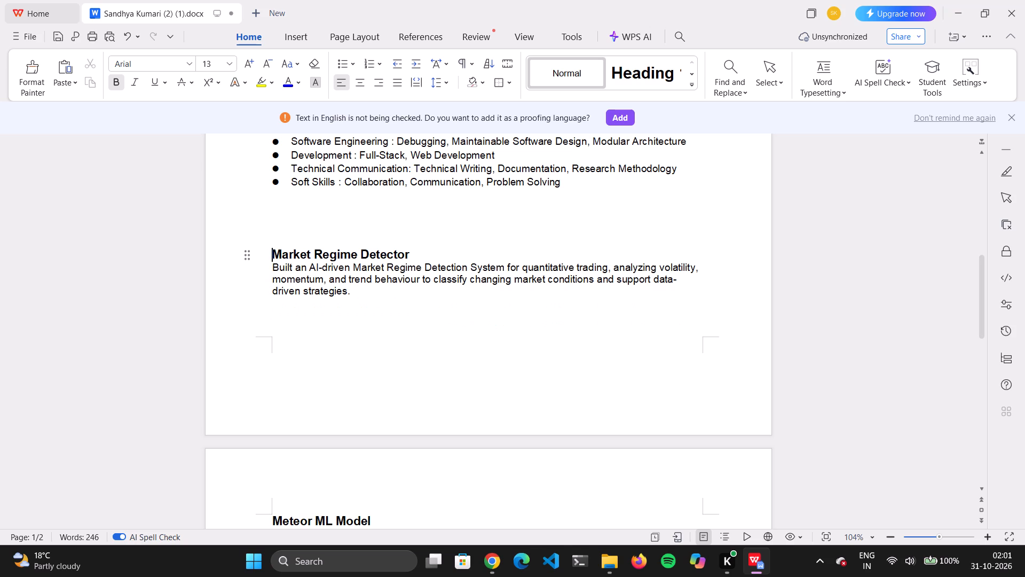
key(Return)
key(BackSpace)
Left-align the empty line between the Skills list and the Market Regime Detector title.
key(Up)
key(Down)
key(Up)
key(Down)
key(Up)
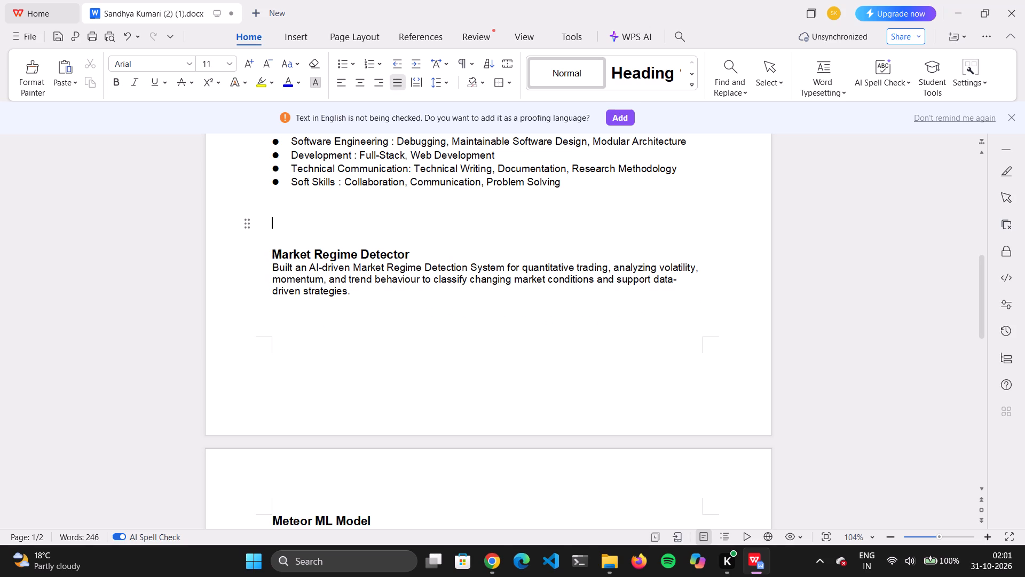
click(340, 81)
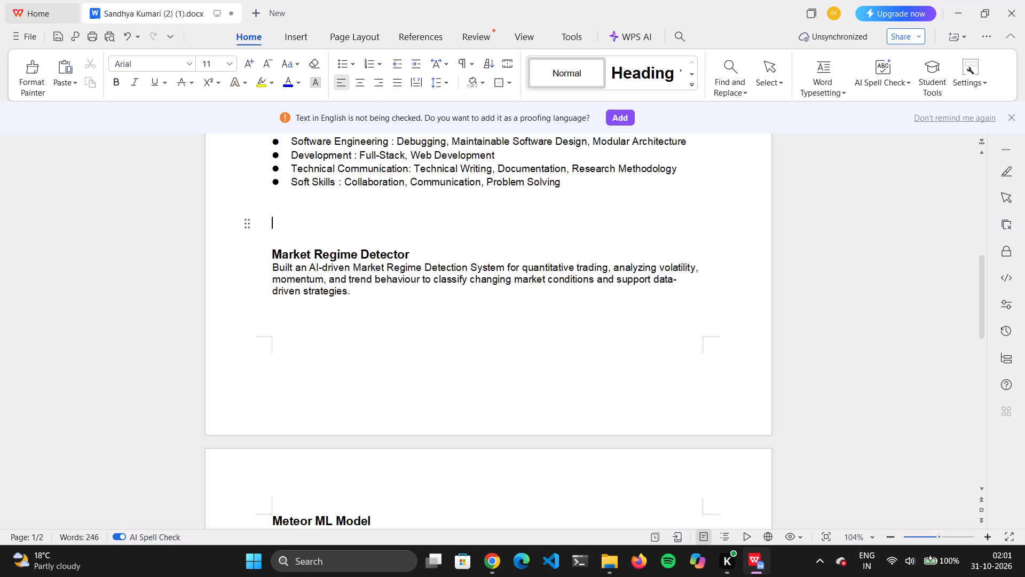
Review the résumé from the contact header through Summary, Education and Skills to the Market Regime Detector entry.
drag(271, 227, 361, 299)
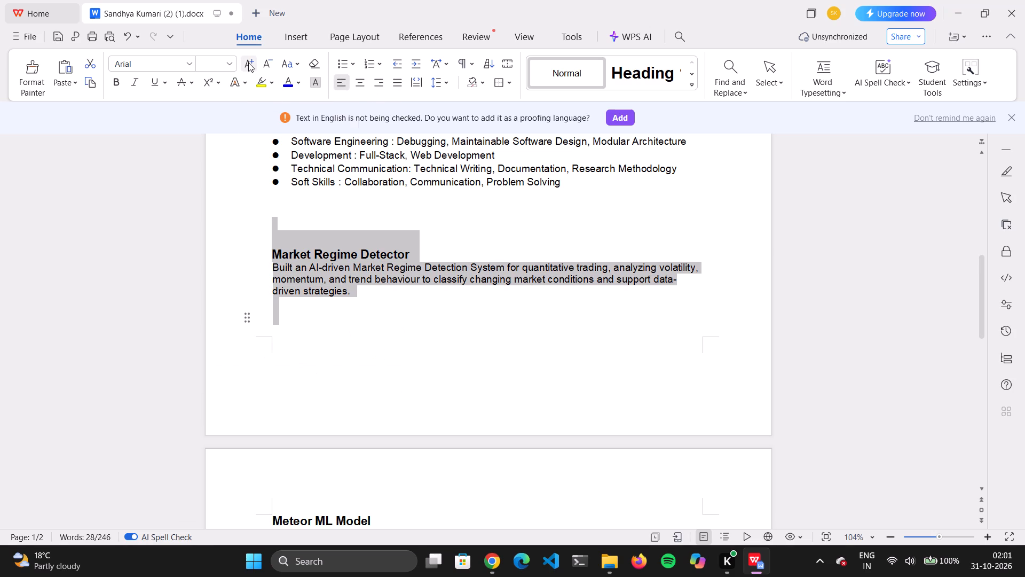
click(322, 224)
scroll(322, 224, up, 3)
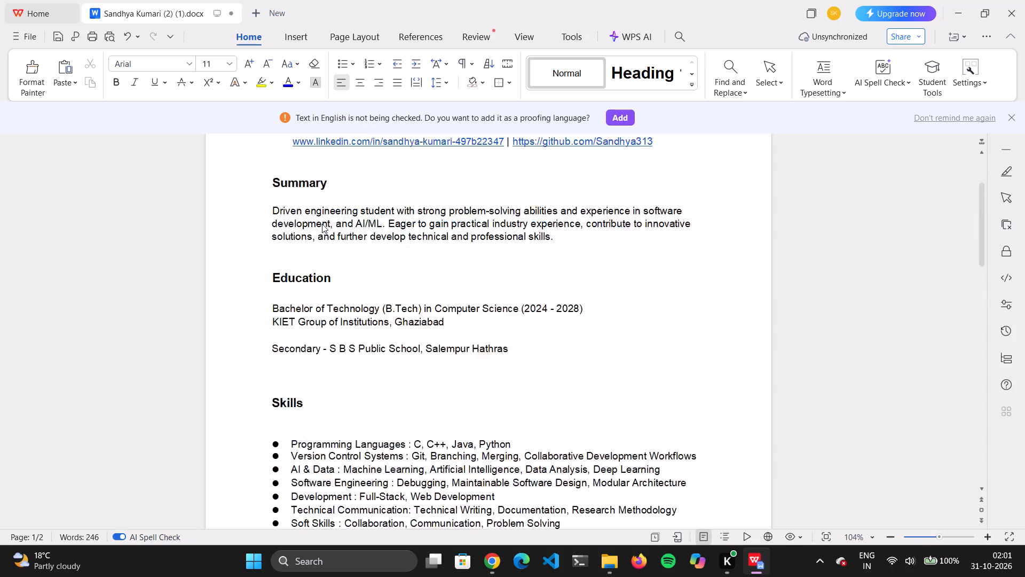
click(299, 299)
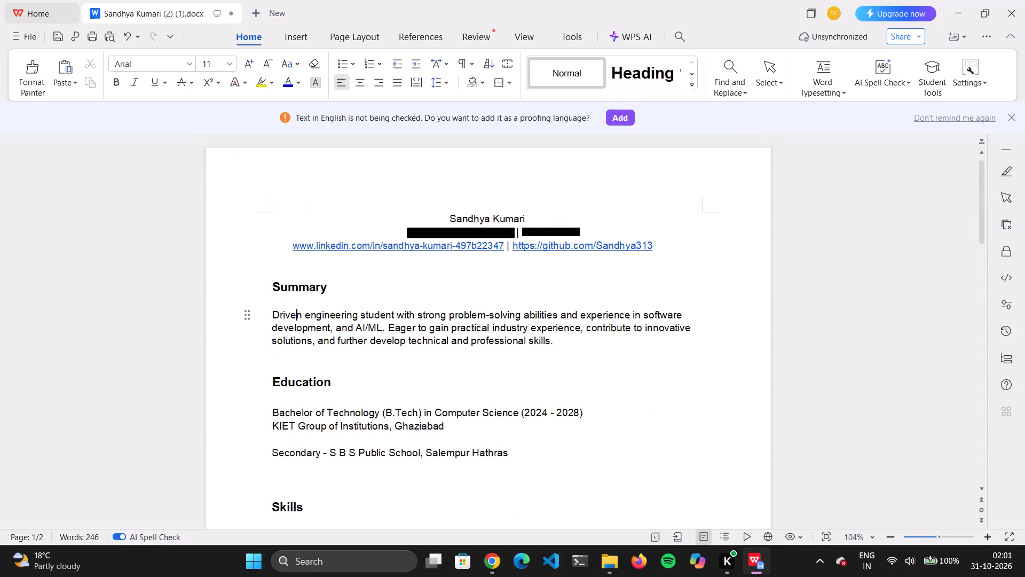
click(273, 313)
scroll(273, 313, down, 2)
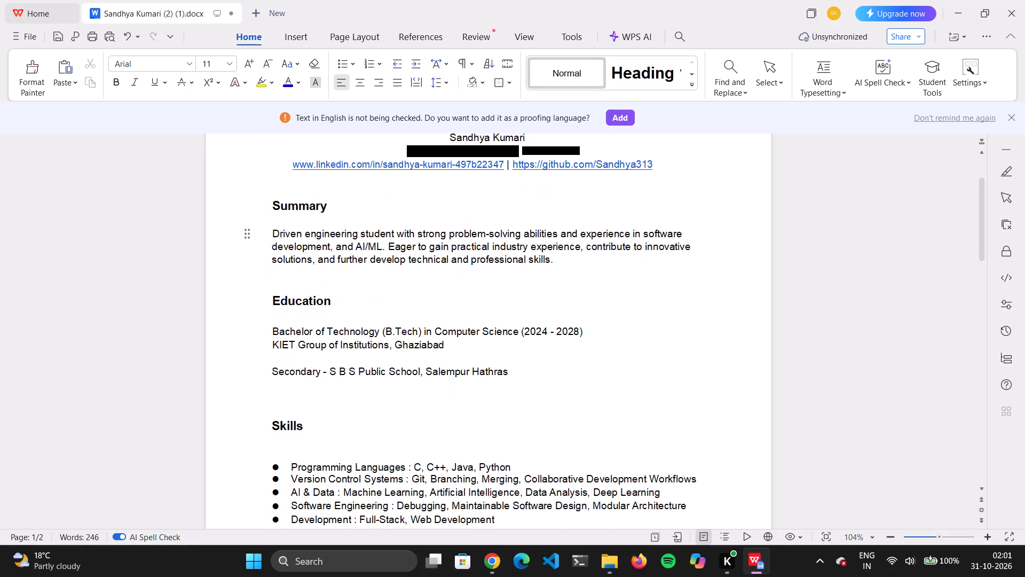
scroll(273, 313, down, 3)
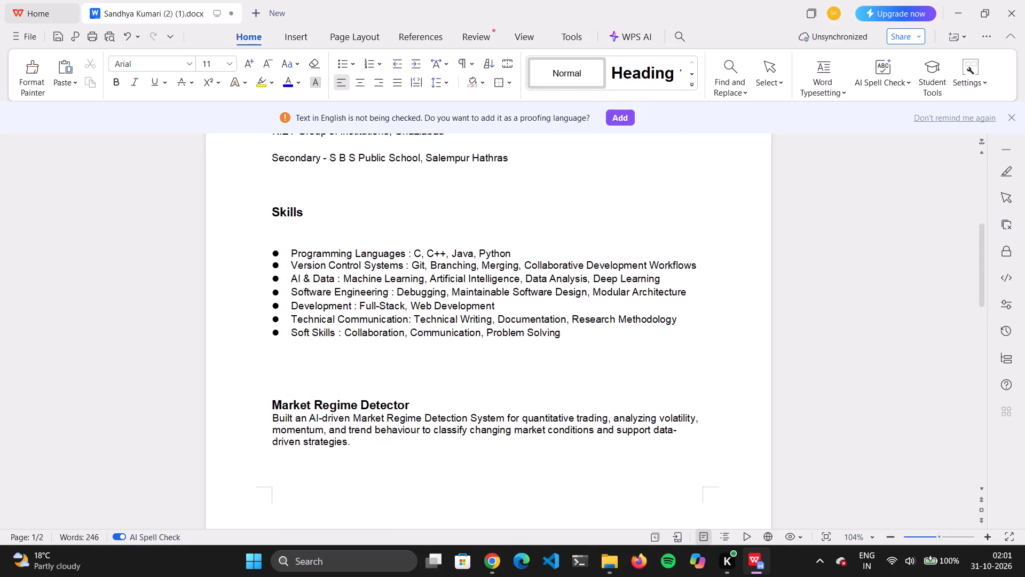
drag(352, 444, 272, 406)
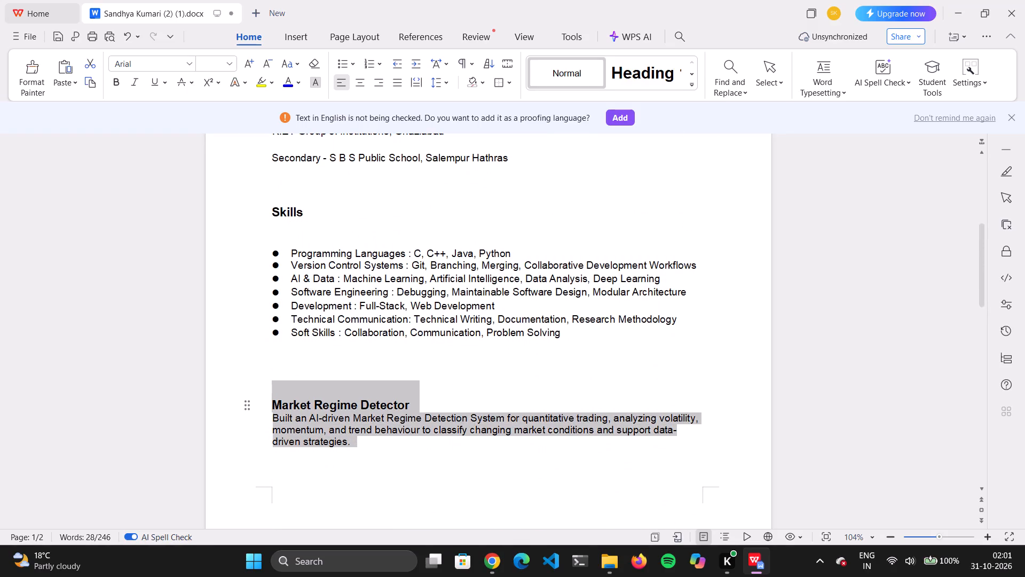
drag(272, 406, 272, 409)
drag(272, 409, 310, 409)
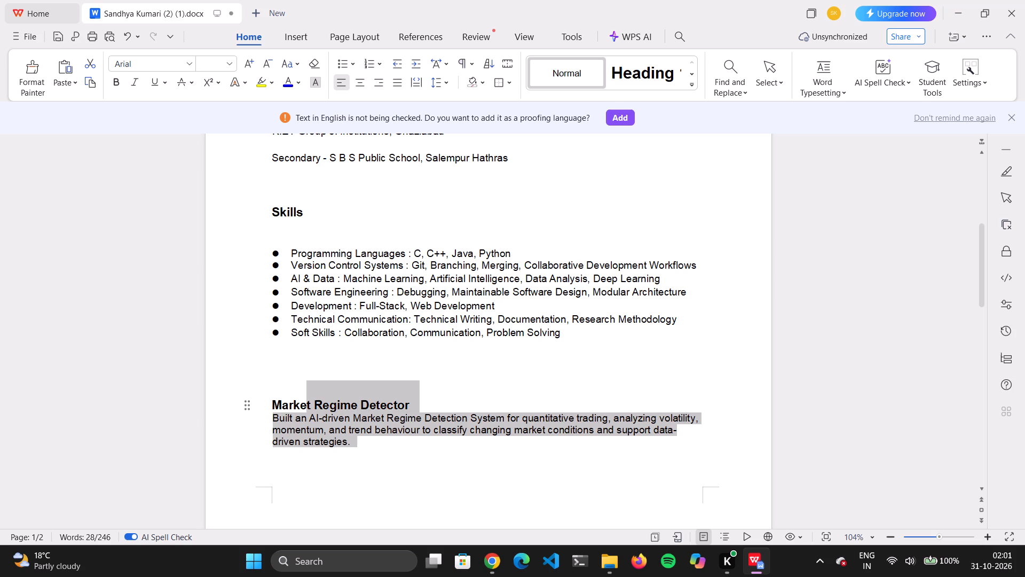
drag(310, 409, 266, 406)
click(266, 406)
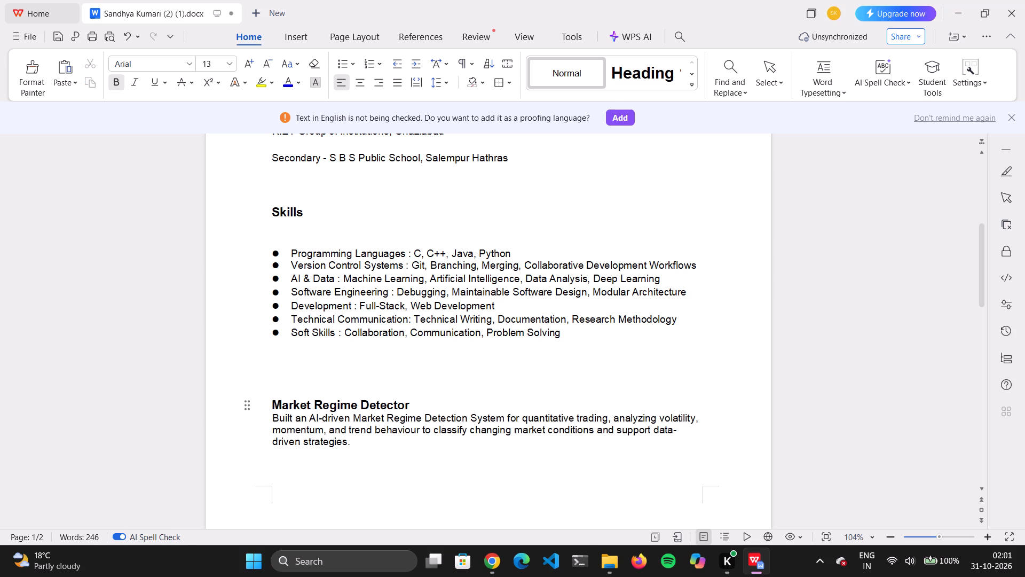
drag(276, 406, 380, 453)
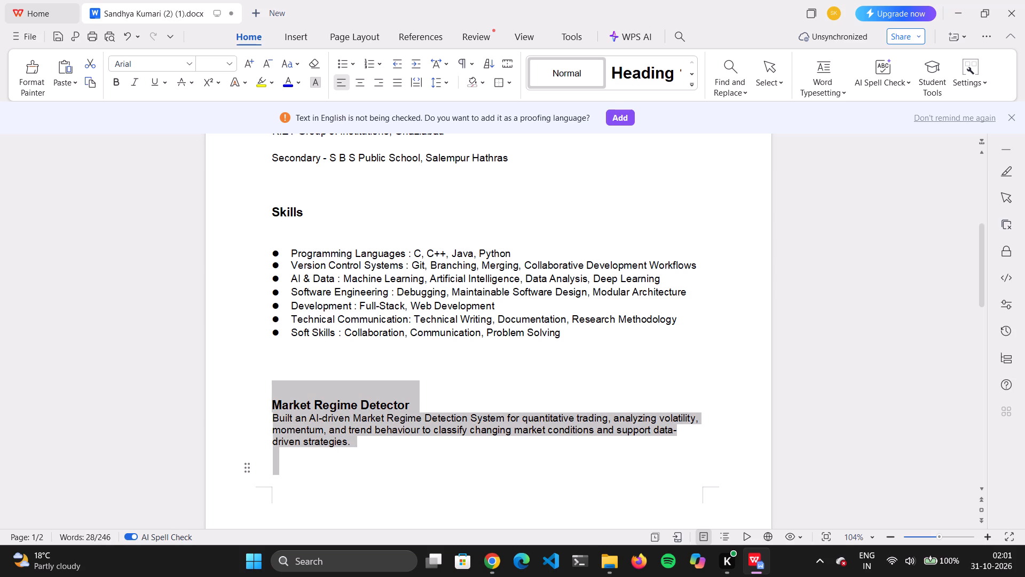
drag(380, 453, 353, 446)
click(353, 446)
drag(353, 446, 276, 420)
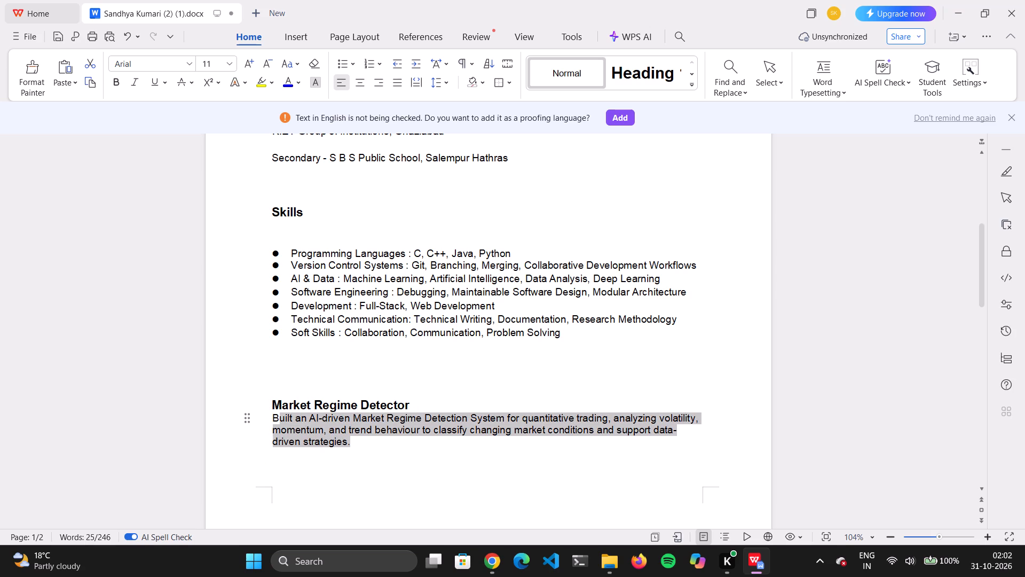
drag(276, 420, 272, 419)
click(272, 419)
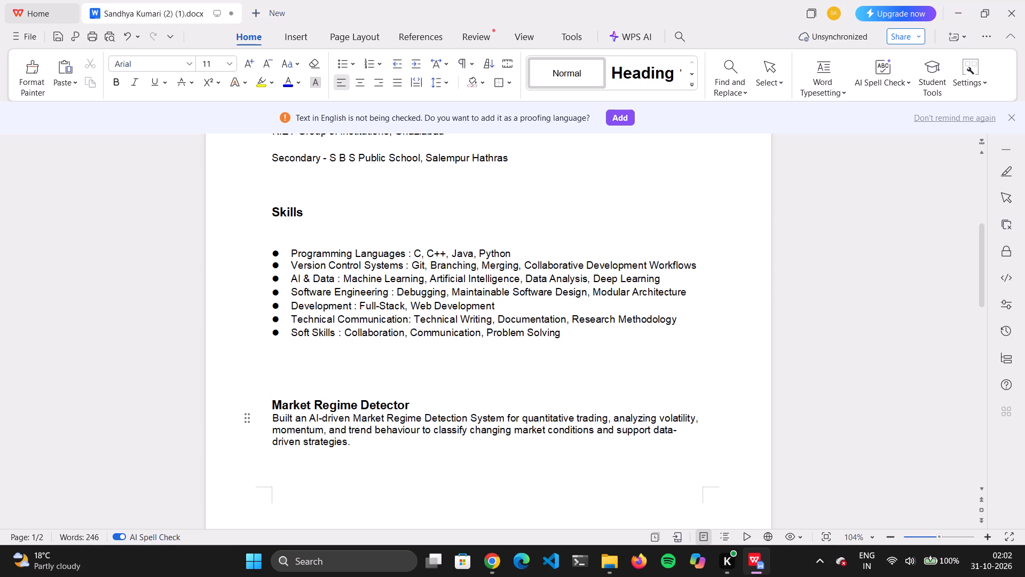
Delete the bold Market Regime Detector title and re-enter "Market Regime Detector" on the empty line directly above its description.
drag(413, 404, 266, 390)
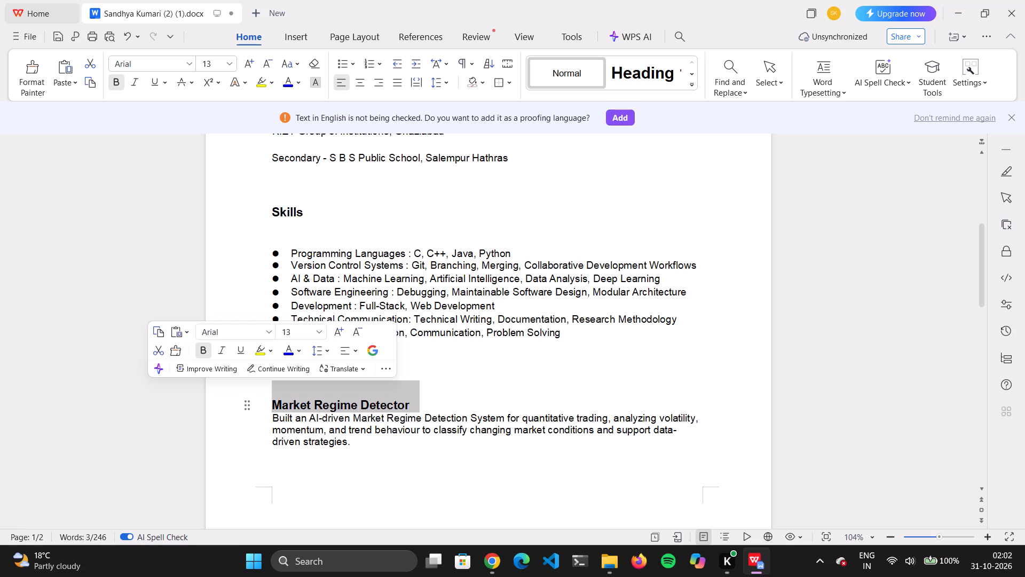
key(BackSpace)
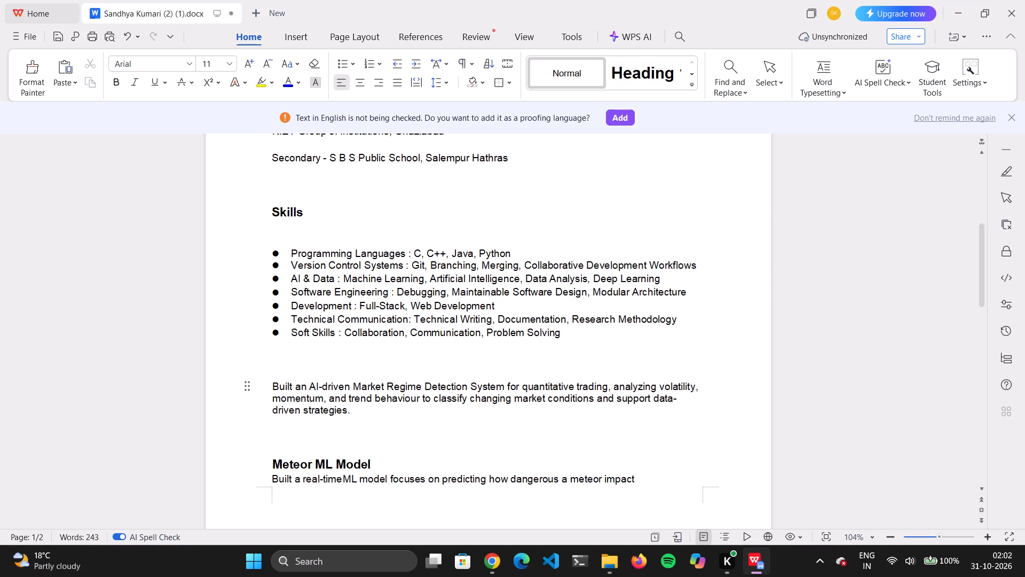
key(Up)
text(Mak)
key(BackSpace)
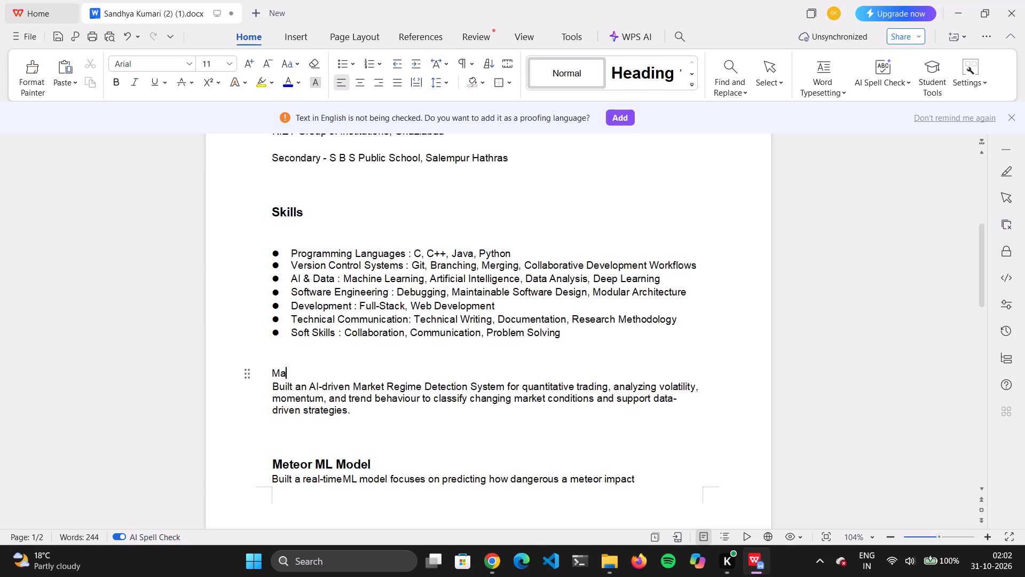
text(rket Regime De)
text(tector)
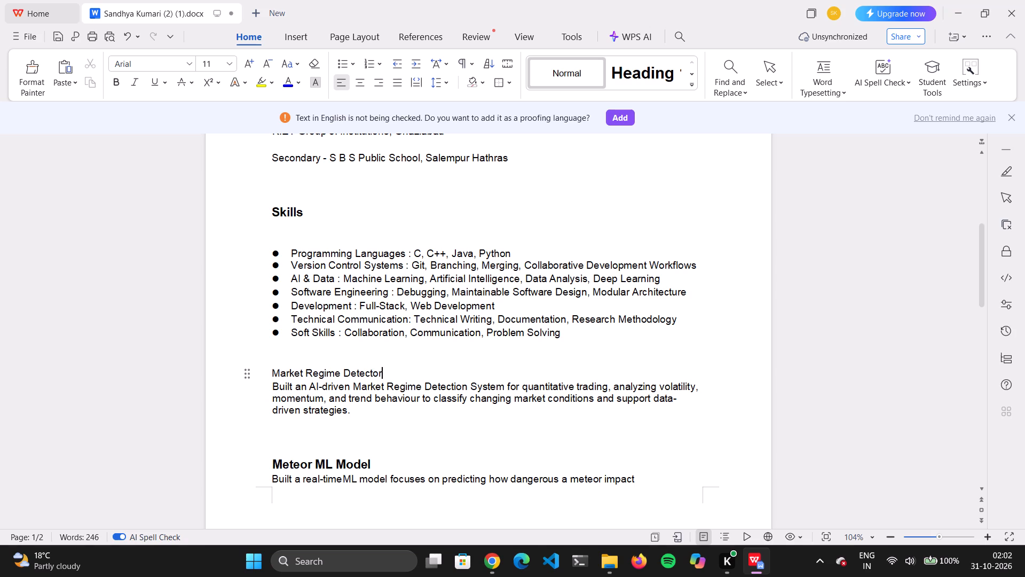
Make the re-entered Market Regime Detector title bold and enlarge it to font size 14.
drag(383, 372, 374, 371)
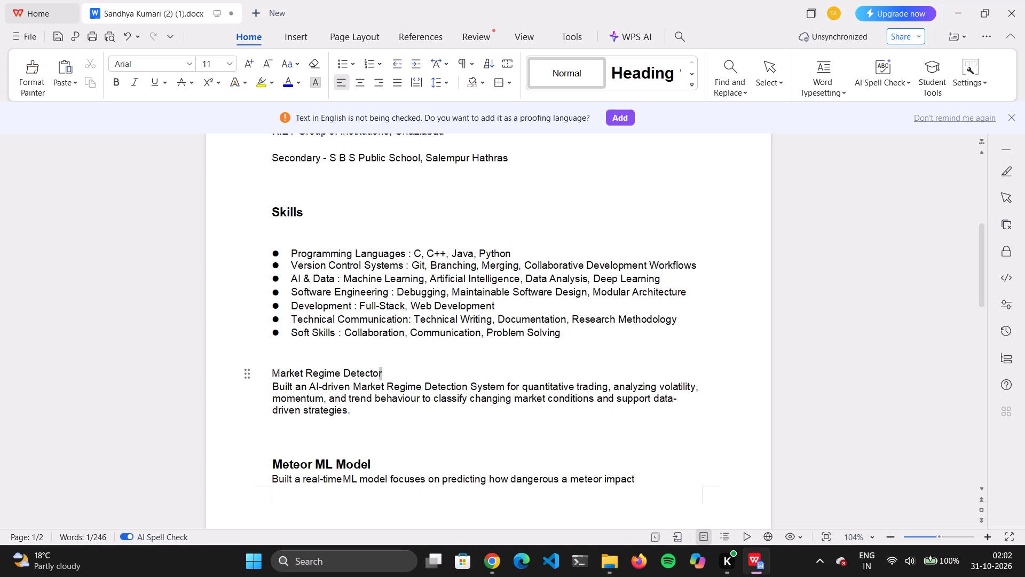
drag(374, 371, 262, 371)
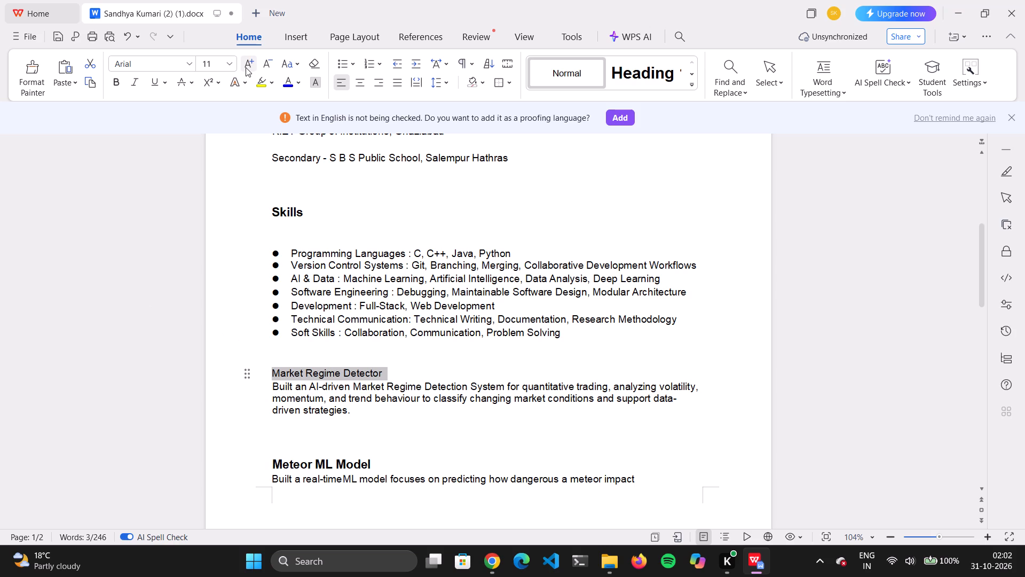
click(114, 83)
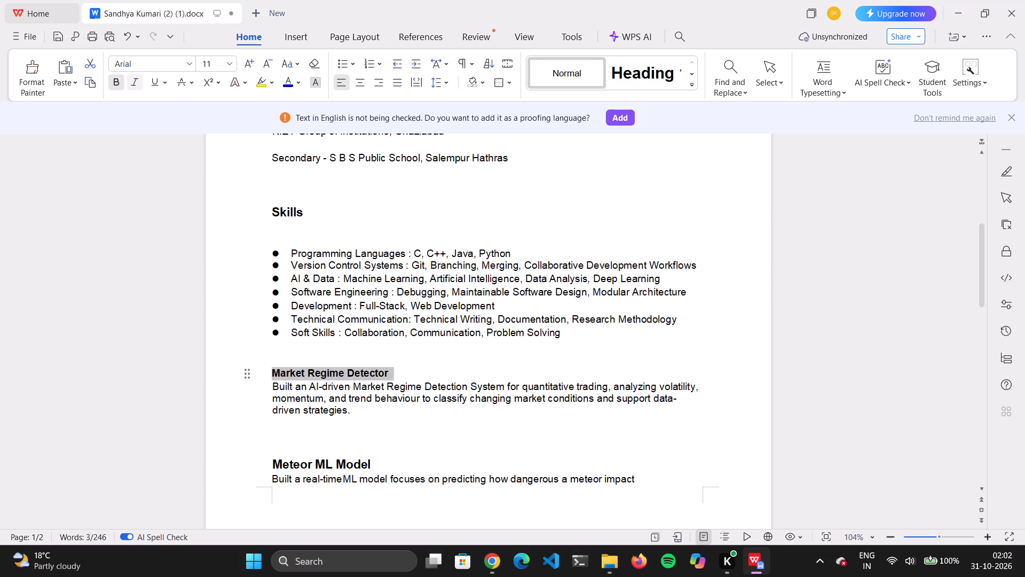
click(253, 72)
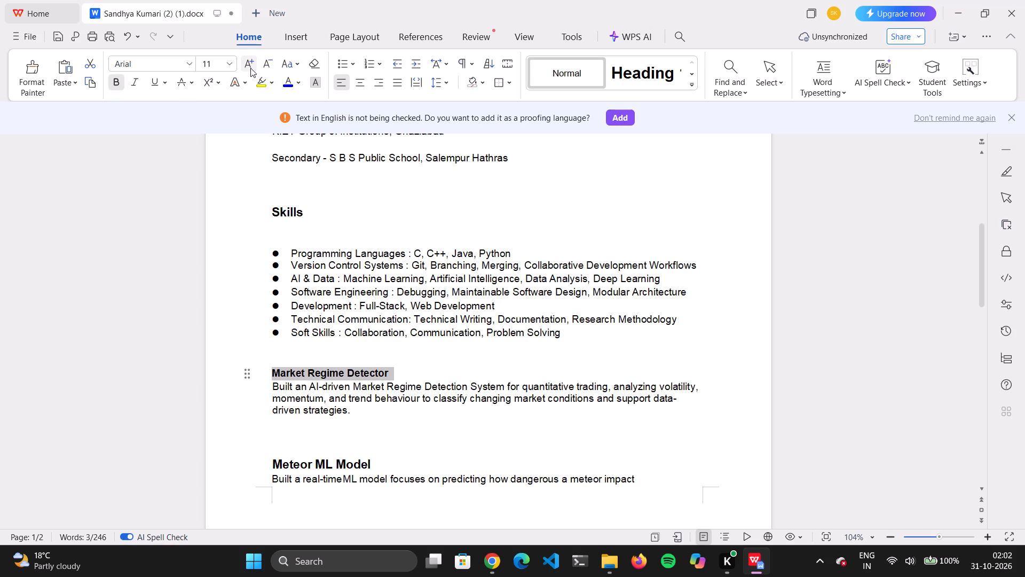
click(250, 68)
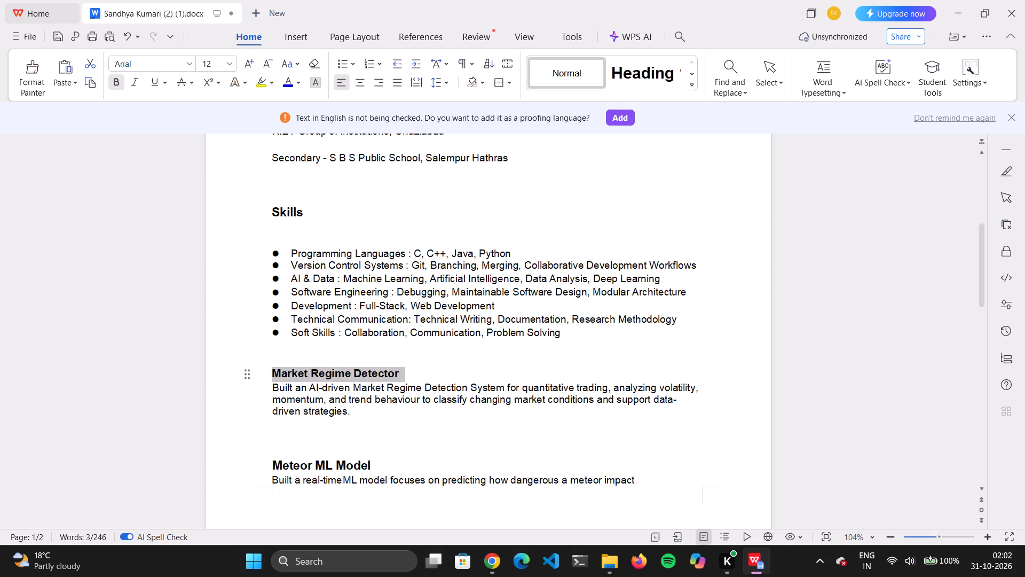
double_click(357, 466)
click(357, 466)
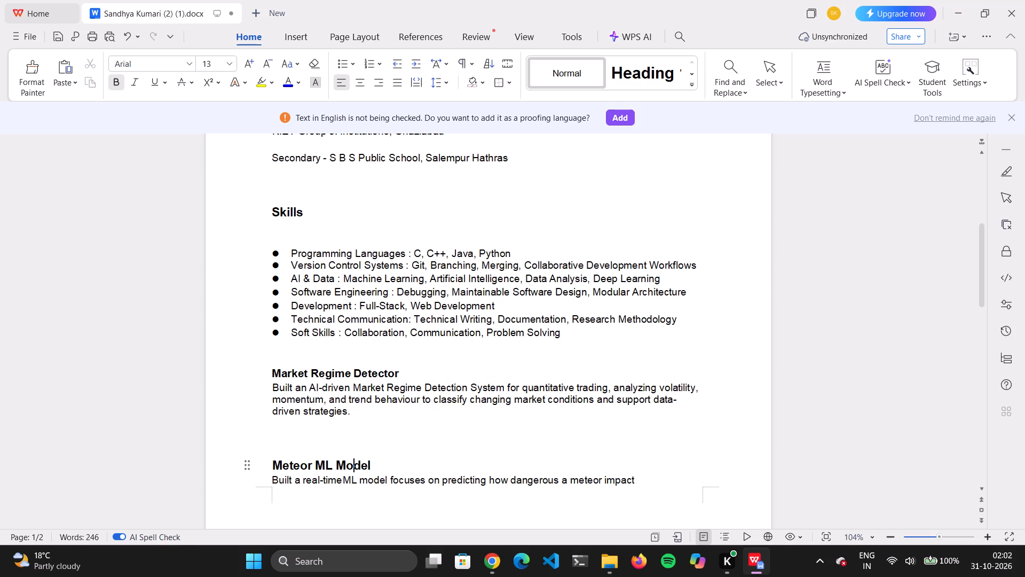
triple_click(332, 375)
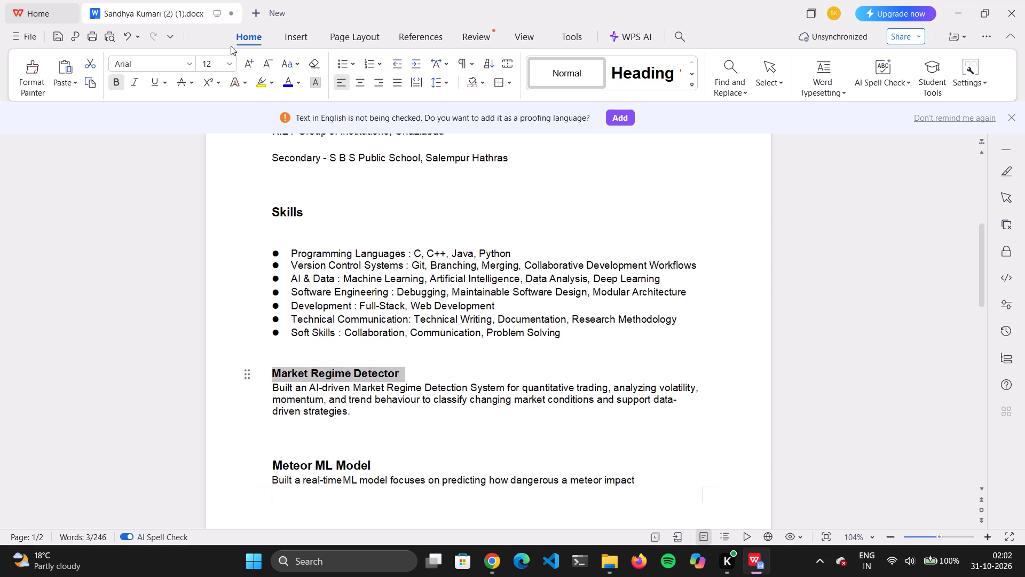
click(251, 64)
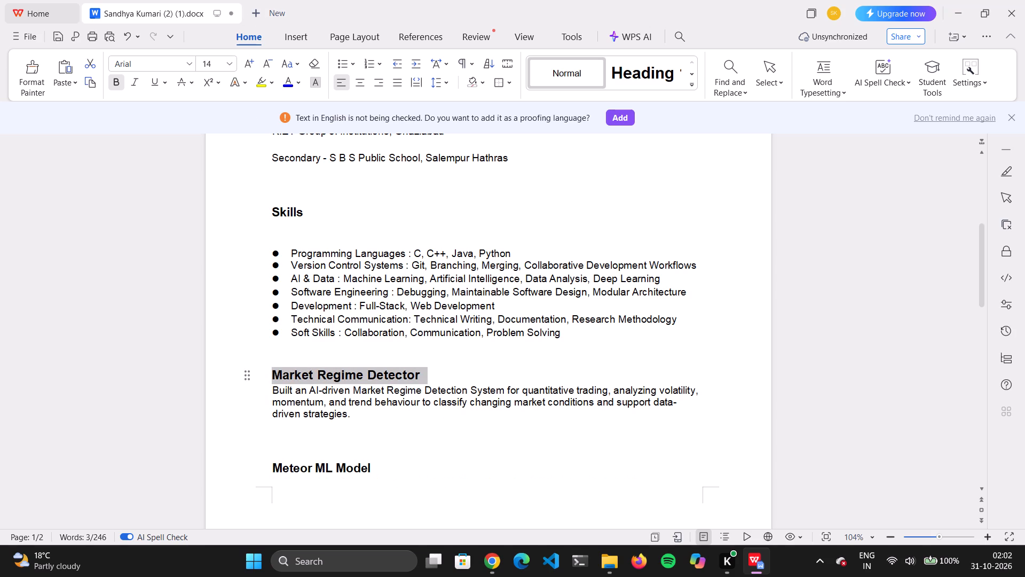
Remove the gap and first bullet under the Skills heading, and re-enter the bullet as "Programming Languages : C, C++, Java, Python".
click(336, 365)
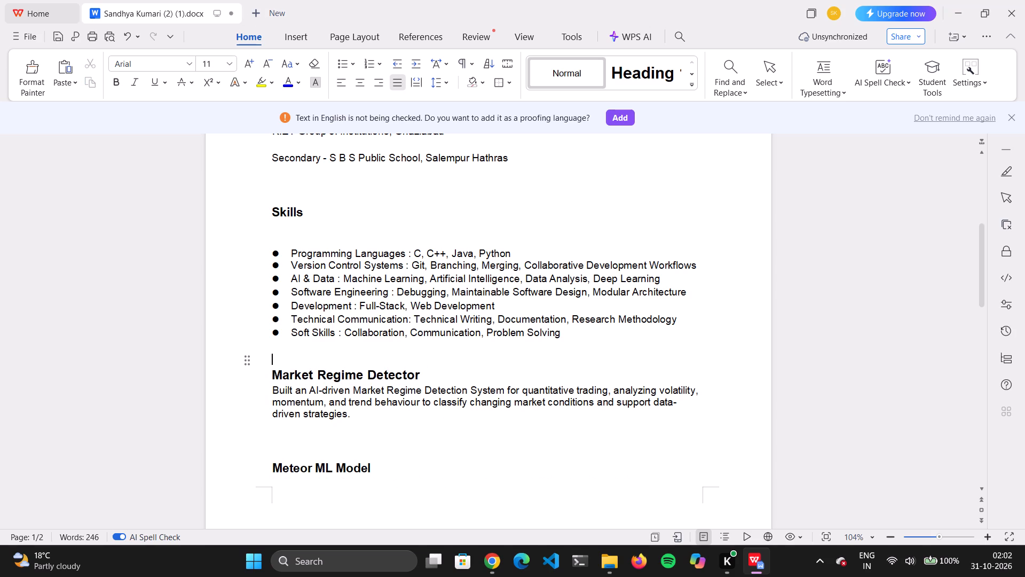
click(286, 232)
drag(512, 253, 259, 227)
key(BackSpace)
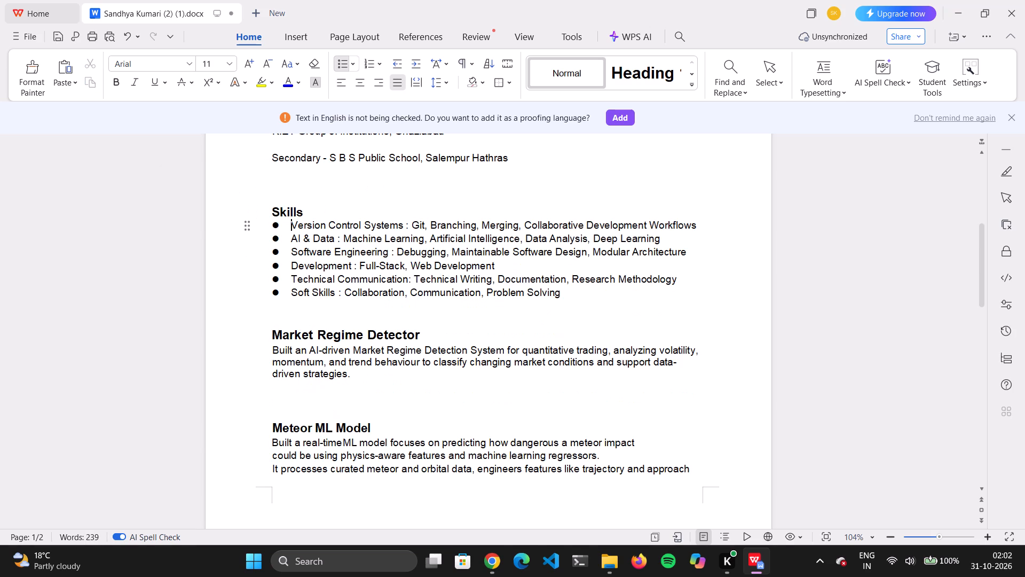
key(Return)
key(Up)
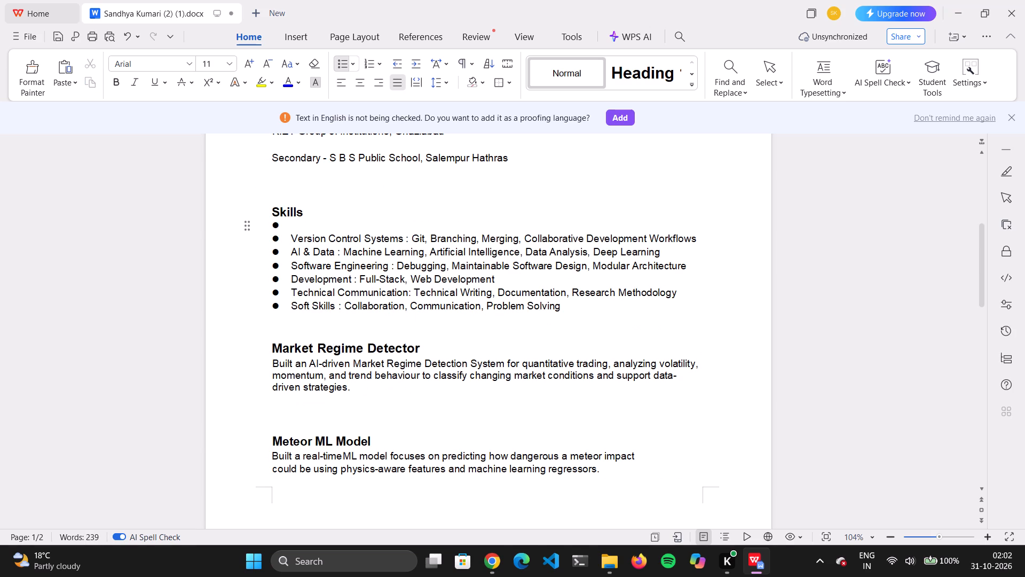
text(Programming Languages :)
key(space)
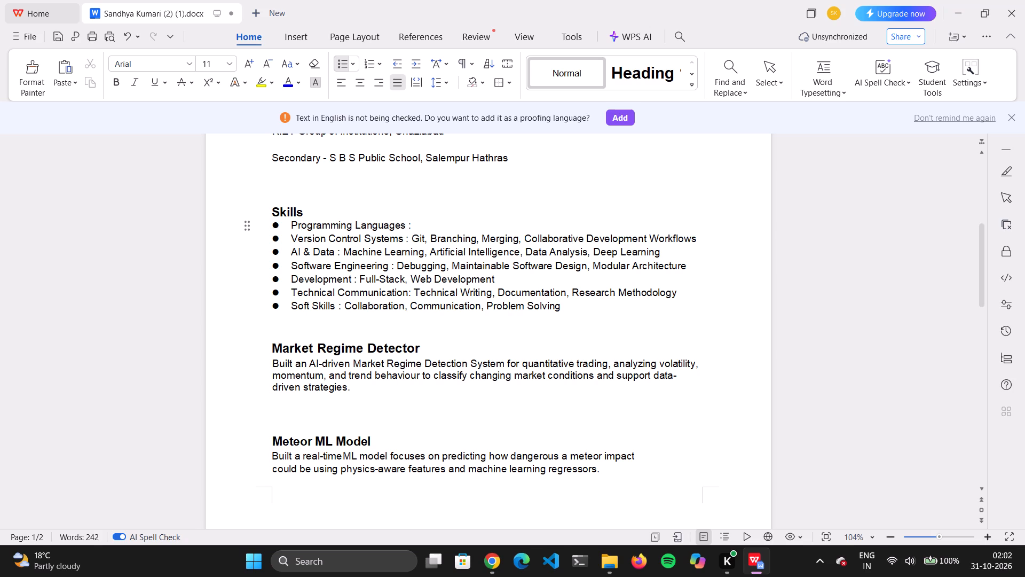
text(C, C)
text(++, Java, Python)
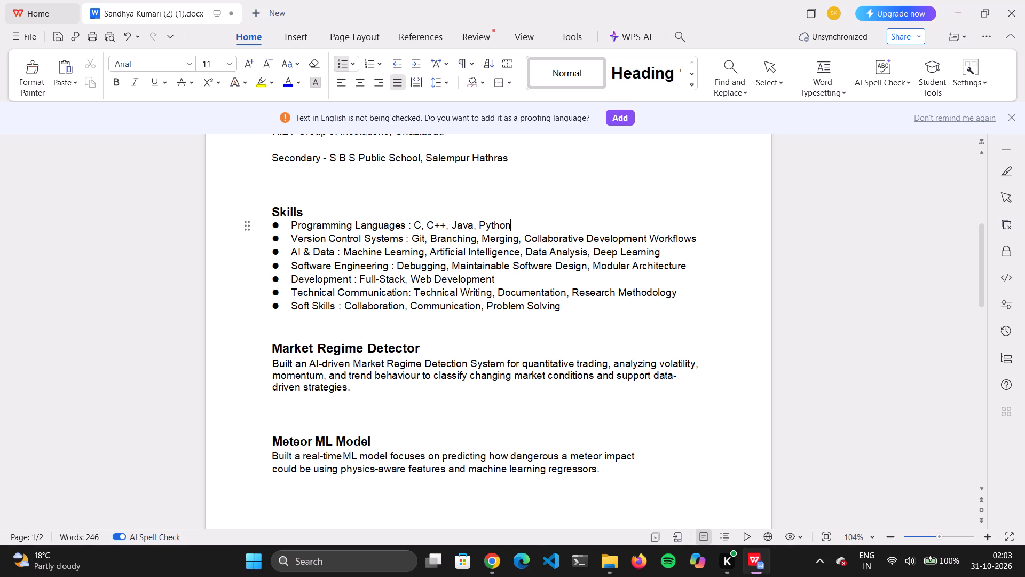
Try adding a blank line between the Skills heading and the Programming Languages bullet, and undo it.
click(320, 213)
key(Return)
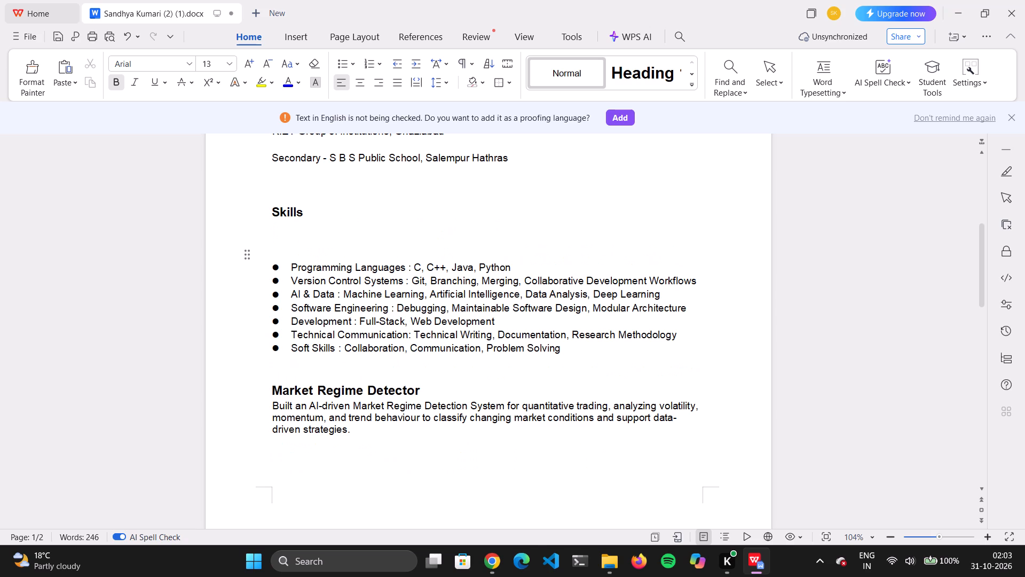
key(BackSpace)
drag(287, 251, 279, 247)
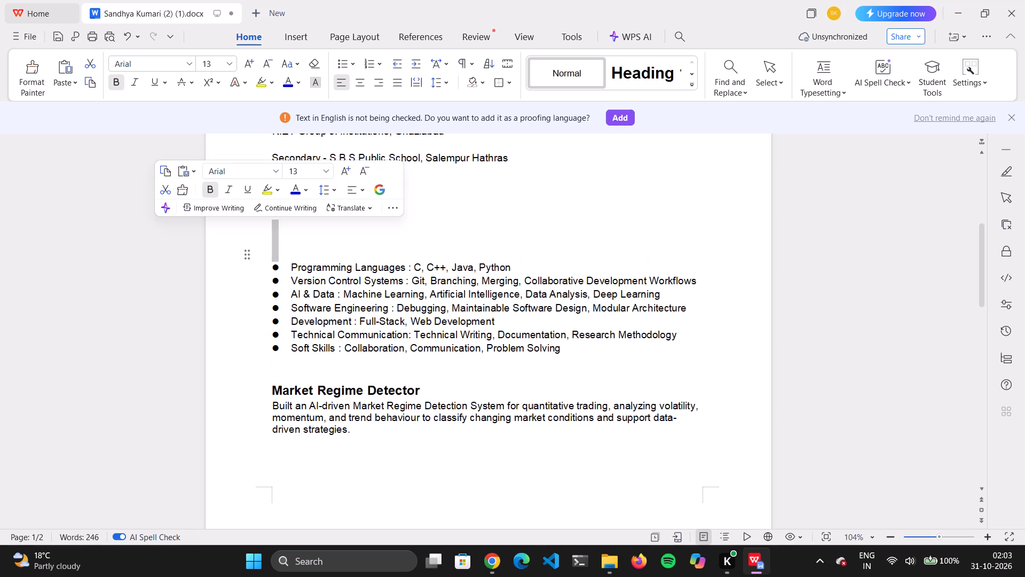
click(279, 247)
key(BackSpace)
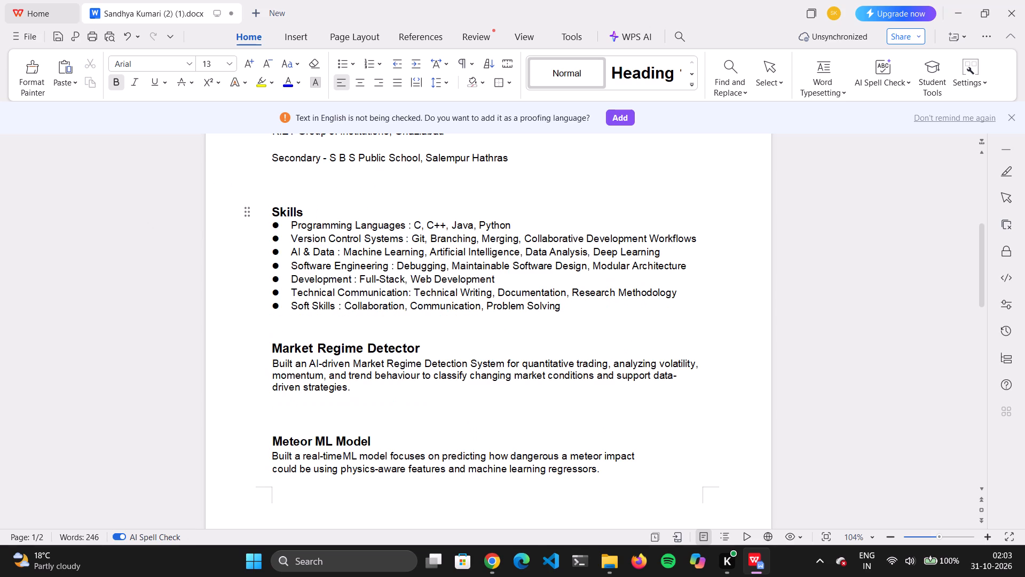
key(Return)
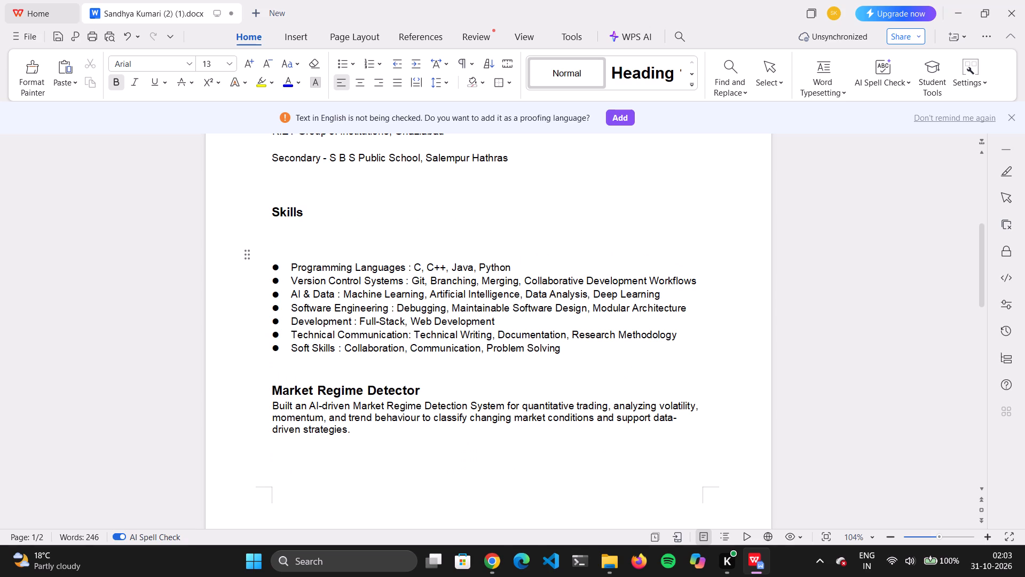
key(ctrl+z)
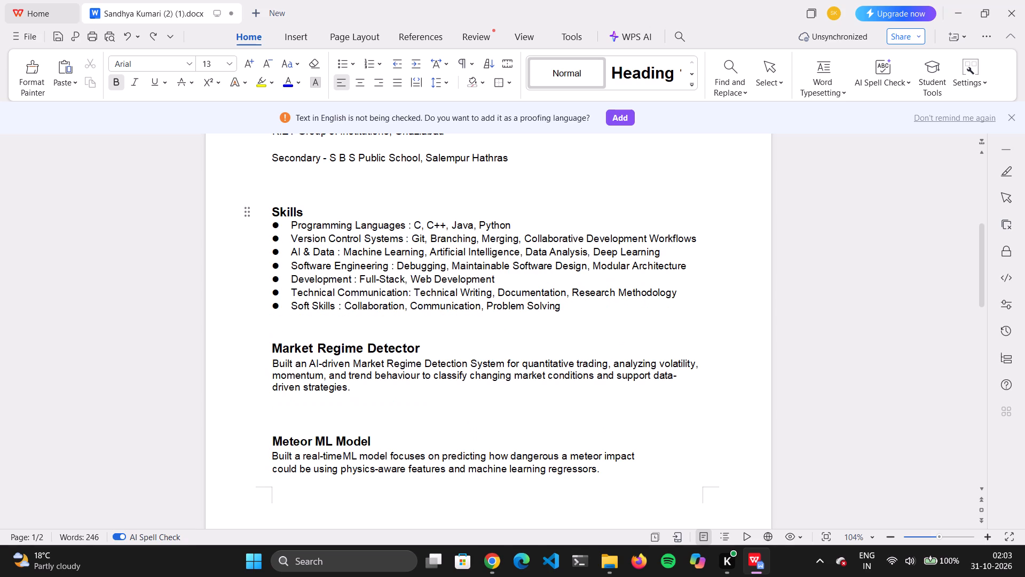
Delete the Skills heading together with its spacing above the Programming Languages bullet.
click(309, 216)
drag(309, 216, 257, 197)
key(BackSpace)
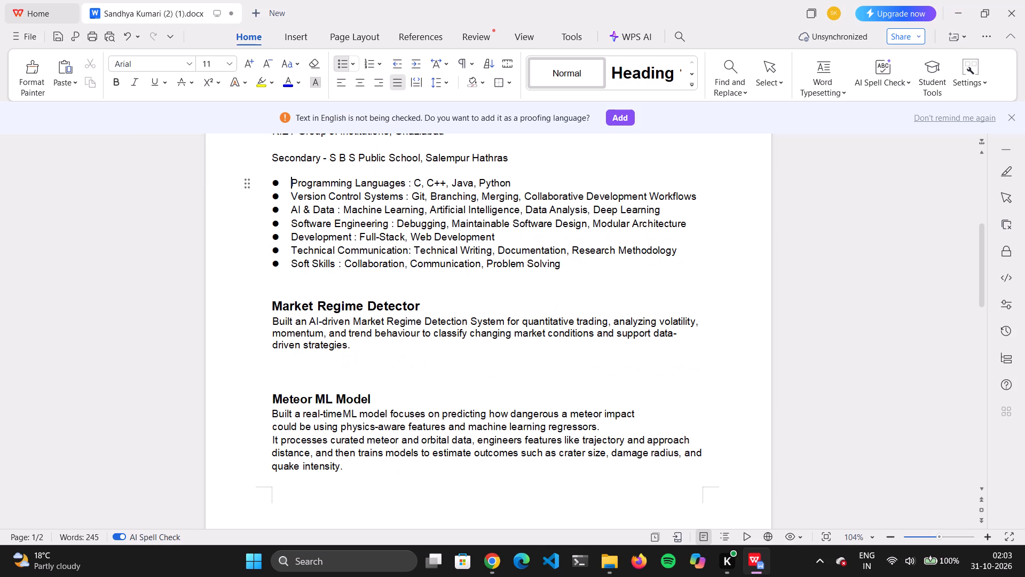
Re-enter the "Skills" heading as plain unbulleted text above the Programming Languages bullet, leaving one blank line below it.
key(Return)
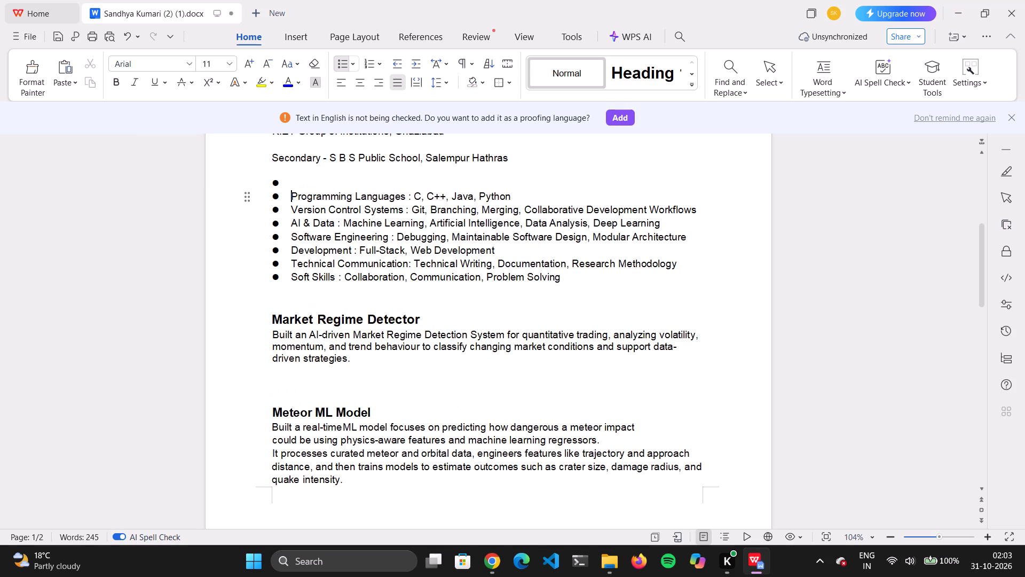
key(Up)
key(BackSpace)
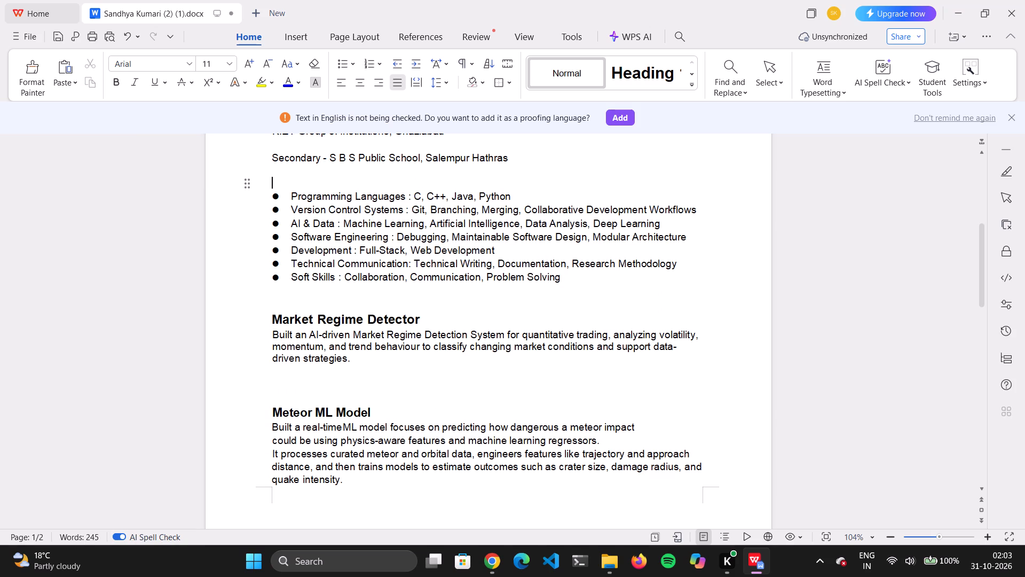
text(Sl)
key(BackSpace)
text(kills)
key(Return)
key(Return)
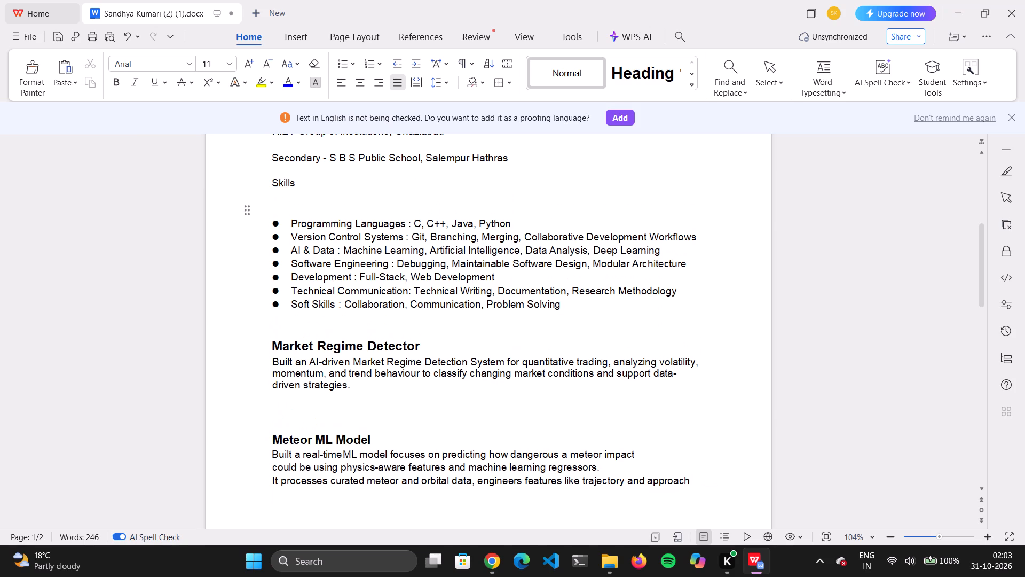
key(BackSpace)
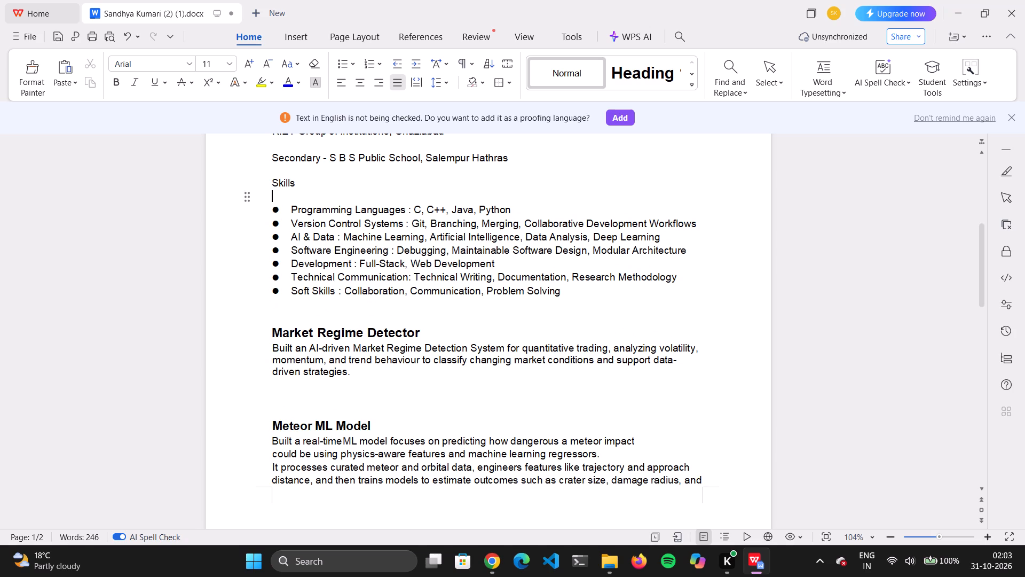
Delete the Meteor ML Model title with the gap above it, and re-enter "Meteor ML Model" directly above its description.
click(295, 408)
click(292, 408)
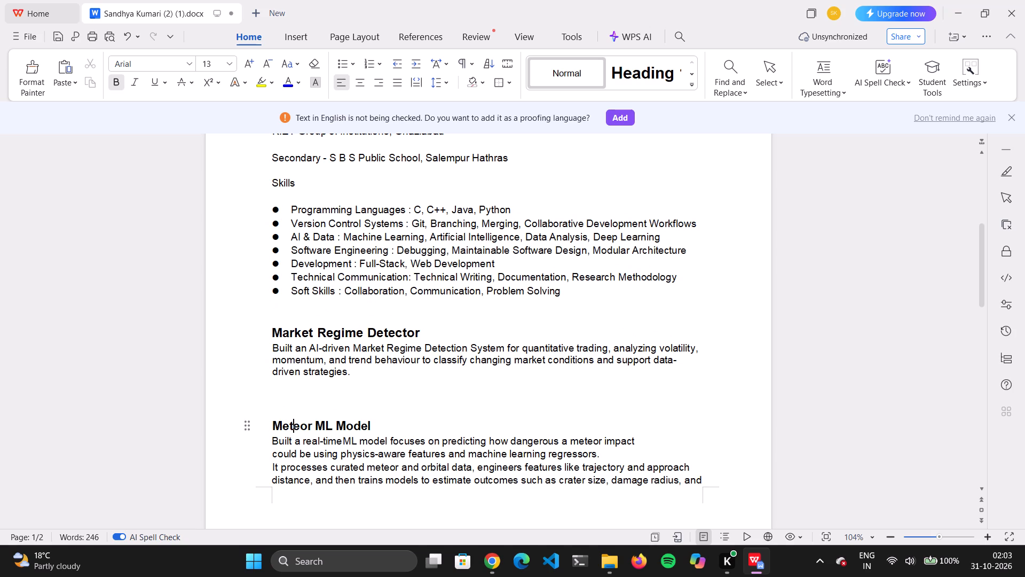
click(288, 406)
drag(377, 422, 295, 408)
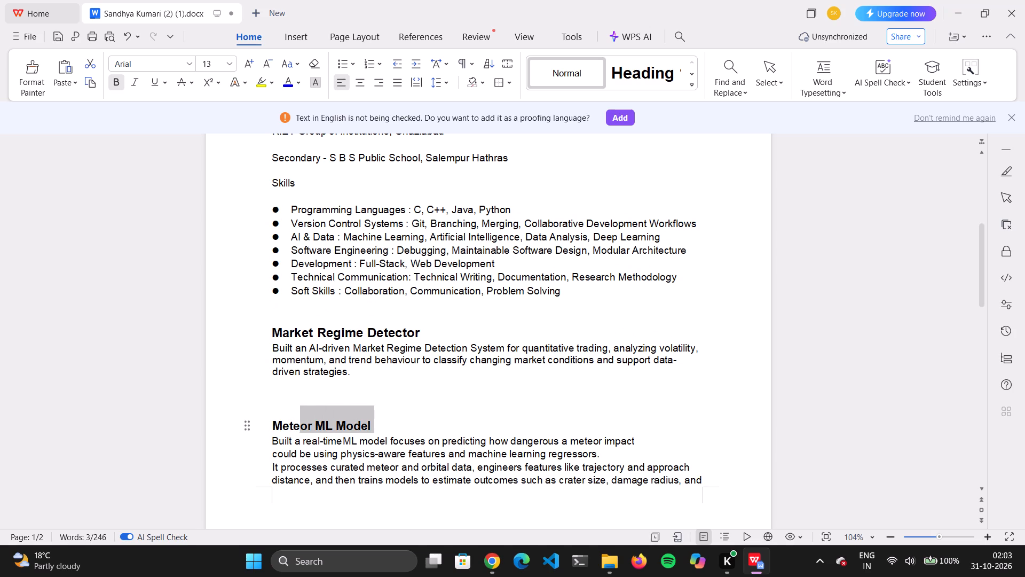
drag(295, 408, 265, 397)
key(BackSpace)
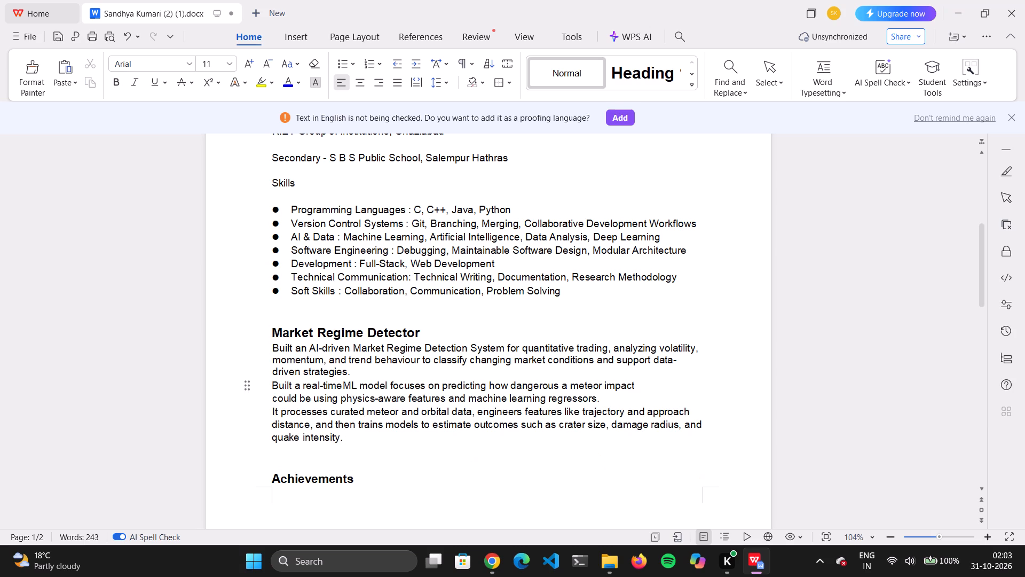
key(Return)
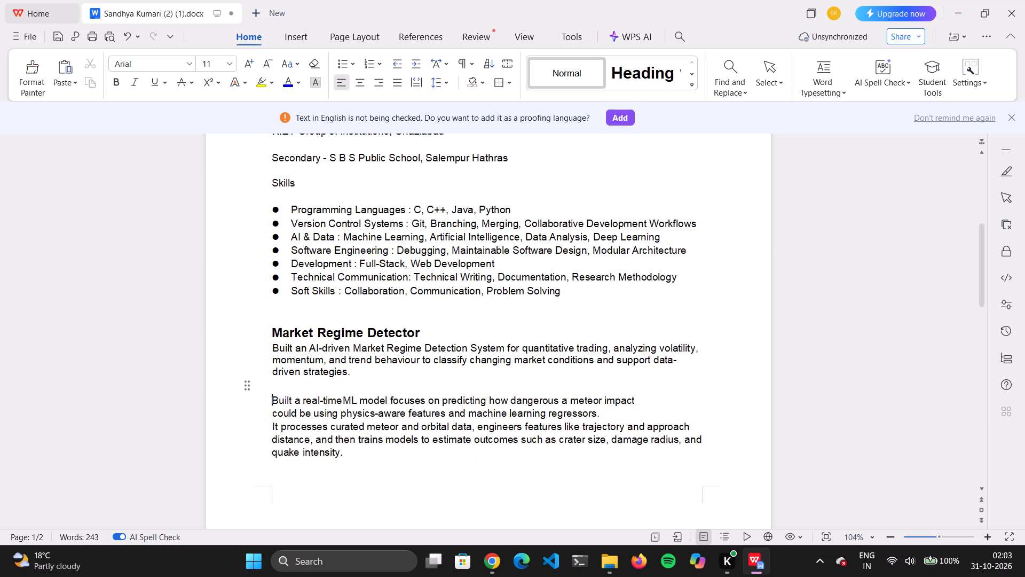
key(Up)
text(Mete)
text(or ML Model)
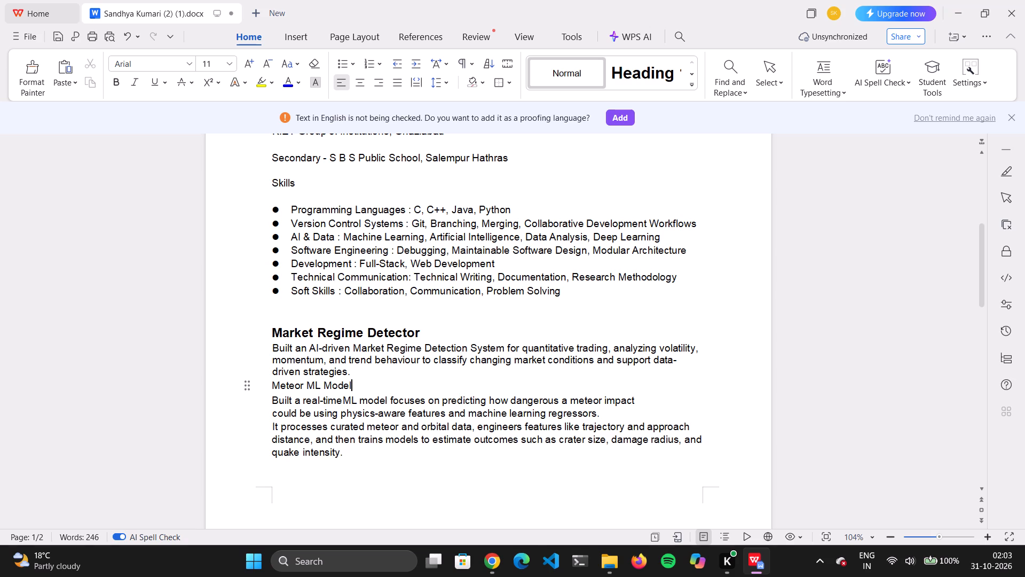
Set the re-entered Meteor ML Model title to font size 12 and make it bold.
triple_click(317, 382)
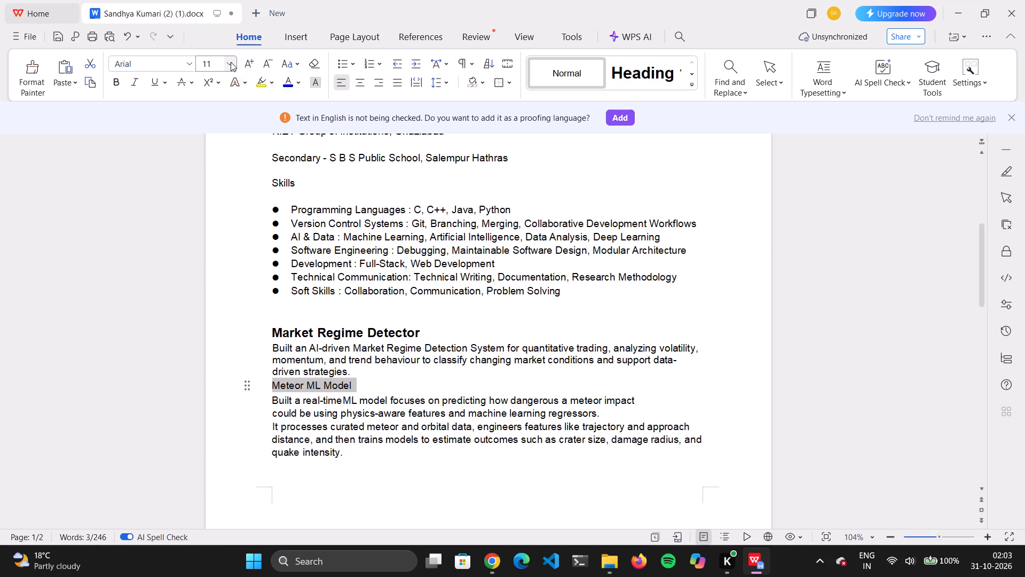
click(231, 62)
click(231, 62)
double_click(249, 62)
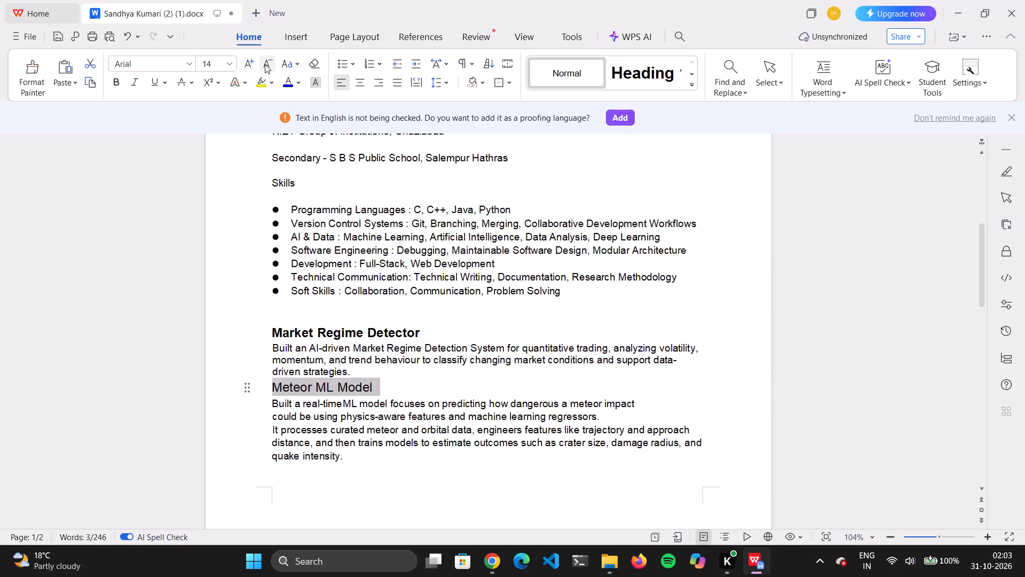
click(268, 63)
click(121, 80)
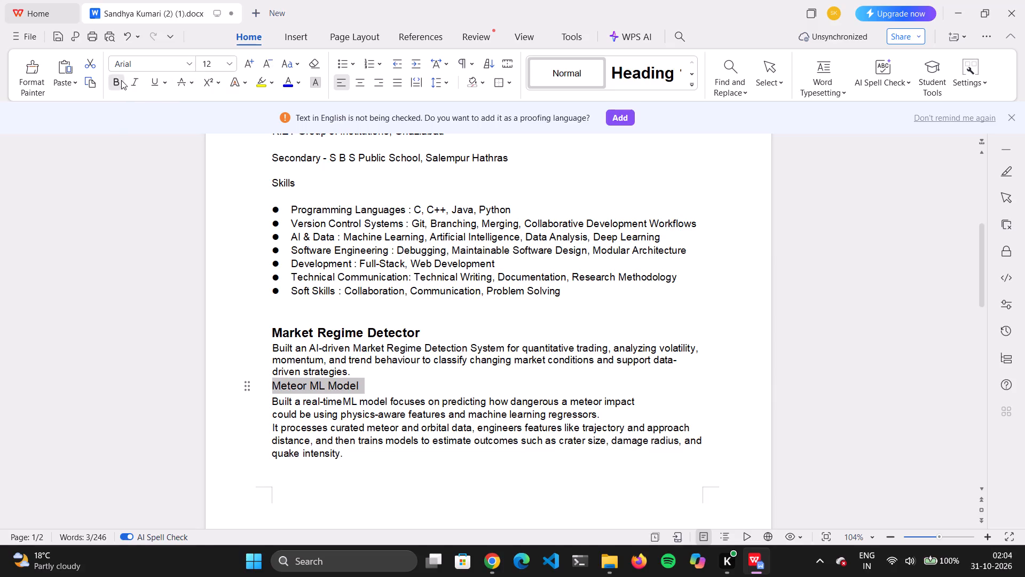
click(370, 381)
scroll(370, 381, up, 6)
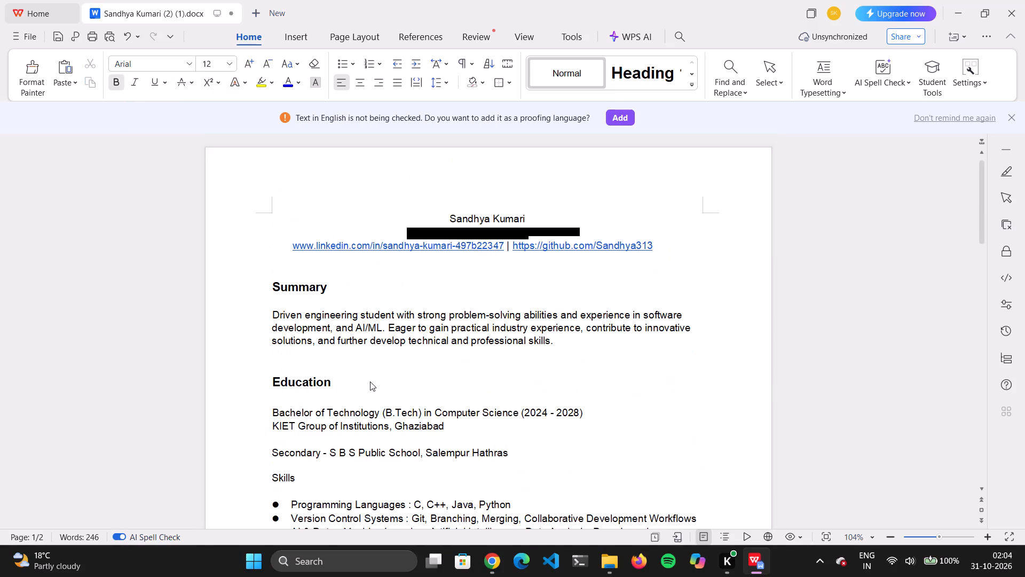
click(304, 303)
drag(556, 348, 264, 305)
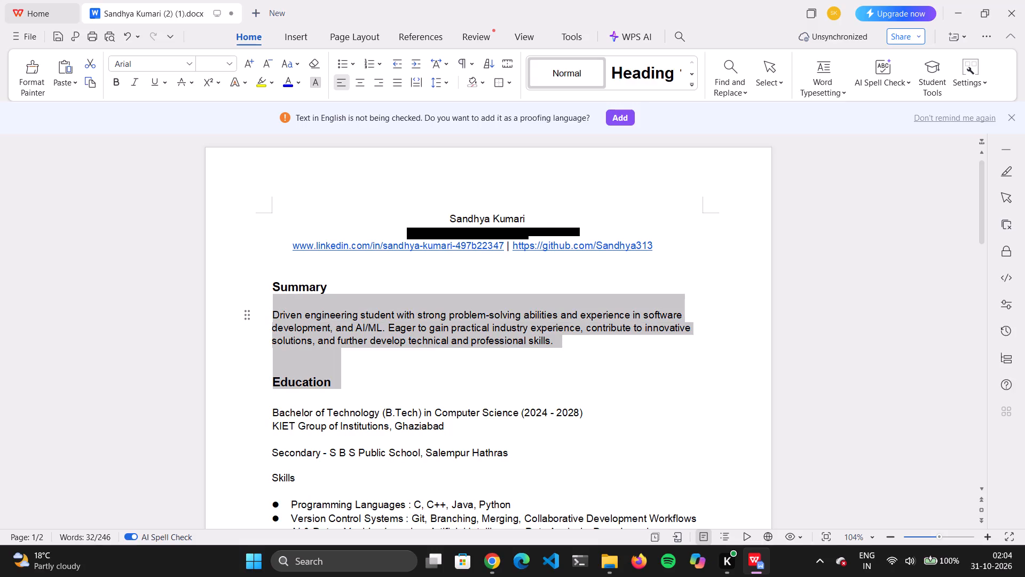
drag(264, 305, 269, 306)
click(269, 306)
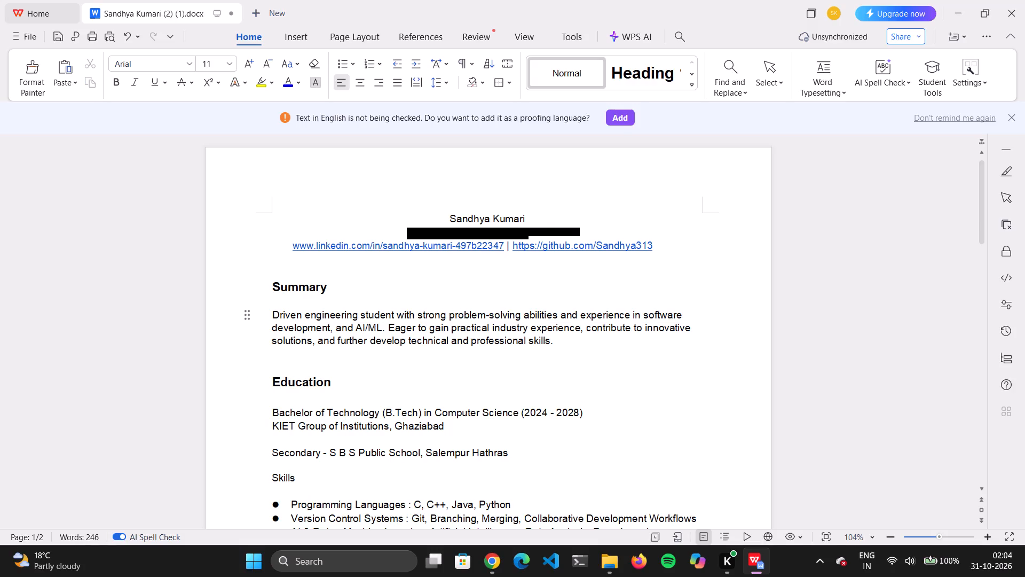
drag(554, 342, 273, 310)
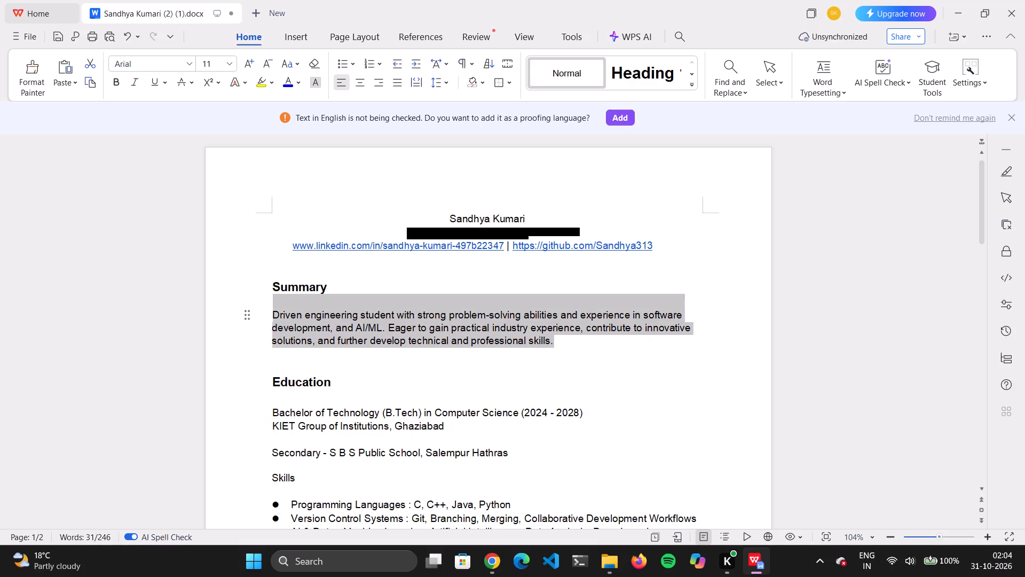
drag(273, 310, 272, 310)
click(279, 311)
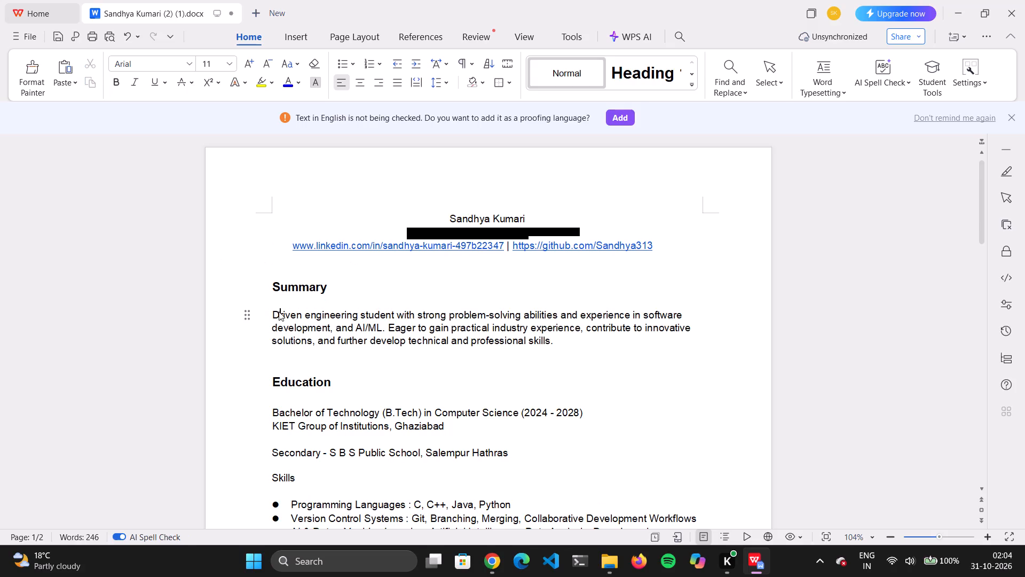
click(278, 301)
Delete the Summary heading and insert two blank lines above the summary paragraph.
drag(276, 285, 383, 284)
key(BackSpace)
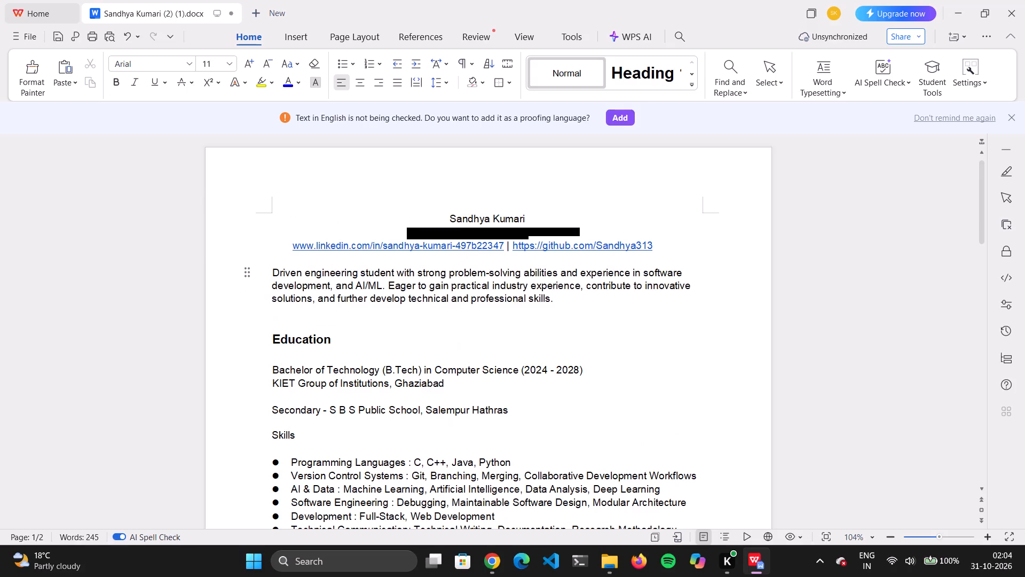
key(Up)
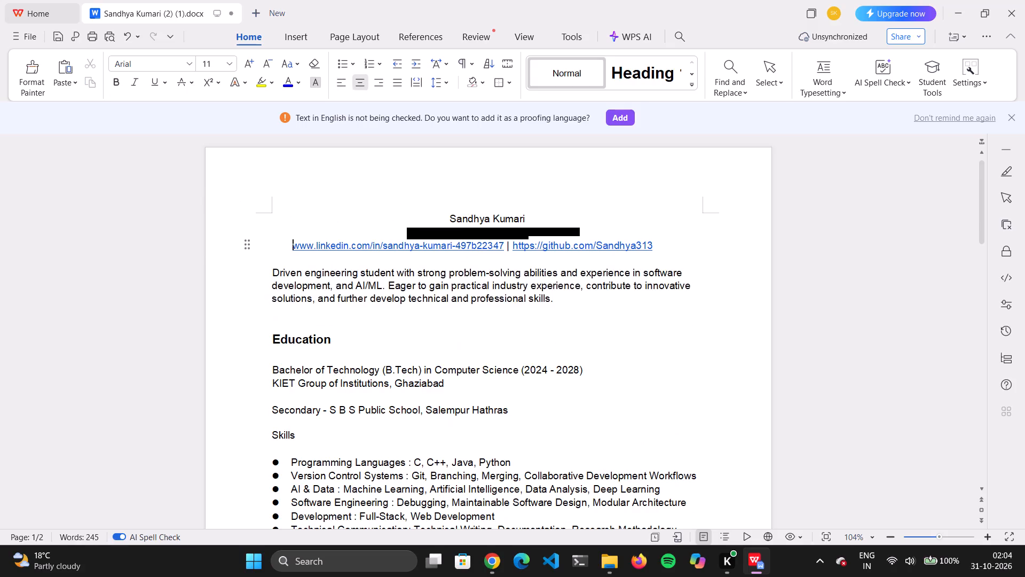
key(Down)
key(Return)
key(Return)
key(Up)
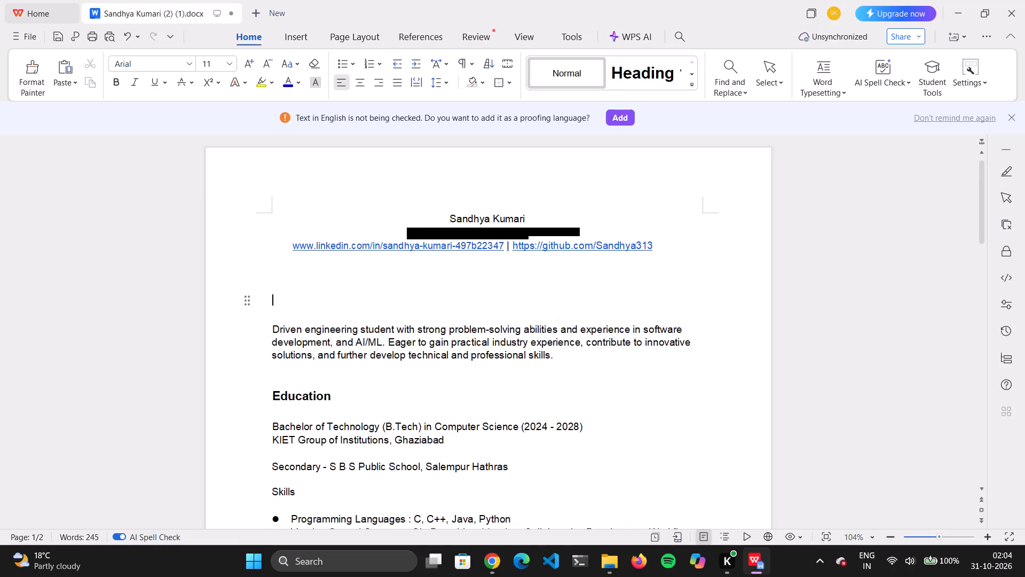
key(Down)
key(Up)
Delete the whole summary paragraph, from "Driven engineering student" through "professional skills.".
drag(684, 330, 262, 307)
key(BackSpace)
key(Up)
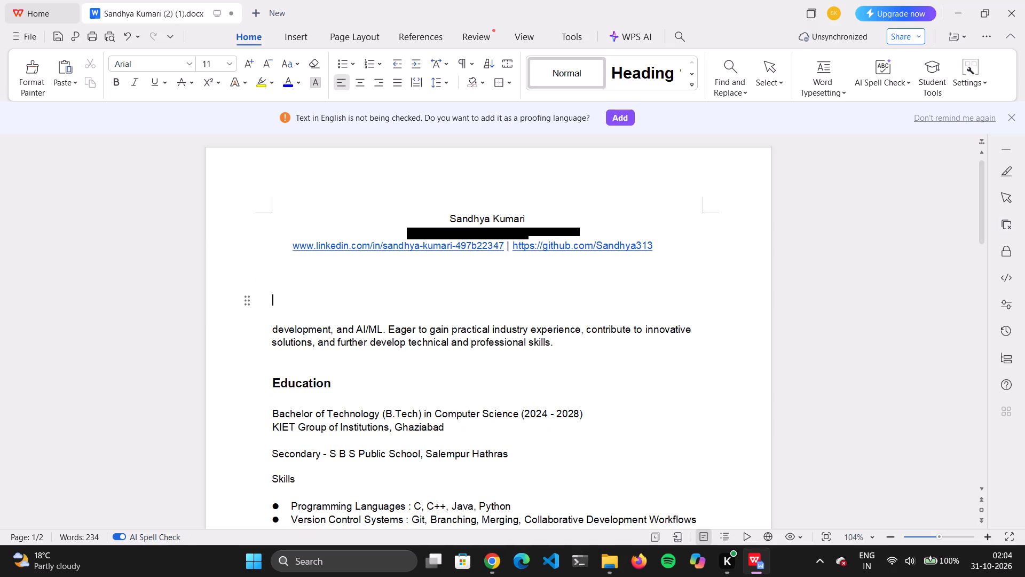
key(Down)
key(Up)
key(Down)
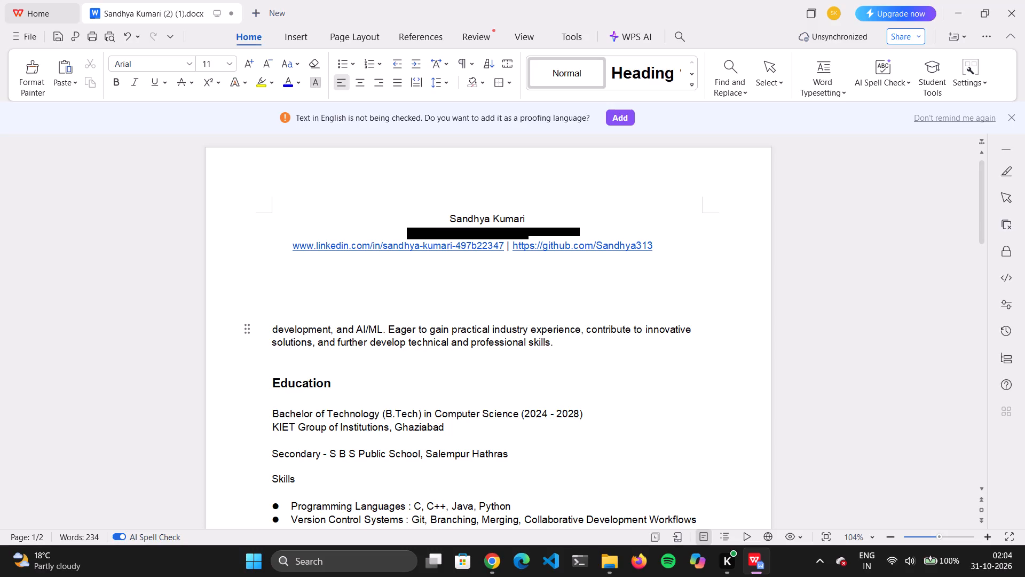
drag(563, 346, 247, 321)
key(BackSpace)
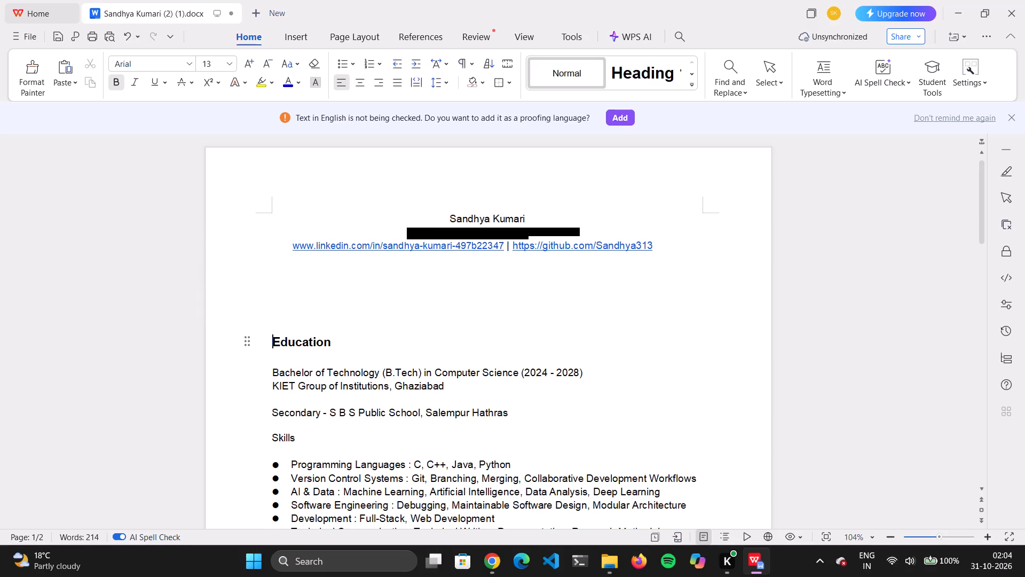
Delete the Education heading together with the spacing above it.
key(Up)
key(Up)
key(Down)
key(Down)
key(Up)
drag(337, 342, 283, 322)
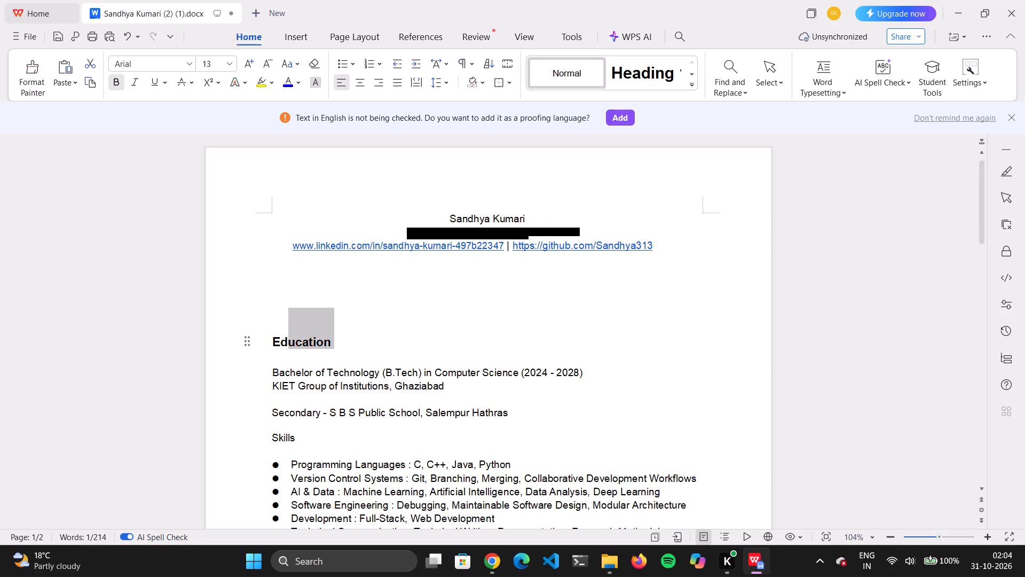
drag(283, 322, 253, 308)
key(BackSpace)
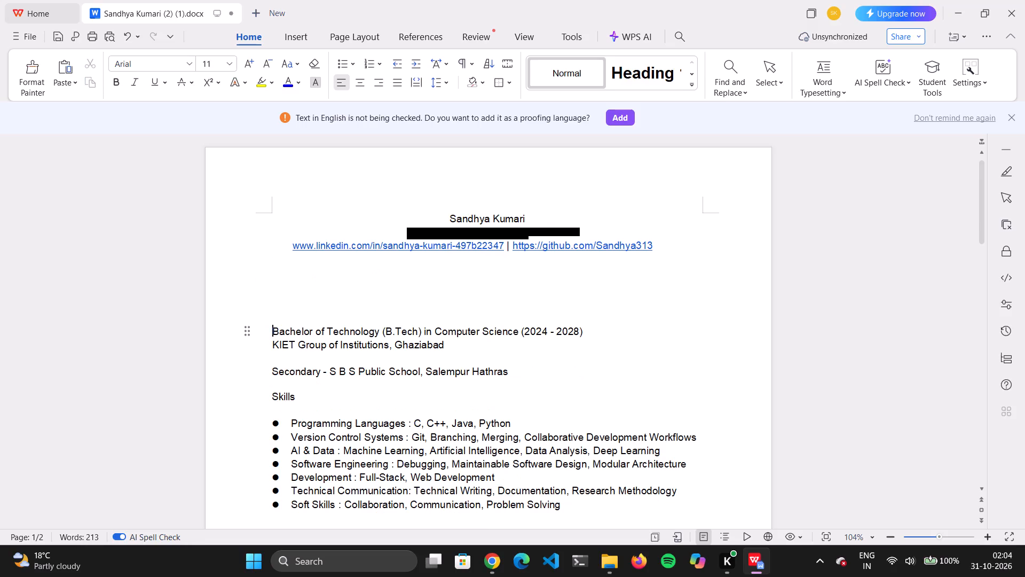
Delete the Bachelor of Technology and KIET Group of Institutions lines along with the blank line above them.
key(Up)
drag(446, 347, 249, 292)
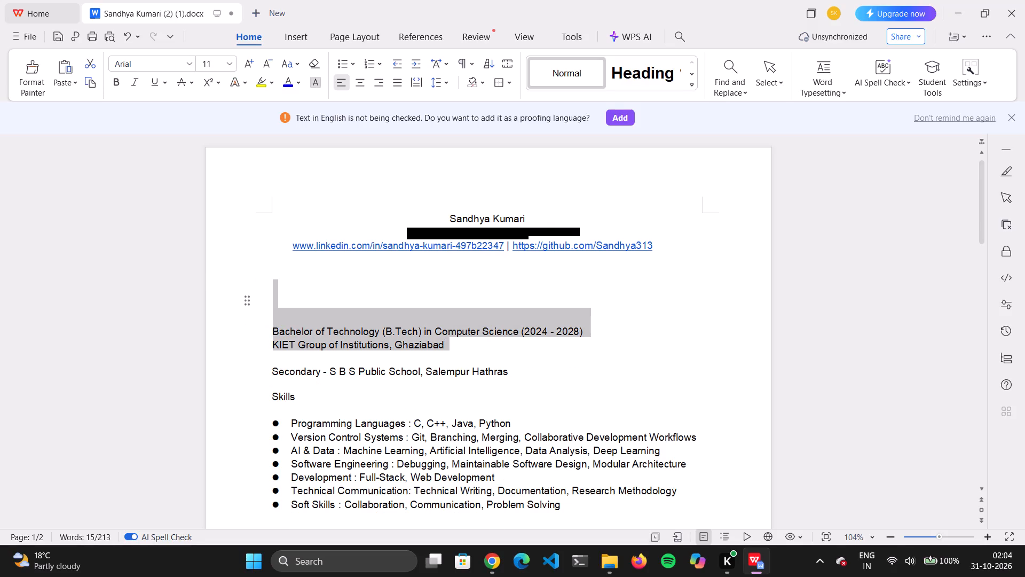
drag(249, 292, 249, 291)
key(BackSpace)
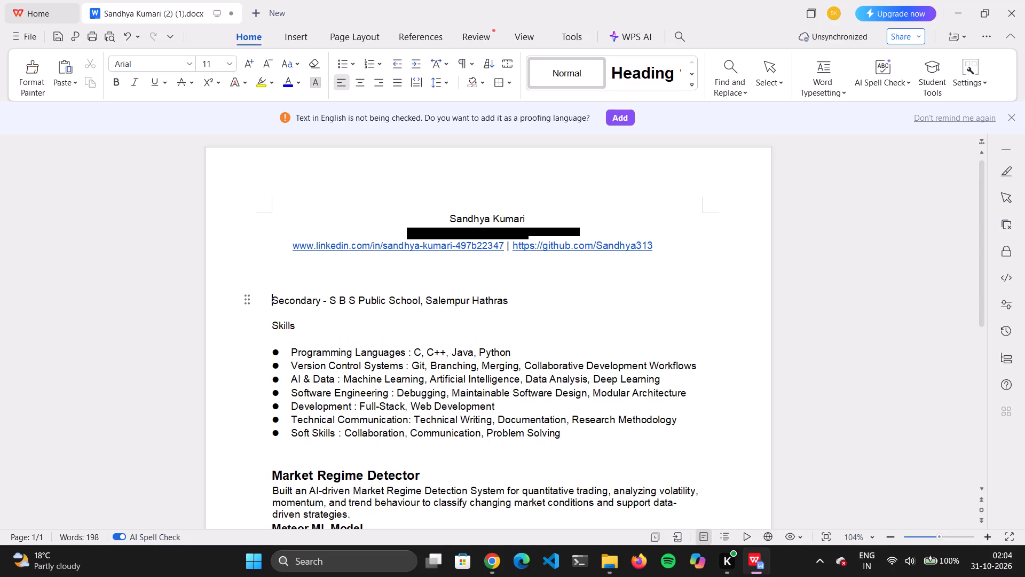
Delete the Secondary - S B S Public School line above the Skills heading.
key(Up)
key(Down)
drag(519, 301, 334, 295)
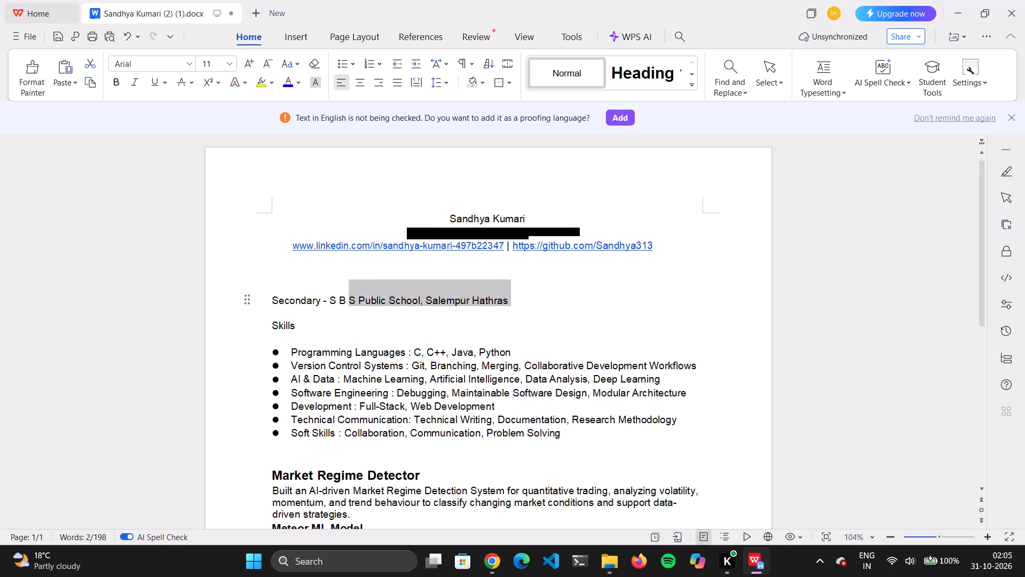
drag(334, 295, 242, 292)
key(BackSpace)
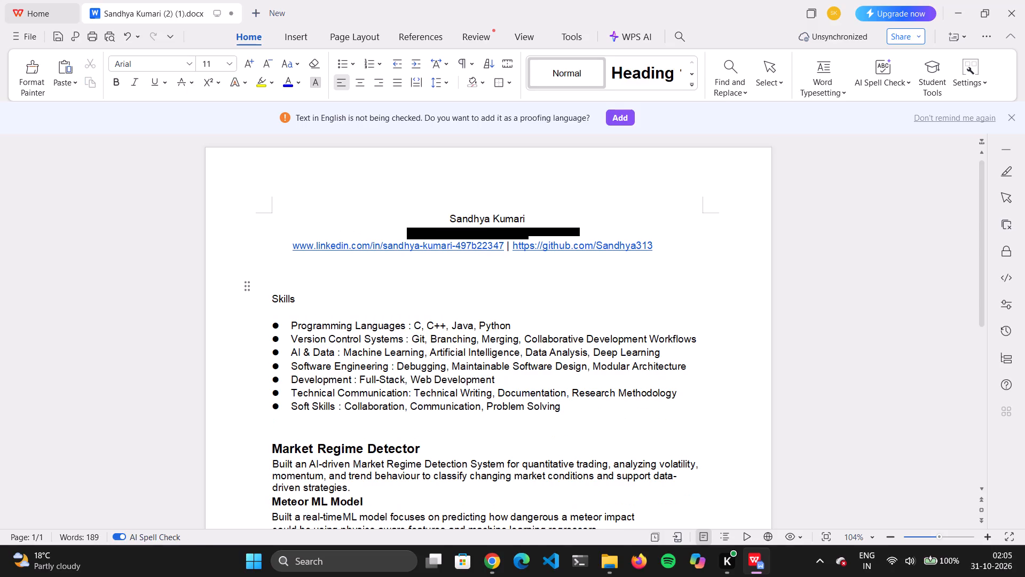
Insert three blank lines above the Skills heading and place the cursor on the second empty line below the profile links.
key(Down)
key(Down)
key(Down)
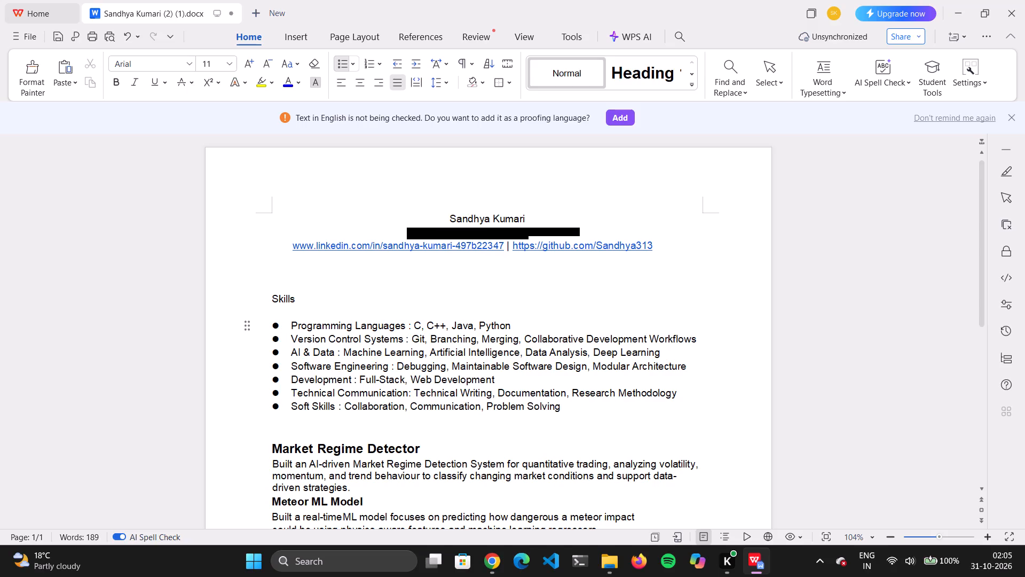
key(Up)
key(Up)
key(Up)
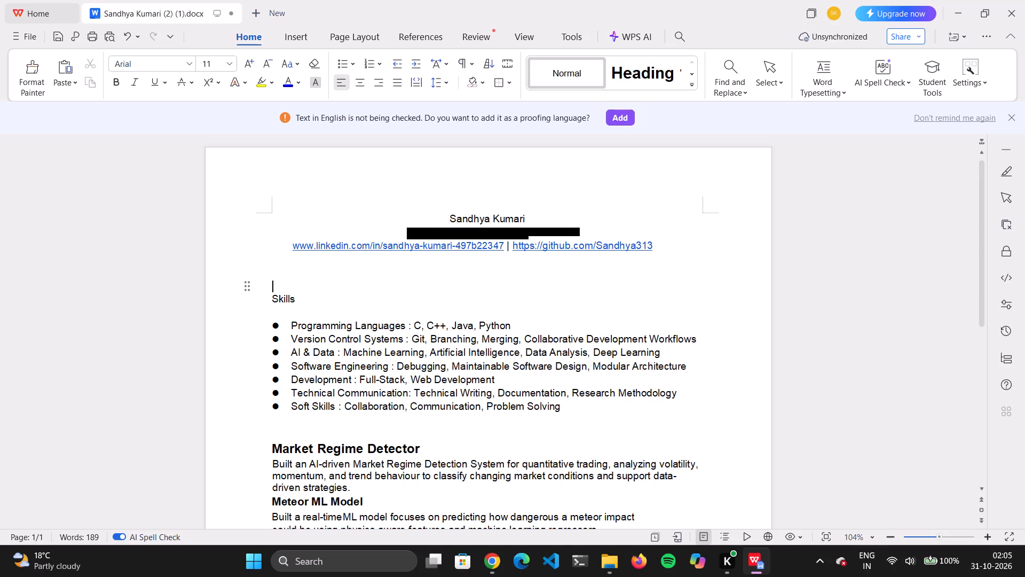
key(Return)
key(Return)
key(Return)
key(Up)
key(Up)
key(Up)
key(Up)
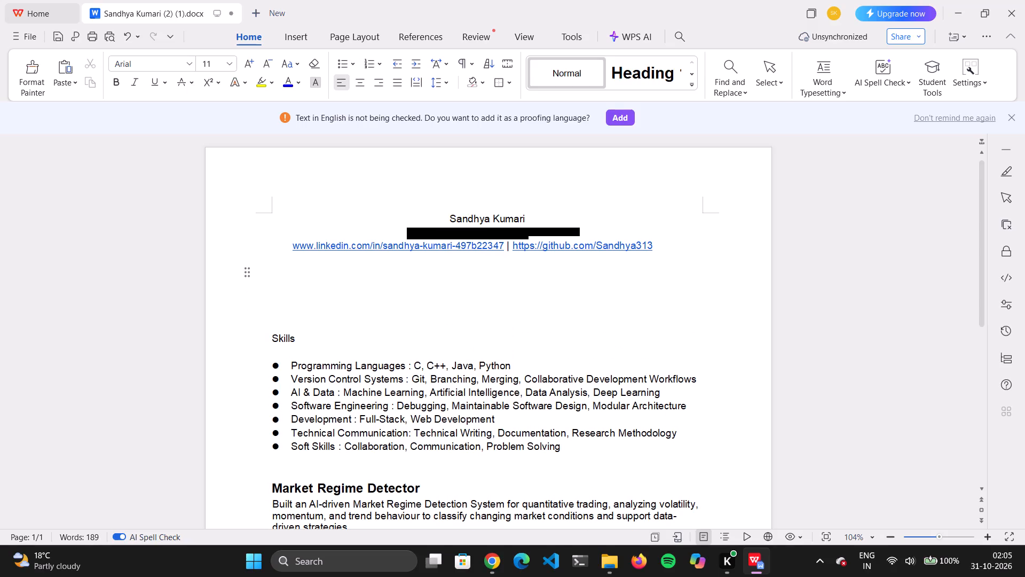
key(Up)
key(Down)
key(Down)
Copy the summary's last two lines, from "development, and AI/ML", from the Google Docs résumé and paste them above Skills in the WPS document.
click(503, 557)
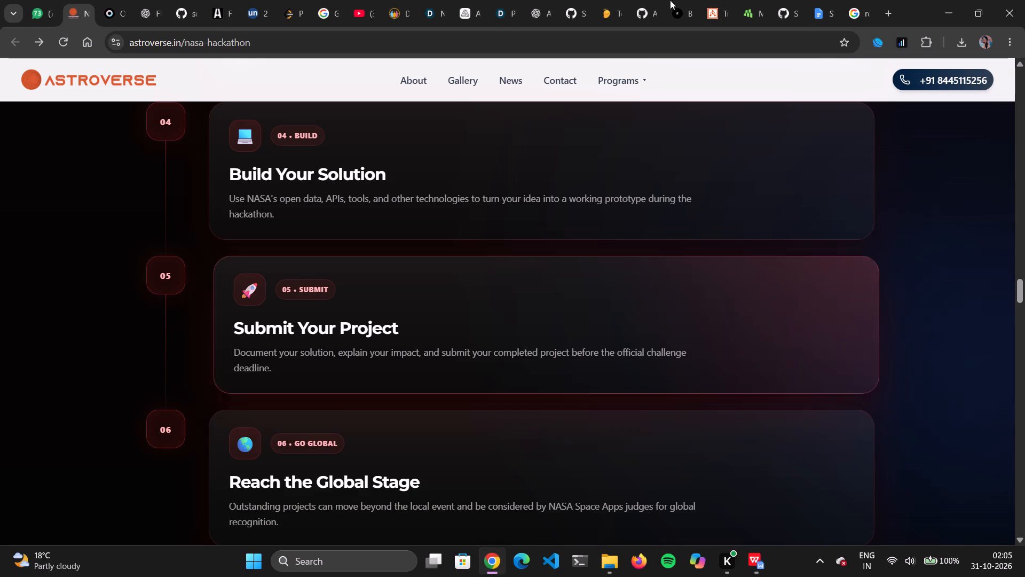
drag(798, 0, 821, 0)
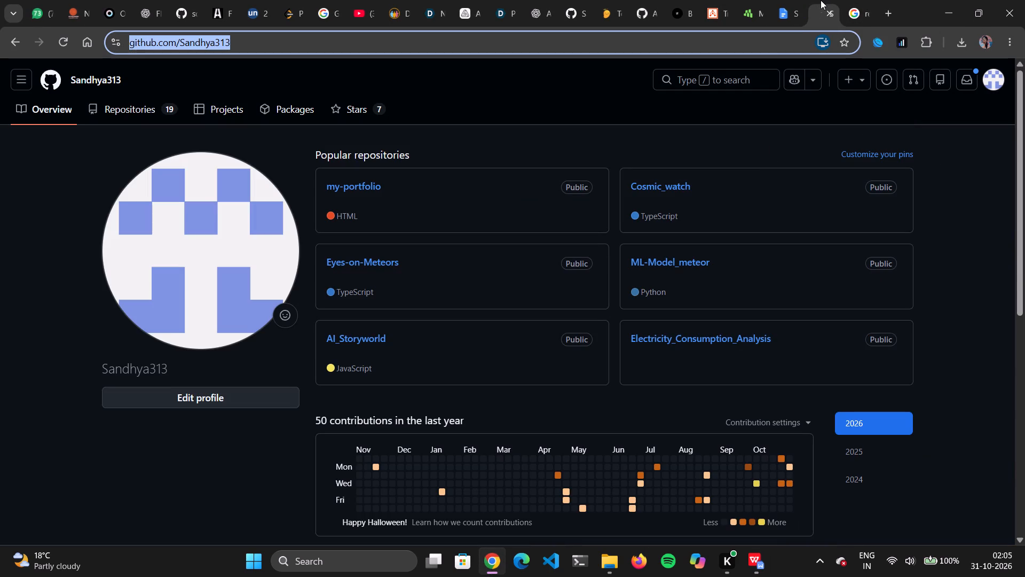
click(802, 0)
scroll(433, 280, up, 7)
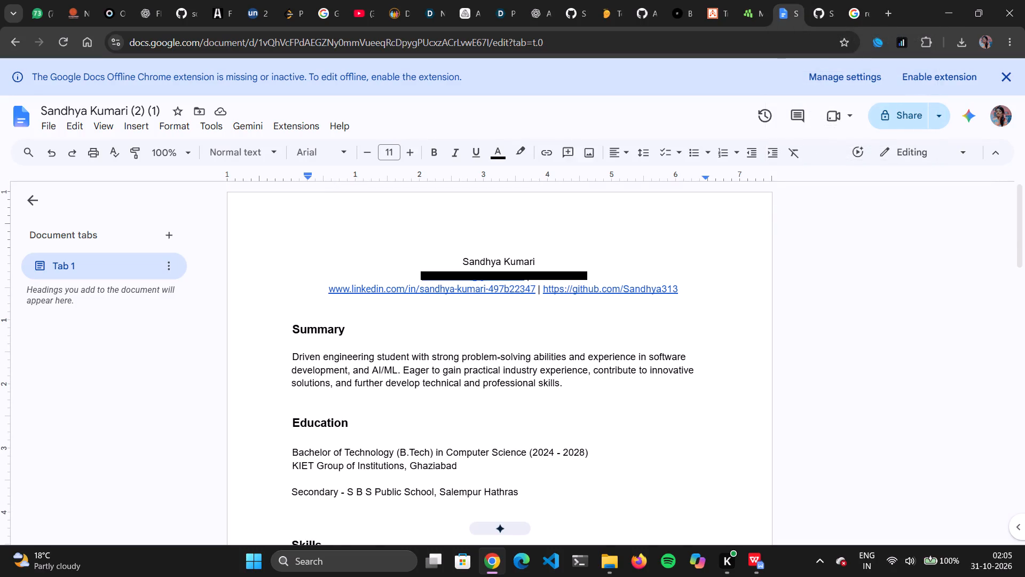
drag(540, 401, 294, 366)
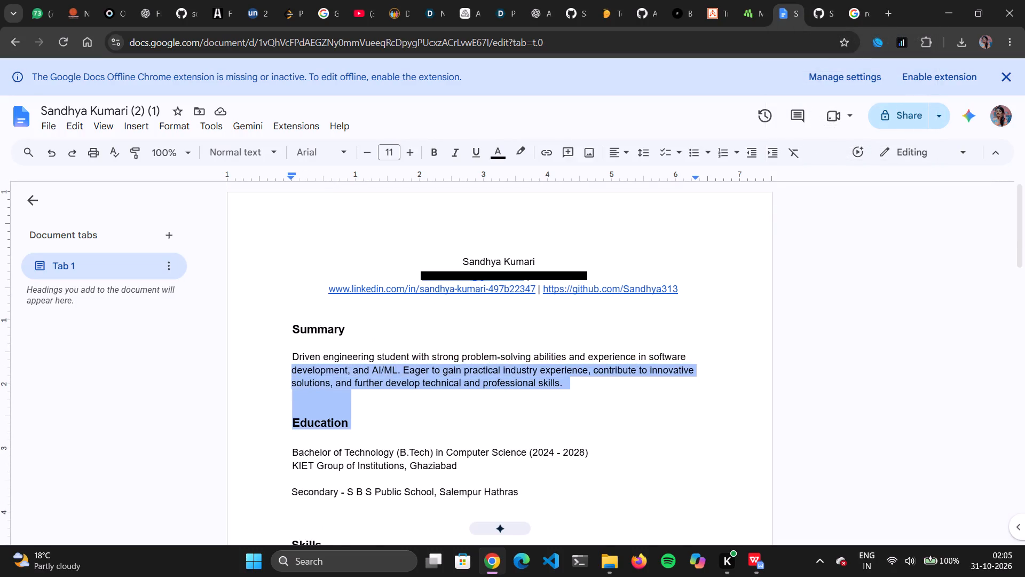
drag(294, 366, 293, 365)
click(293, 365)
drag(288, 355, 559, 379)
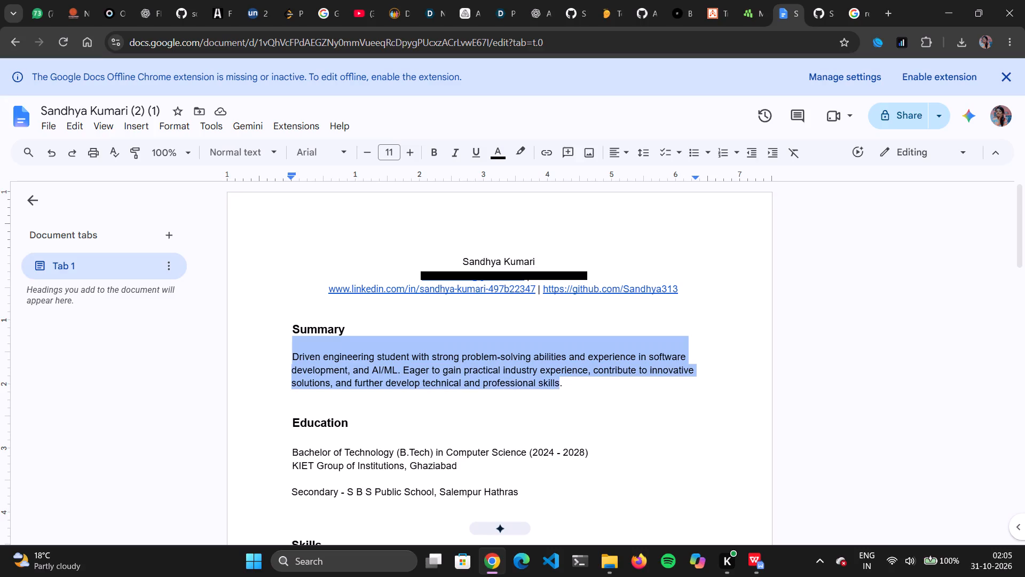
drag(559, 379, 566, 379)
click(566, 379)
drag(566, 379, 302, 371)
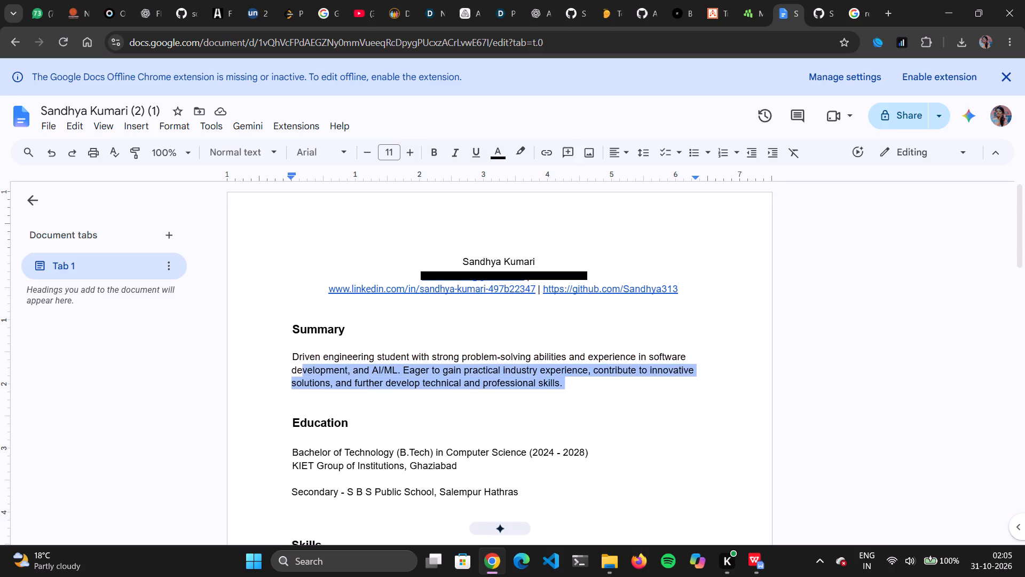
drag(302, 371, 285, 373)
key(ctrl+c)
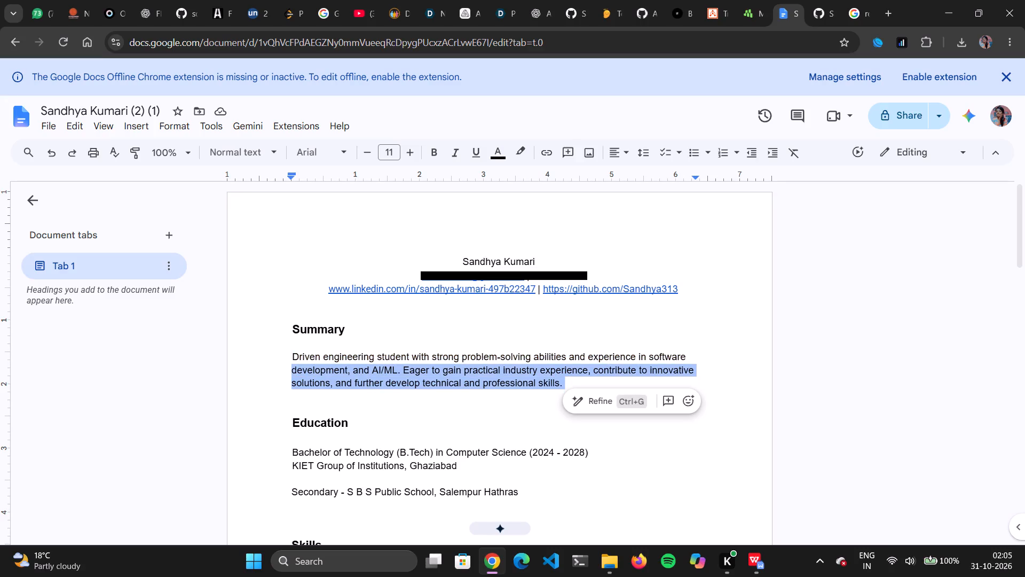
click(750, 562)
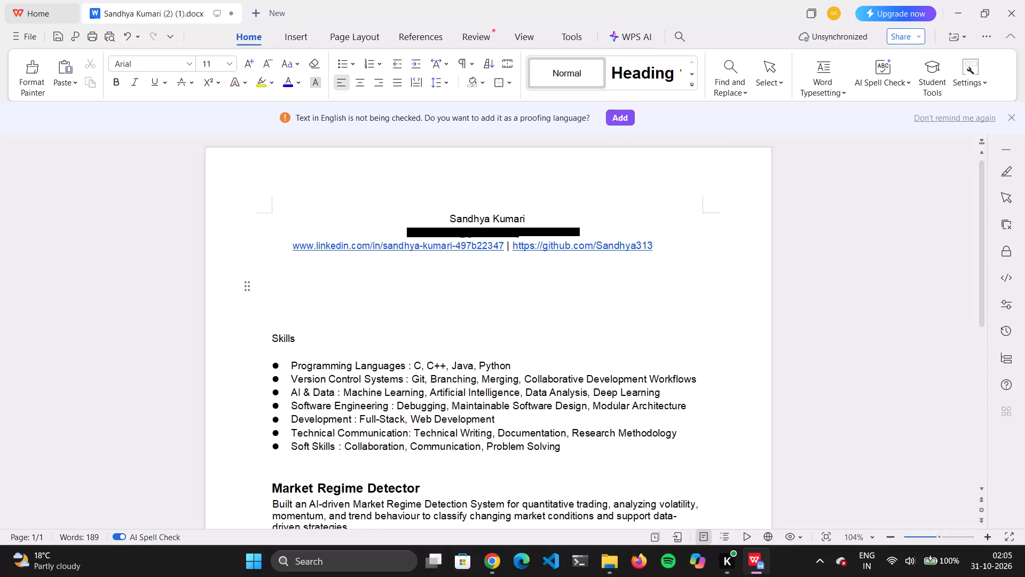
key(ctrl+v)
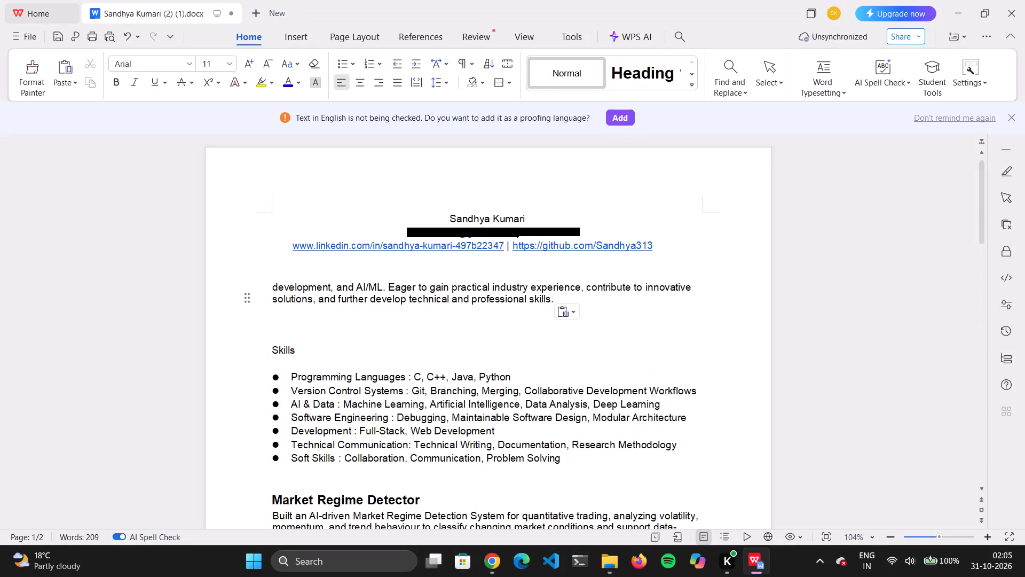
On the line above the pasted text, enter "Driven engineering student with strong problem-solving abilities", following the Google Docs résumé's wording.
key(Up)
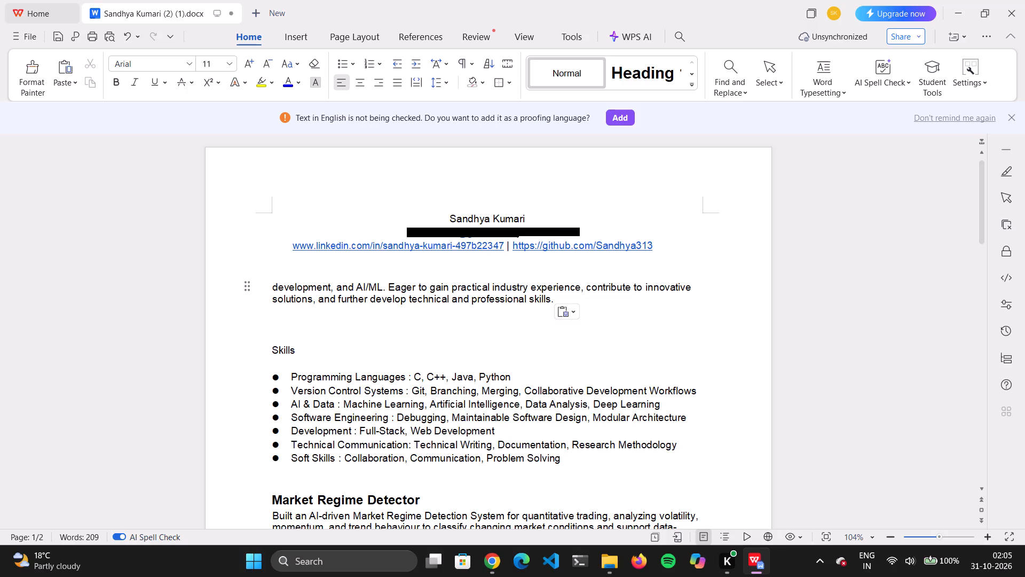
key(Up)
text(Driven)
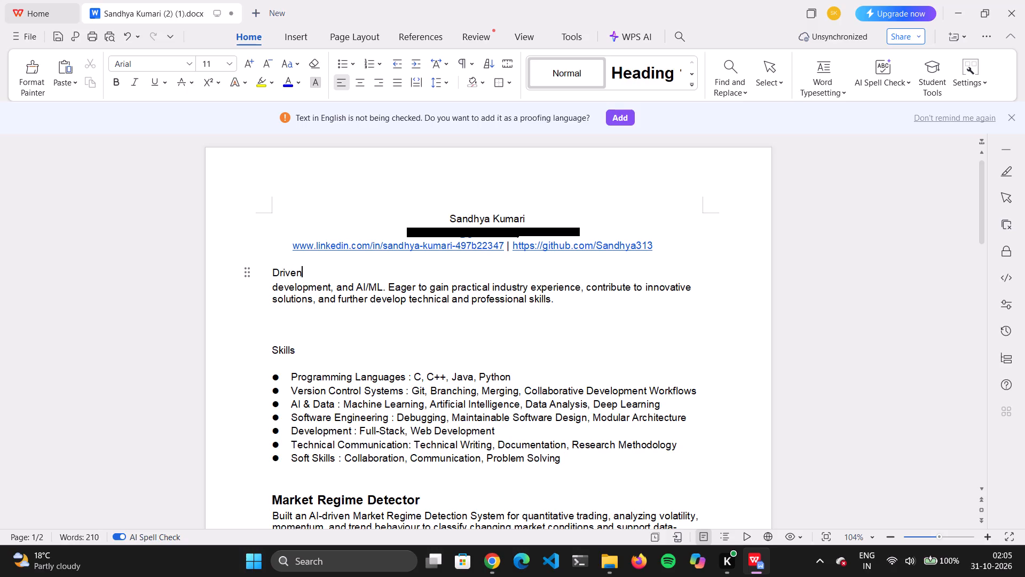
key(space)
click(481, 562)
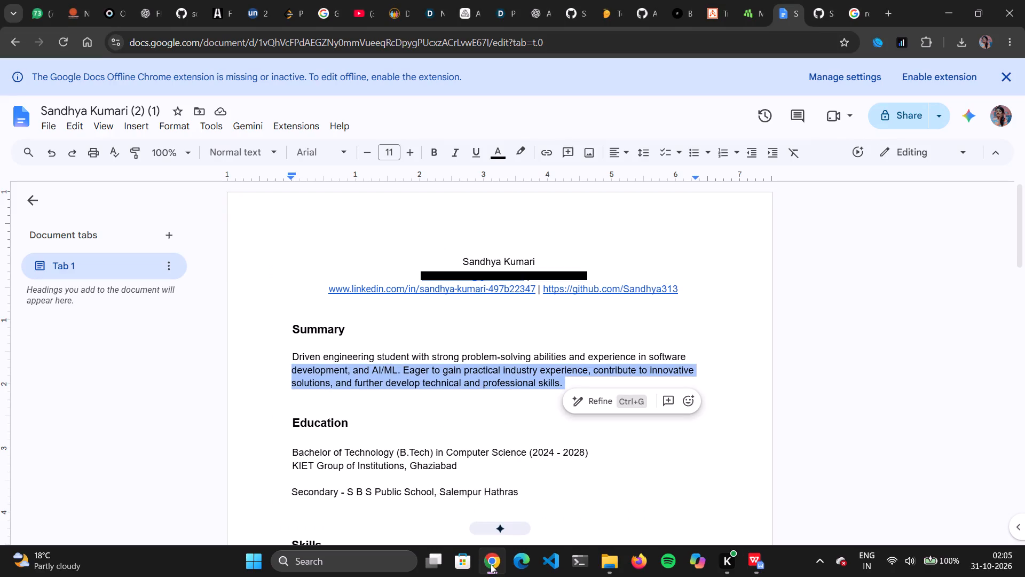
click(491, 564)
text(engineering student with)
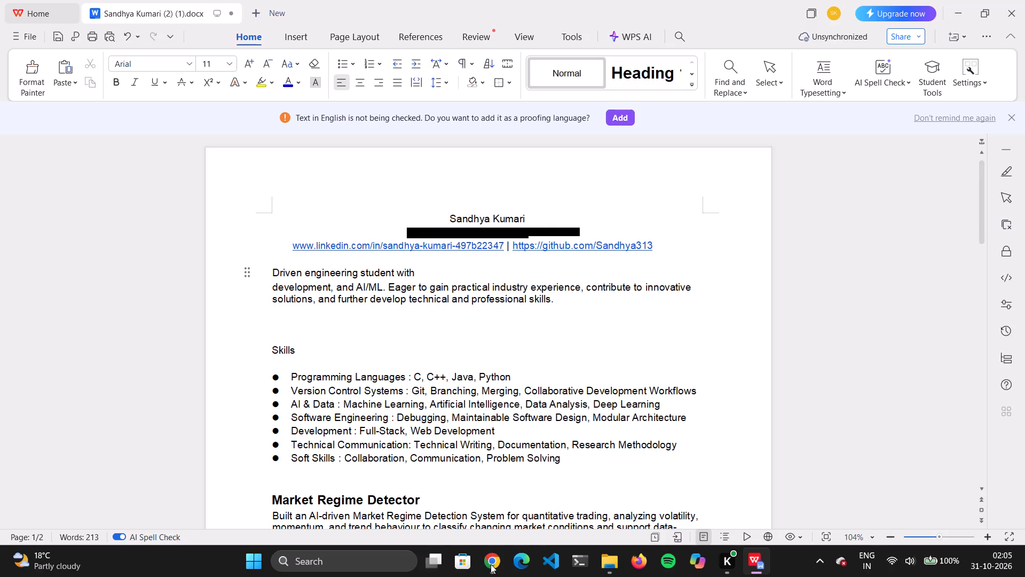
key(space)
click(489, 565)
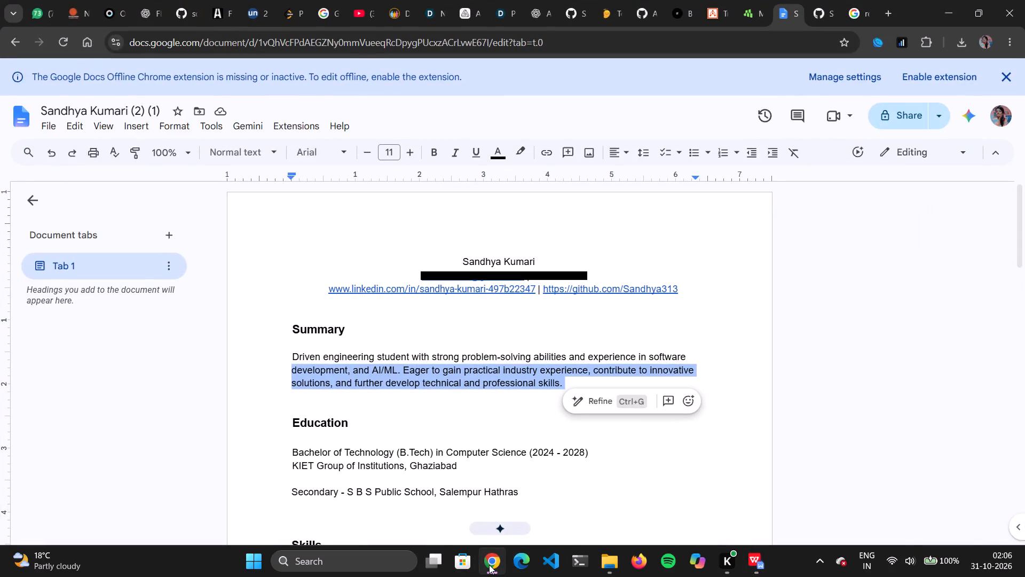
click(489, 565)
text(strong)
key(space)
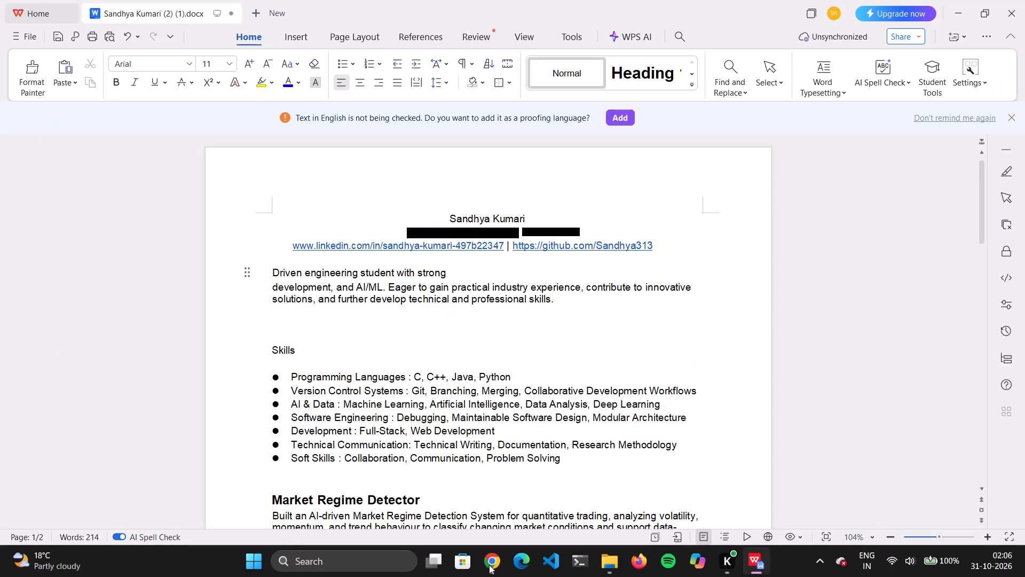
text(problem)
text(-solving abilities)
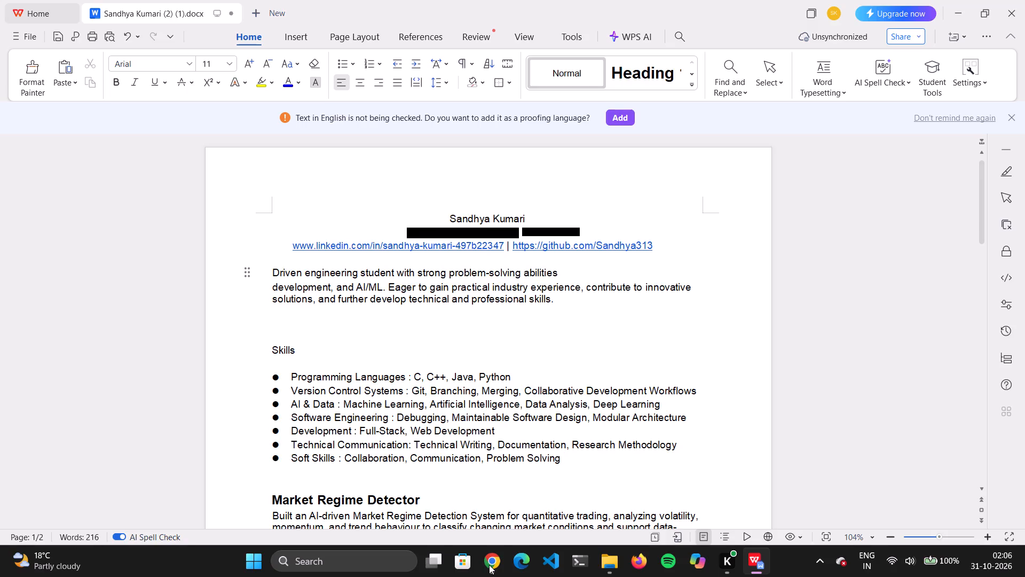
key(space)
Complete the summary's first line with "and experience in software" and check it against the Google Docs résumé.
click(492, 567)
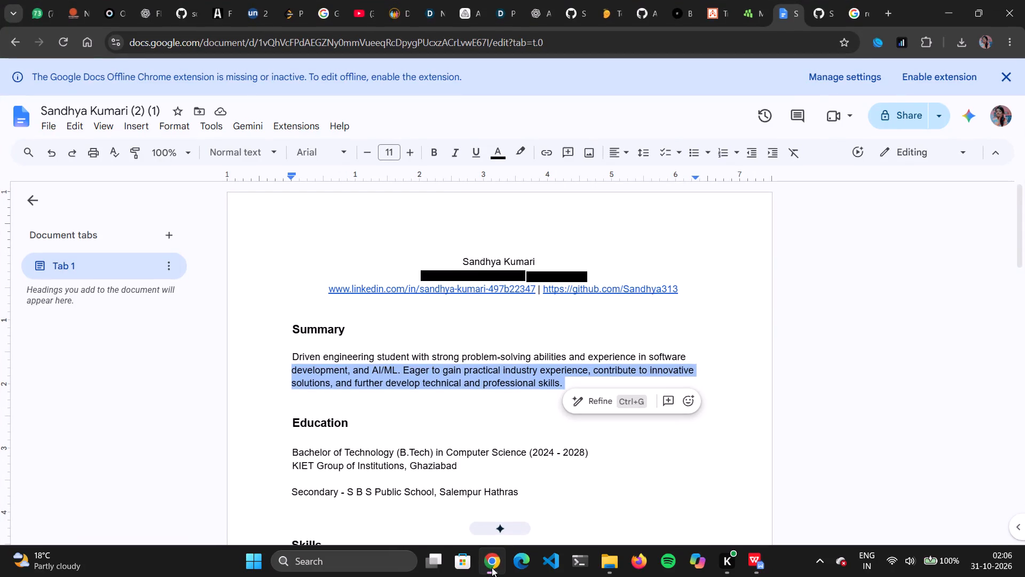
click(492, 567)
text(and exper)
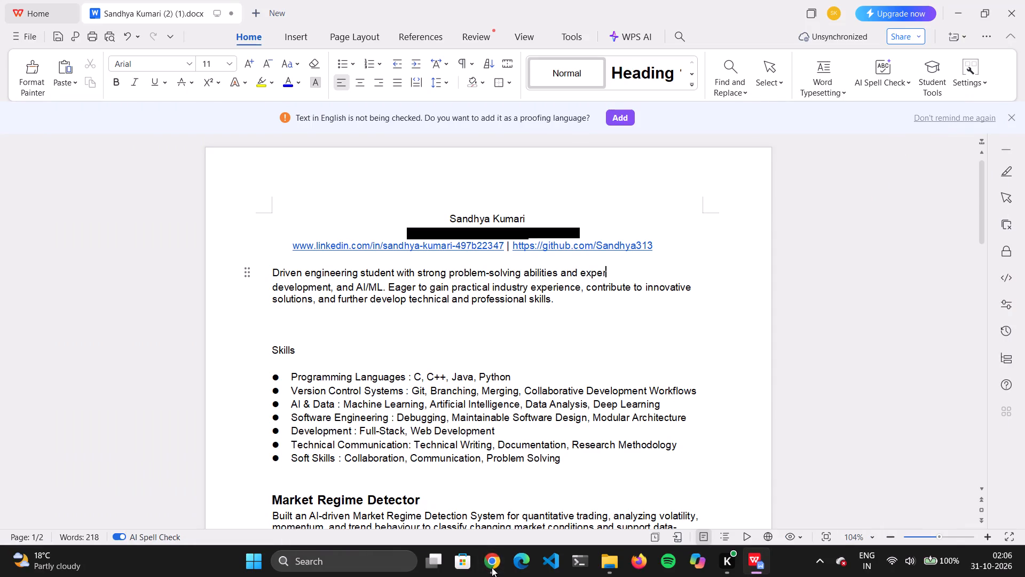
text(ience in software)
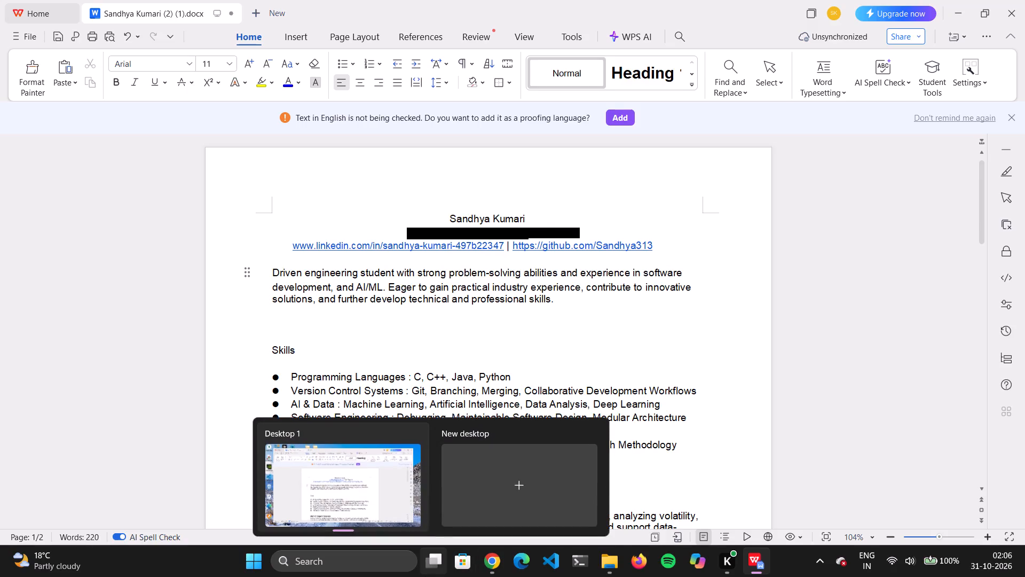
click(490, 567)
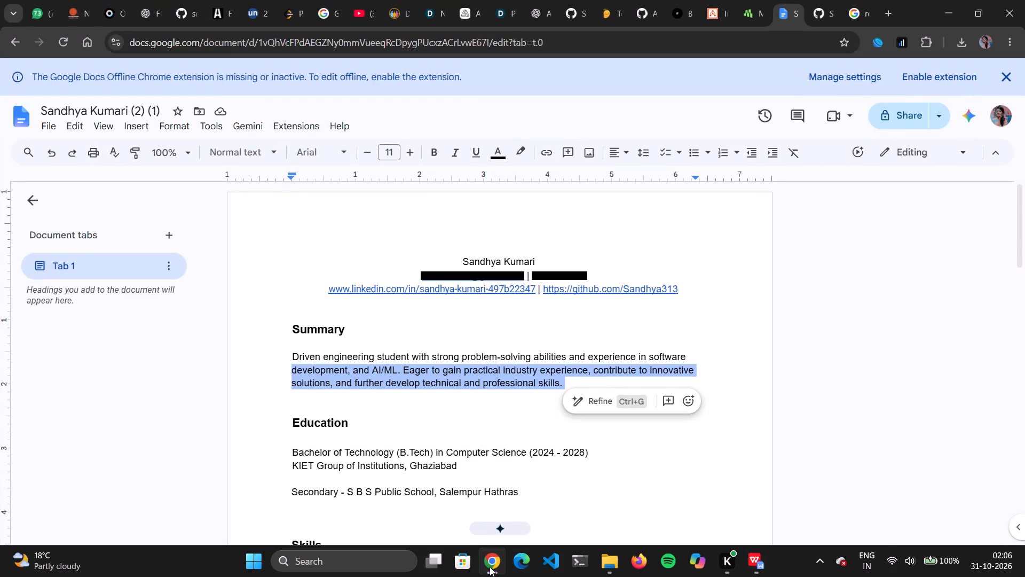
click(755, 560)
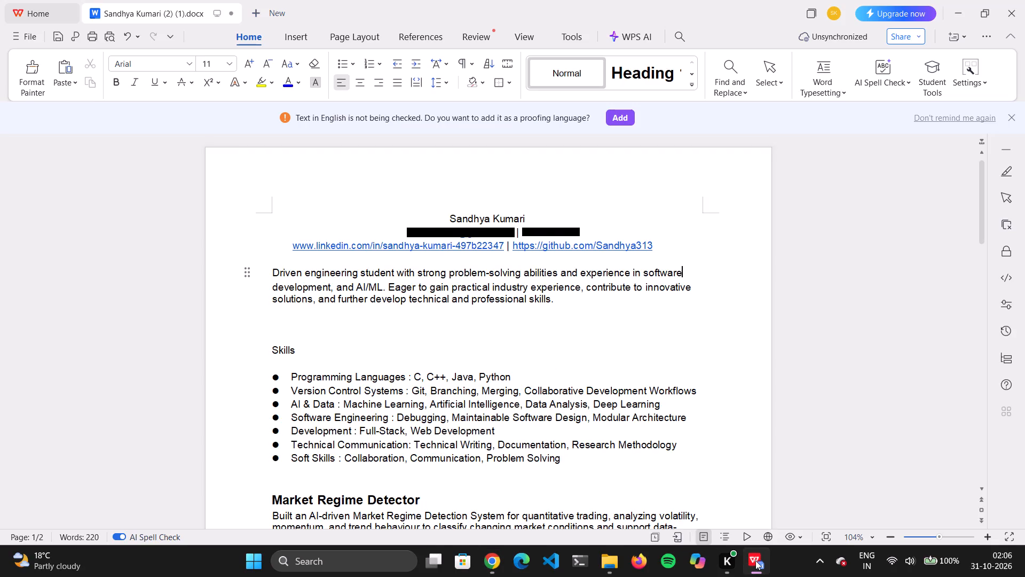
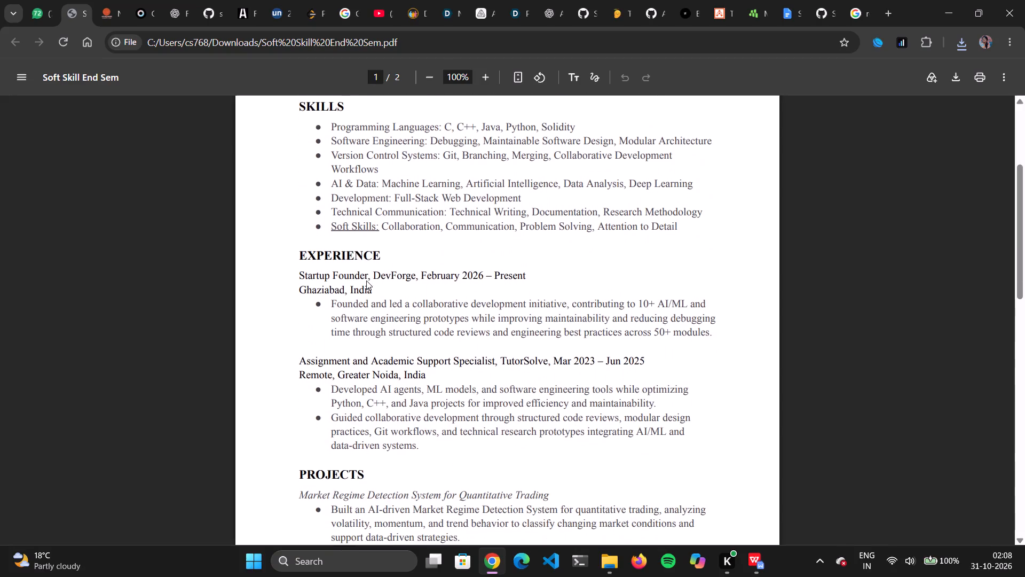
Check the Soft Skill End Sem PDF résumé's layout, and add two blank lines below the summary in the WPS document.
scroll(366, 280, down, 1)
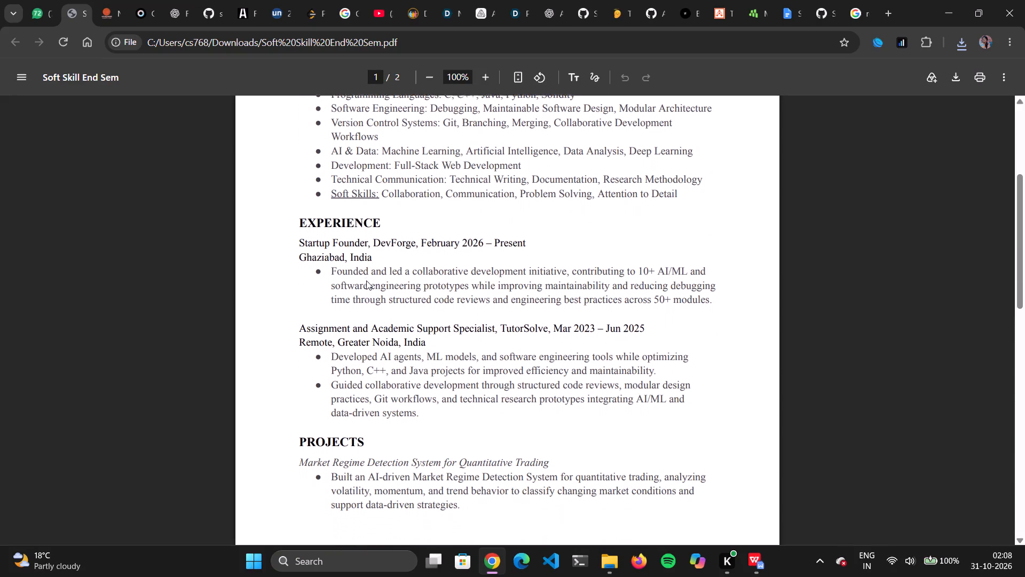
scroll(366, 280, down, 1)
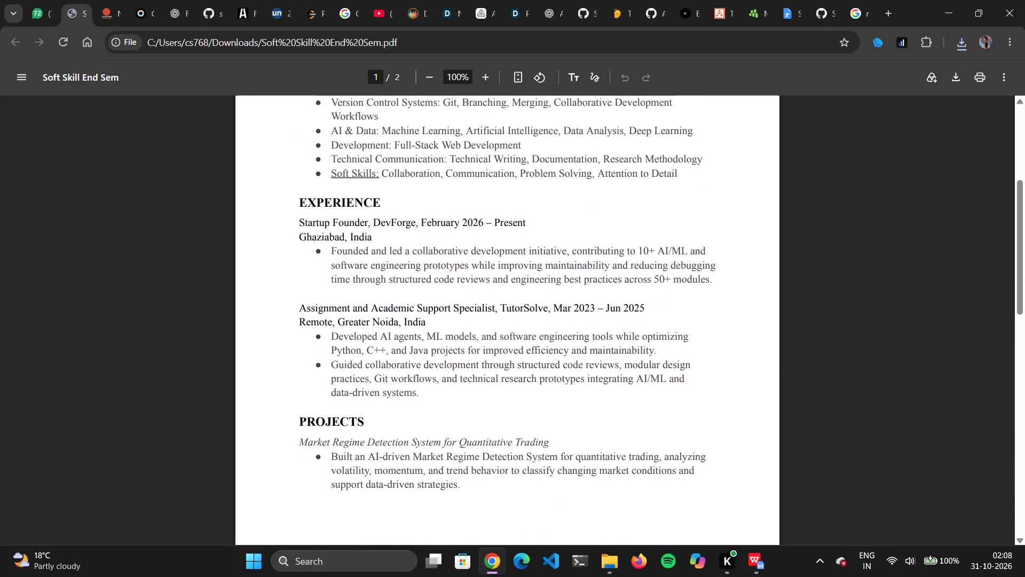
scroll(573, 448, up, 1)
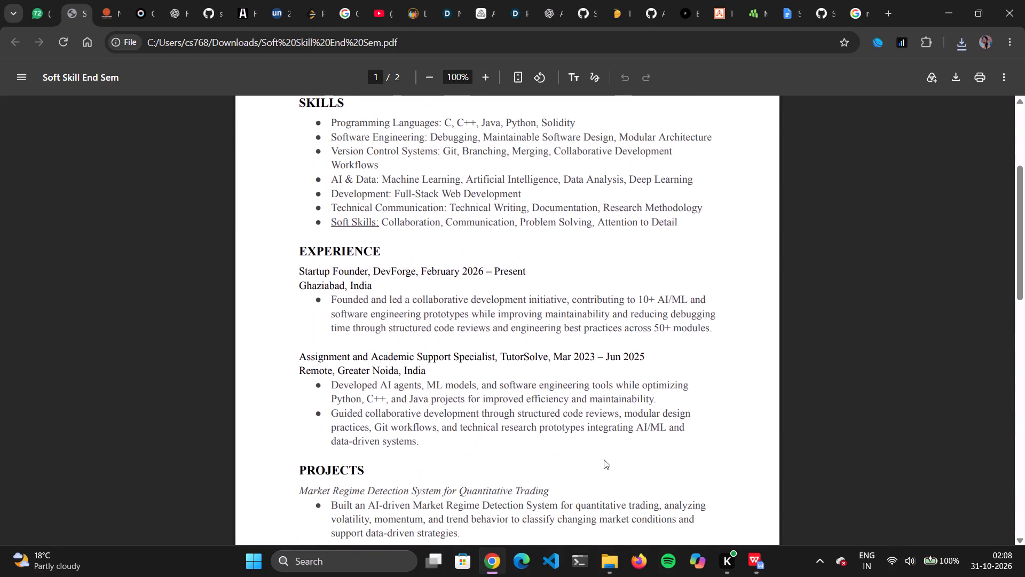
scroll(666, 472, up, 1)
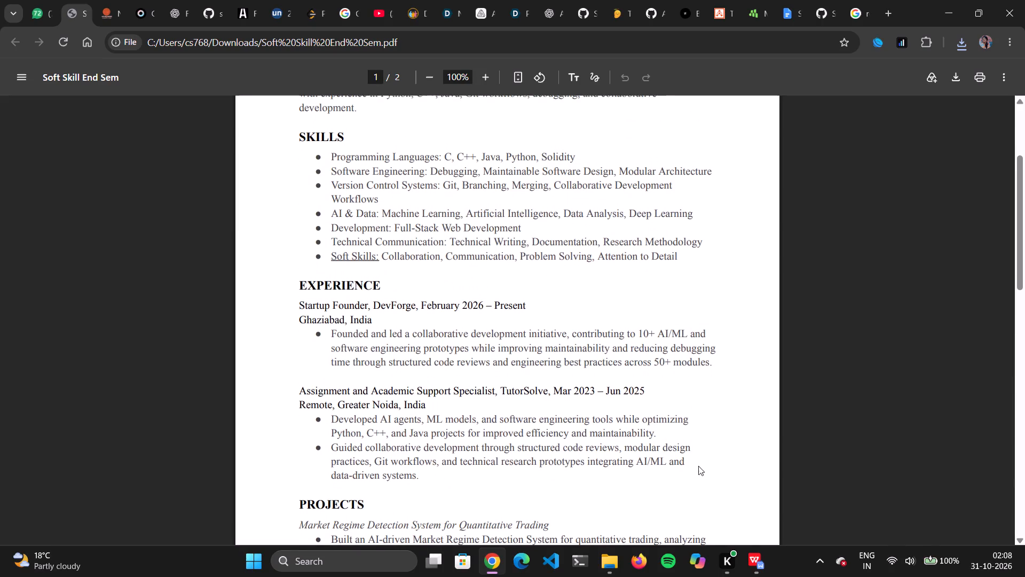
click(754, 564)
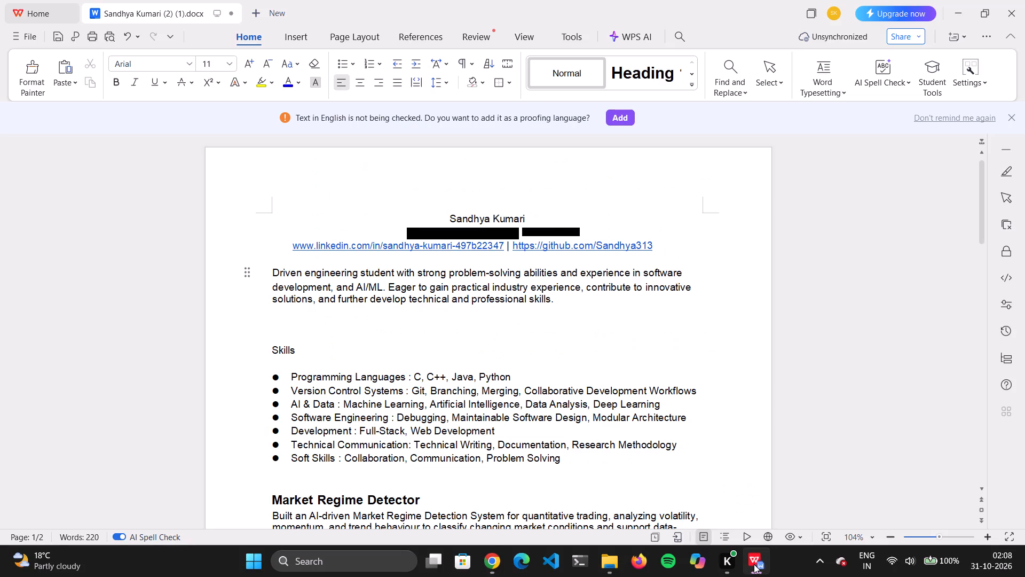
click(557, 301)
key(Return)
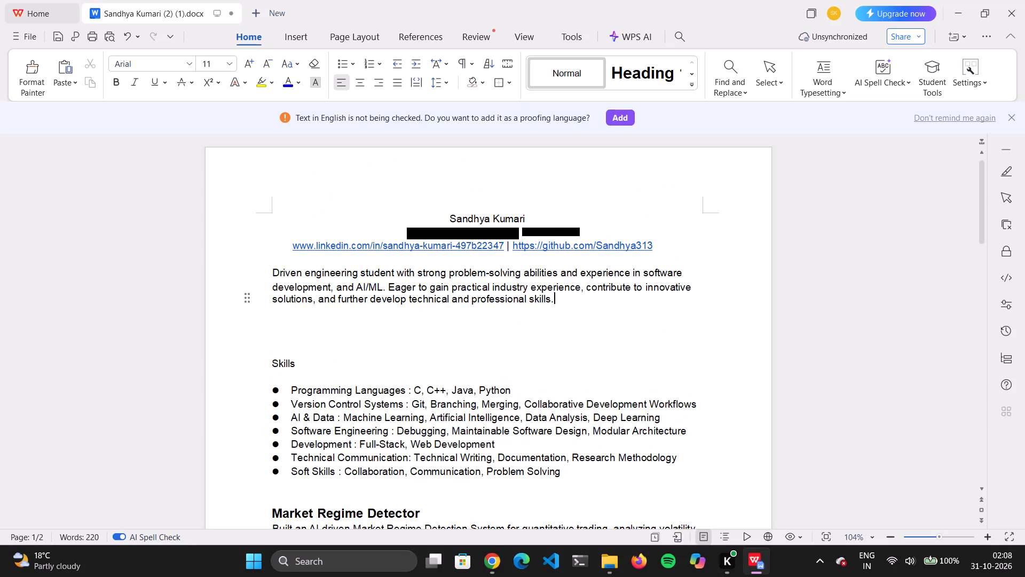
key(Return)
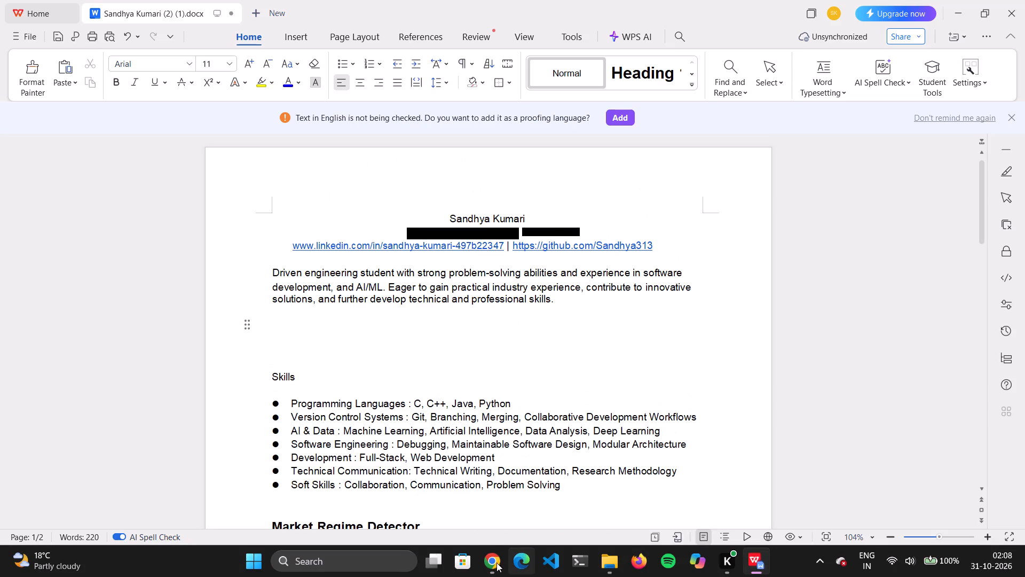
Compare the Soft Skill End Sem PDF résumé's section order with the Education section of the Google Docs résumé.
click(492, 565)
scroll(480, 451, up, 3)
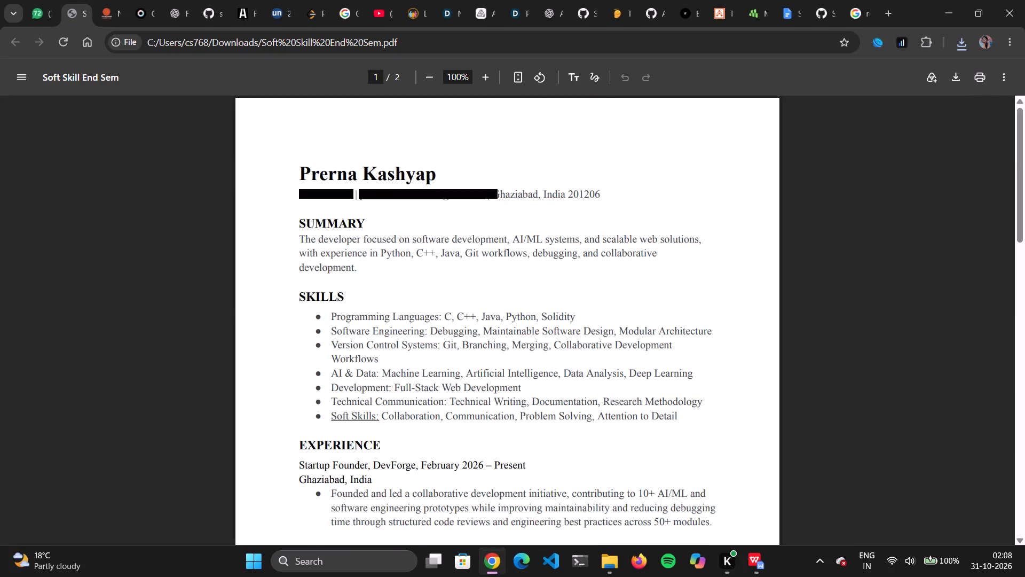
scroll(480, 451, down, 1)
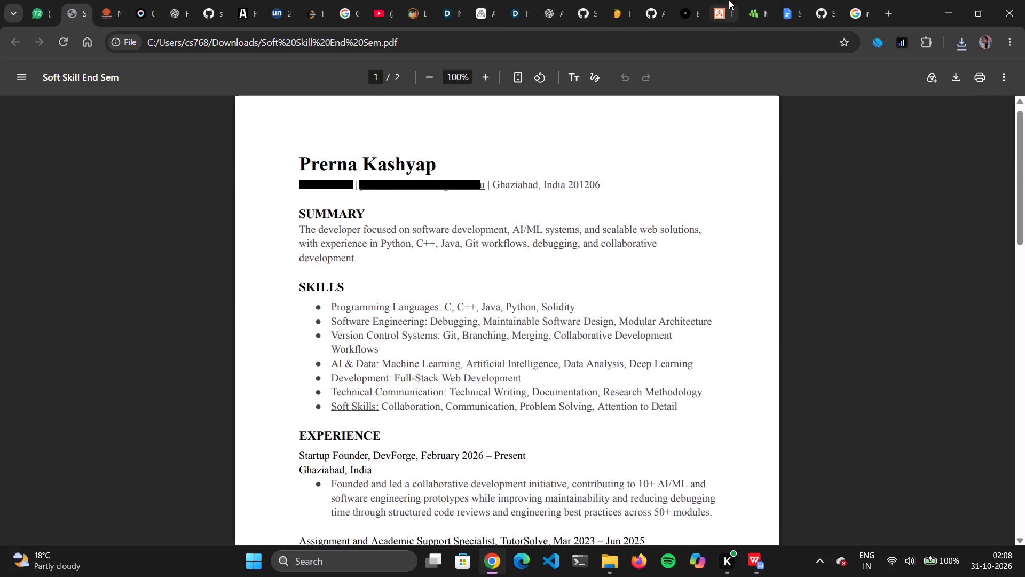
click(792, 0)
scroll(465, 416, down, 1)
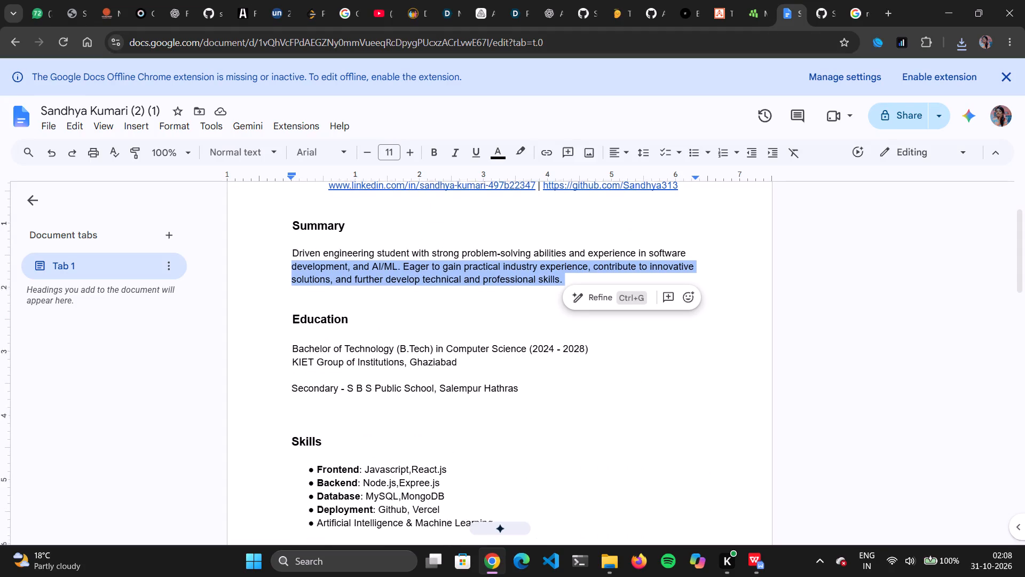
scroll(465, 416, down, 1)
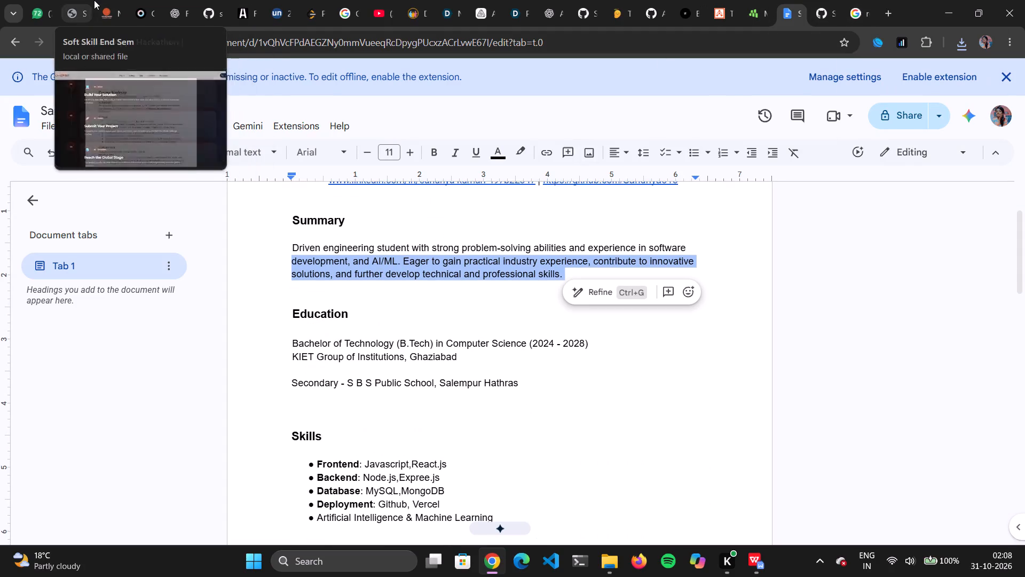
click(80, 0)
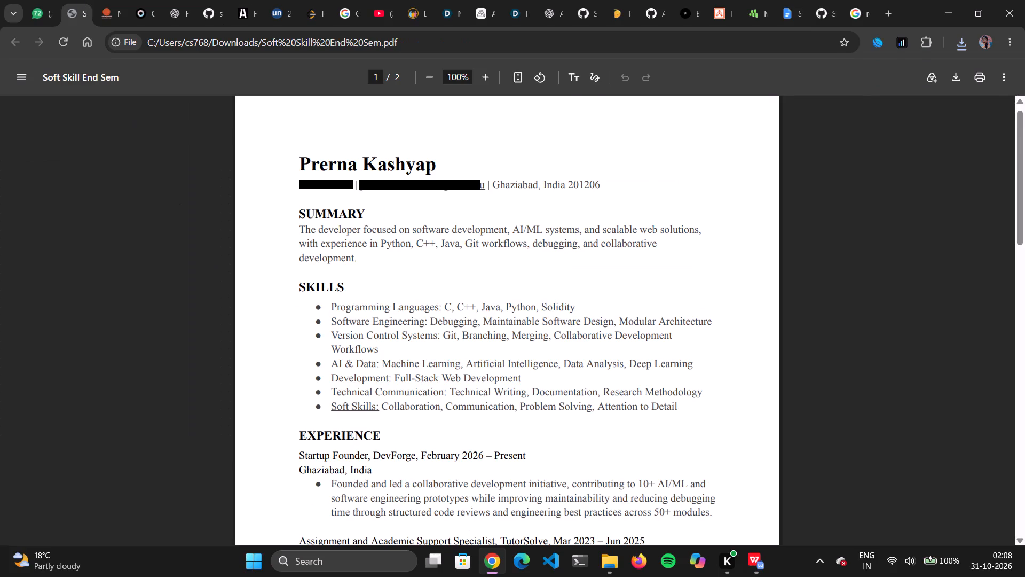
scroll(381, 316, down, 3)
scroll(381, 316, up, 7)
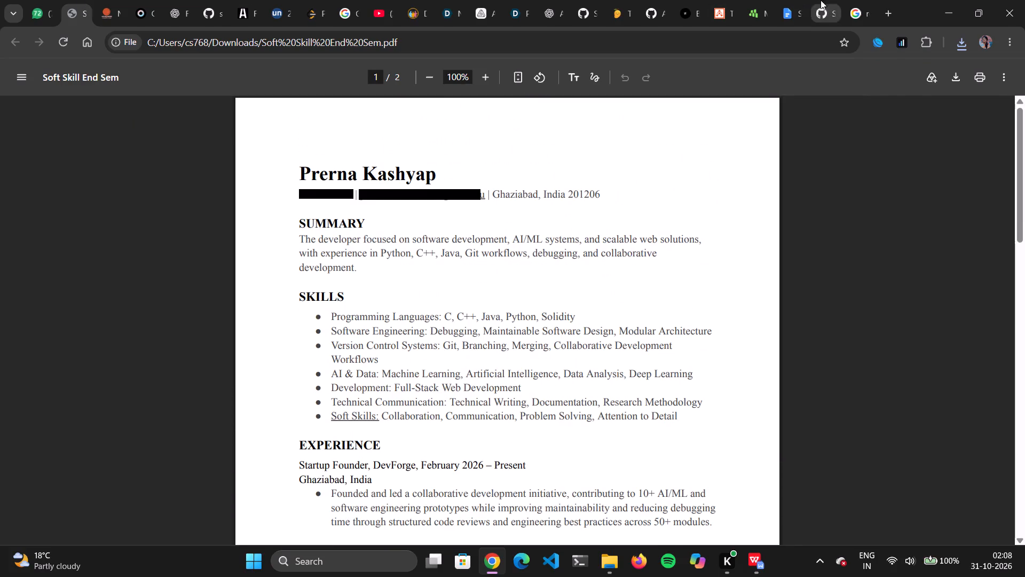
click(798, 0)
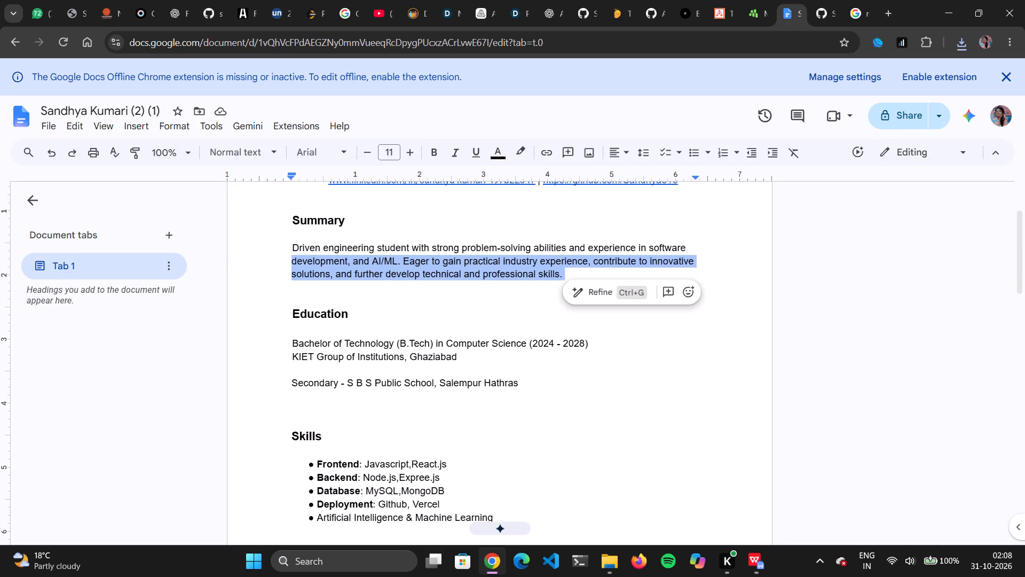
drag(458, 356, 263, 338)
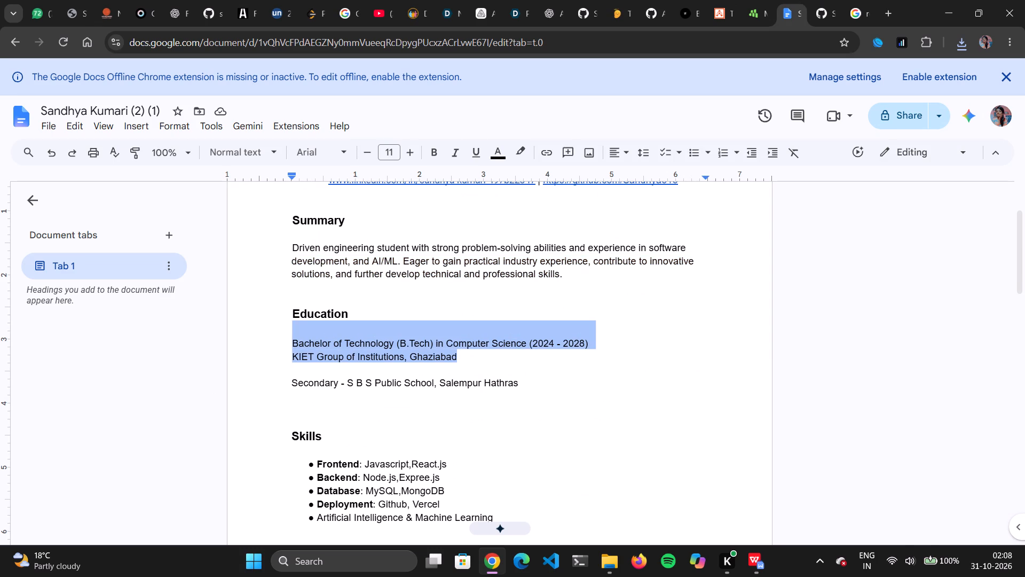
drag(263, 338, 290, 346)
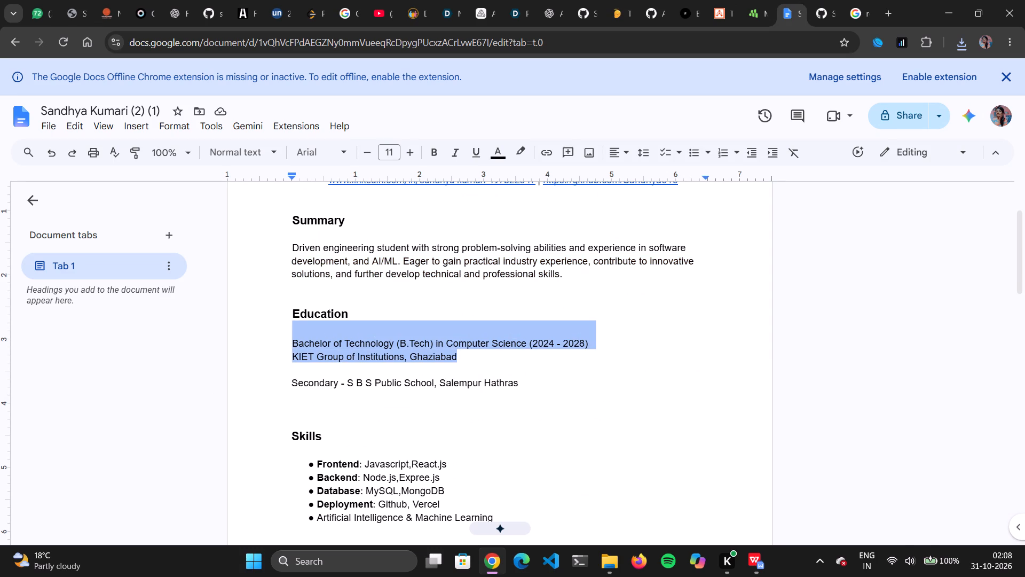
click(290, 346)
Add an "Education" heading below the summary in the WPS document, formatted bold at size 12.
click(757, 576)
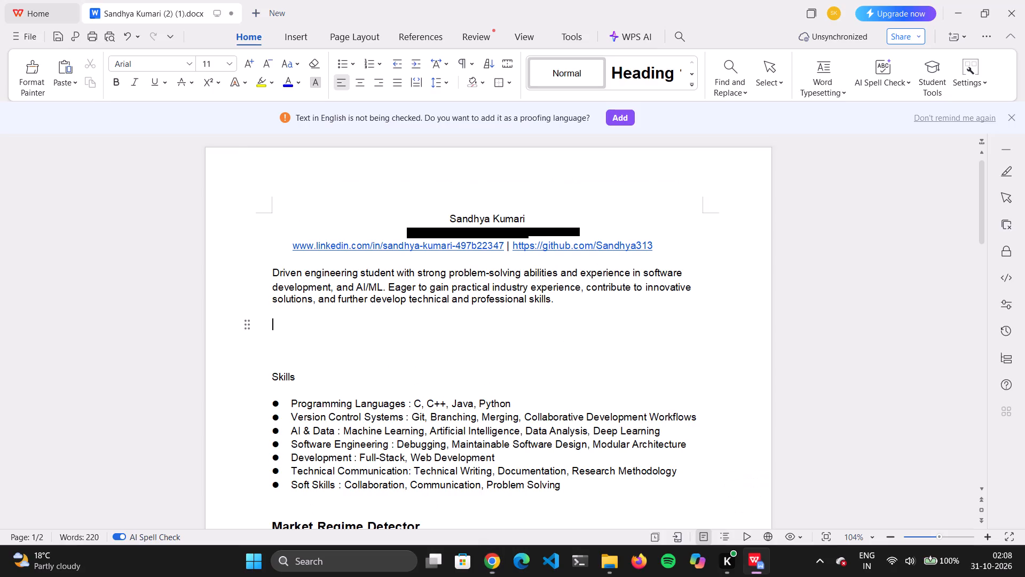
text(Education)
drag(318, 326, 259, 325)
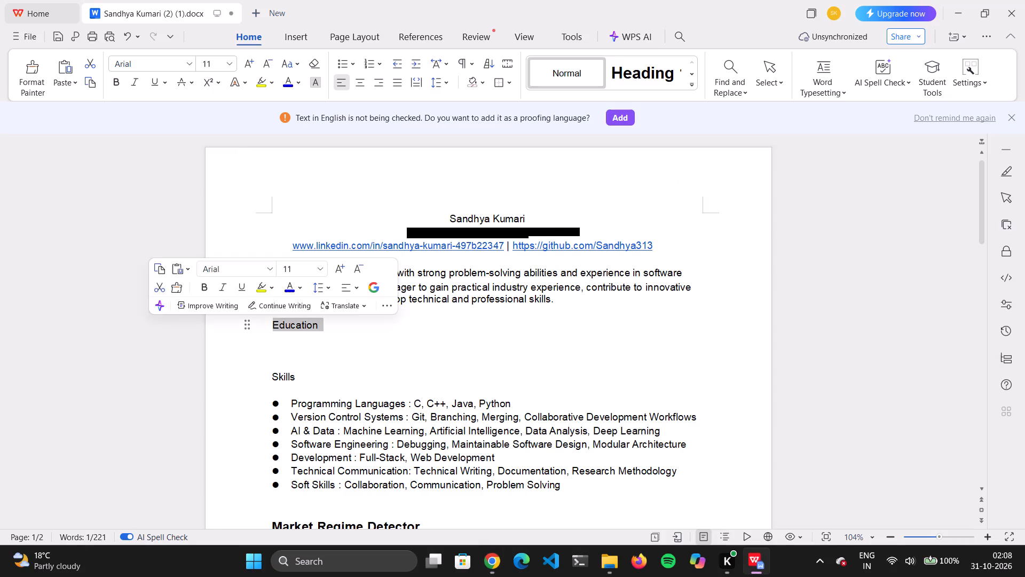
double_click(243, 68)
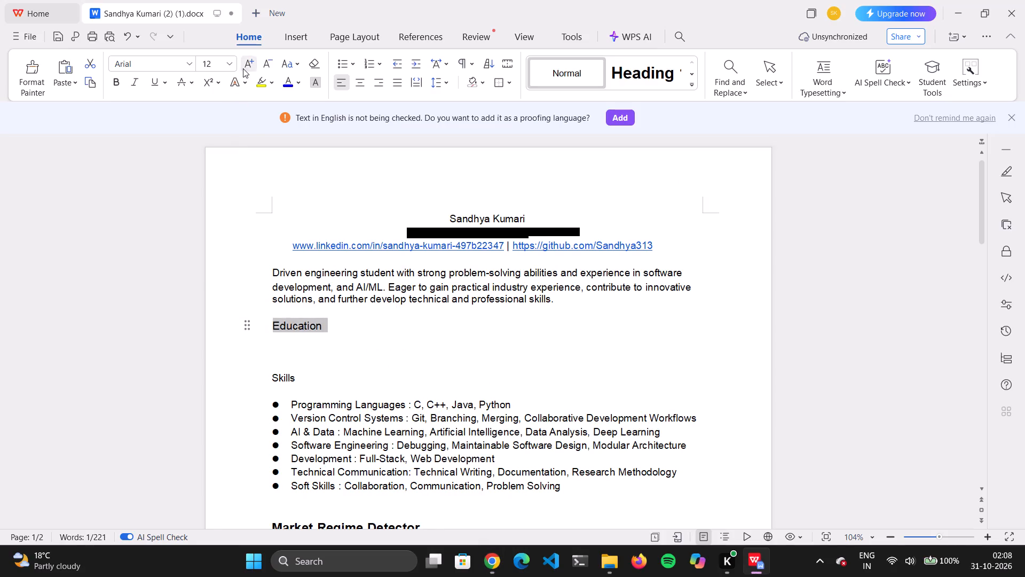
click(265, 66)
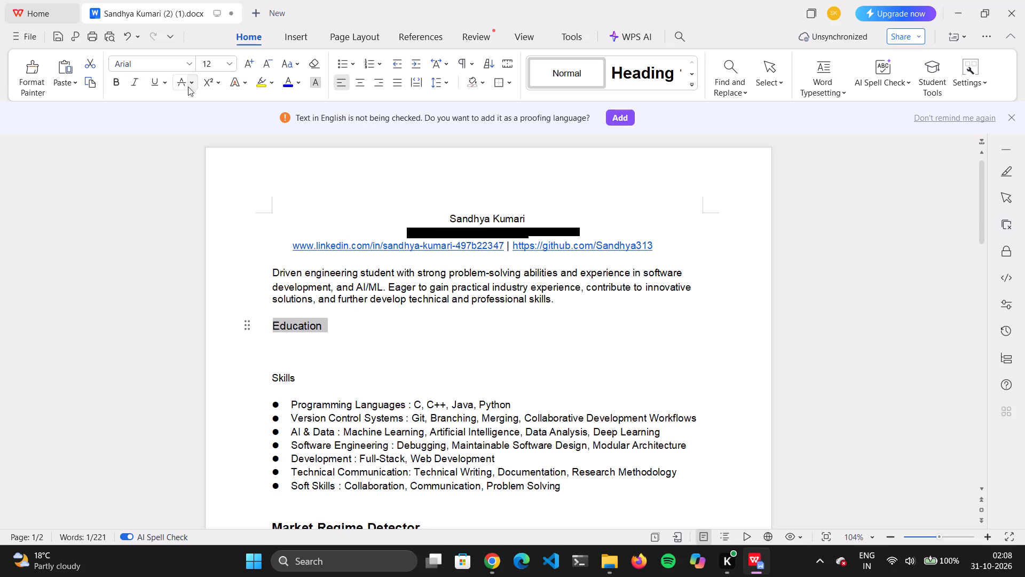
click(115, 83)
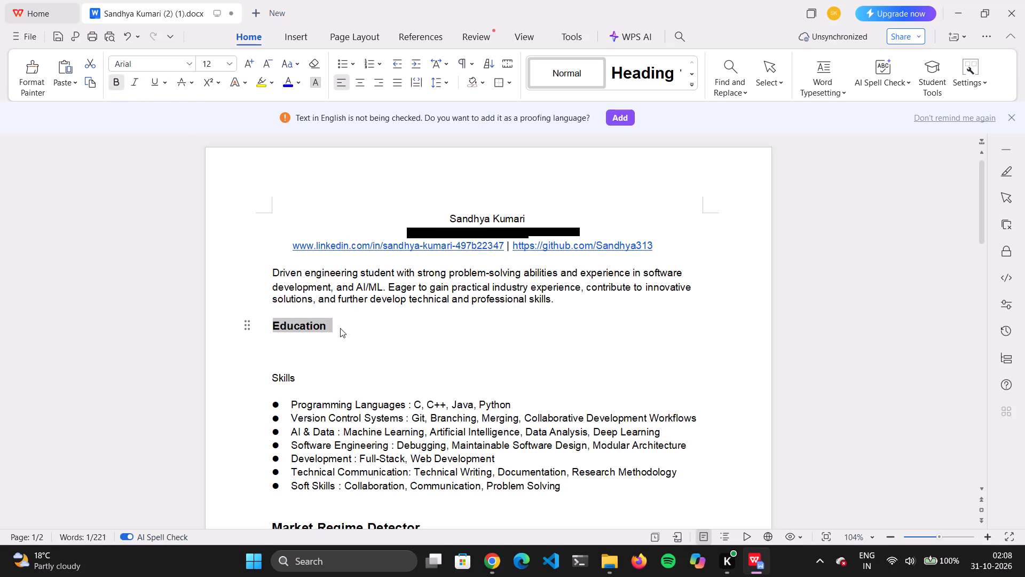
click(340, 328)
Under the Education heading, enter "Bachelor of Technology(B.Tech) in Computer Science & Engineering" and, on the following line, "KIET Group of Institutions".
key(Return)
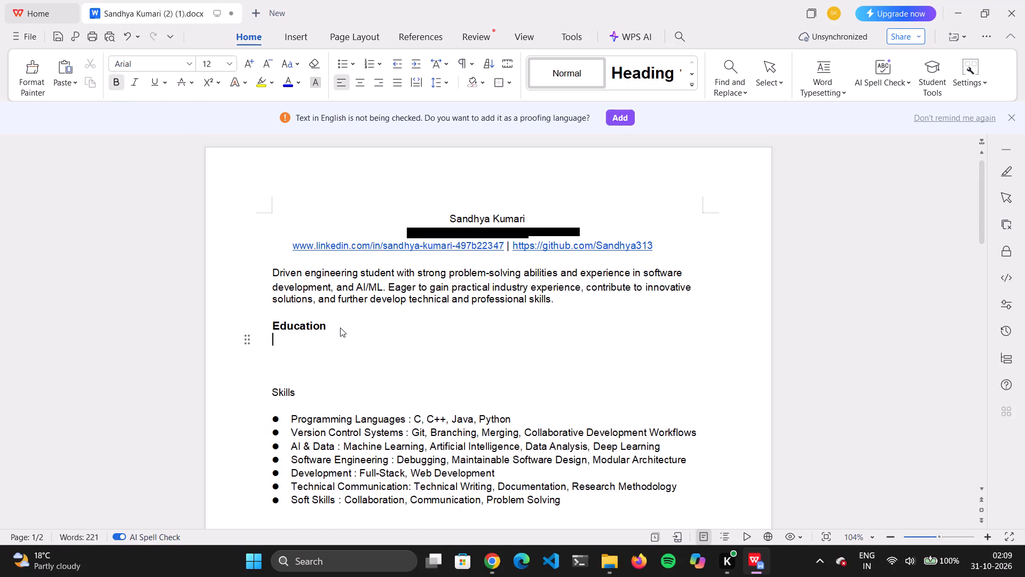
click(480, 560)
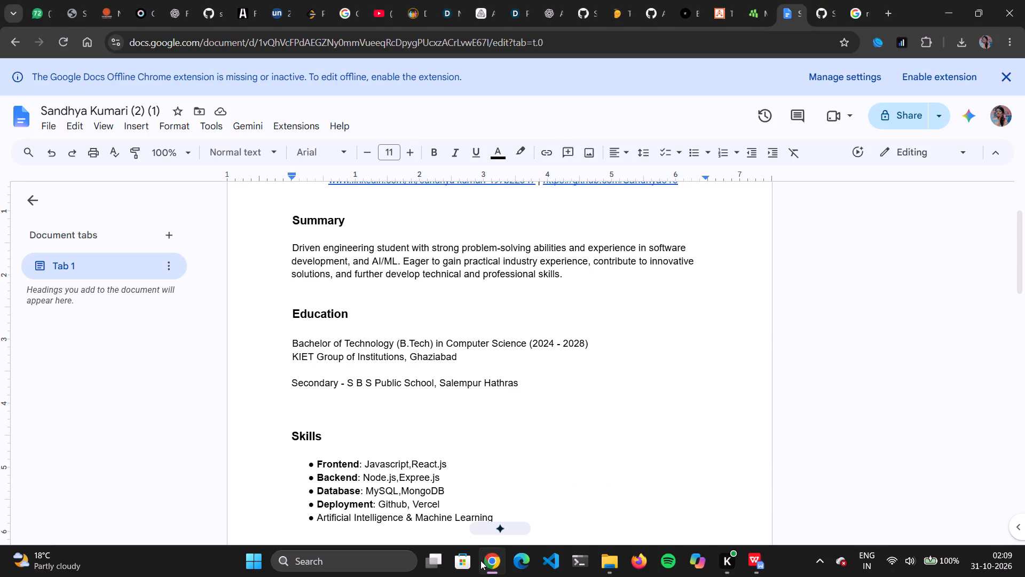
click(480, 560)
text(Bahc)
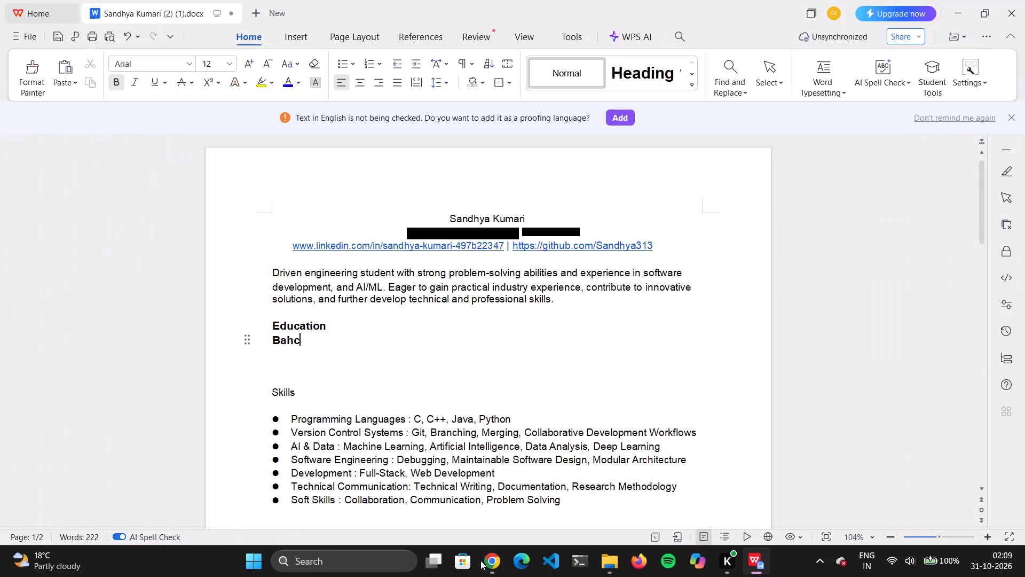
key(BackSpace)
key(BackSpace)
text(chelor of Technology)
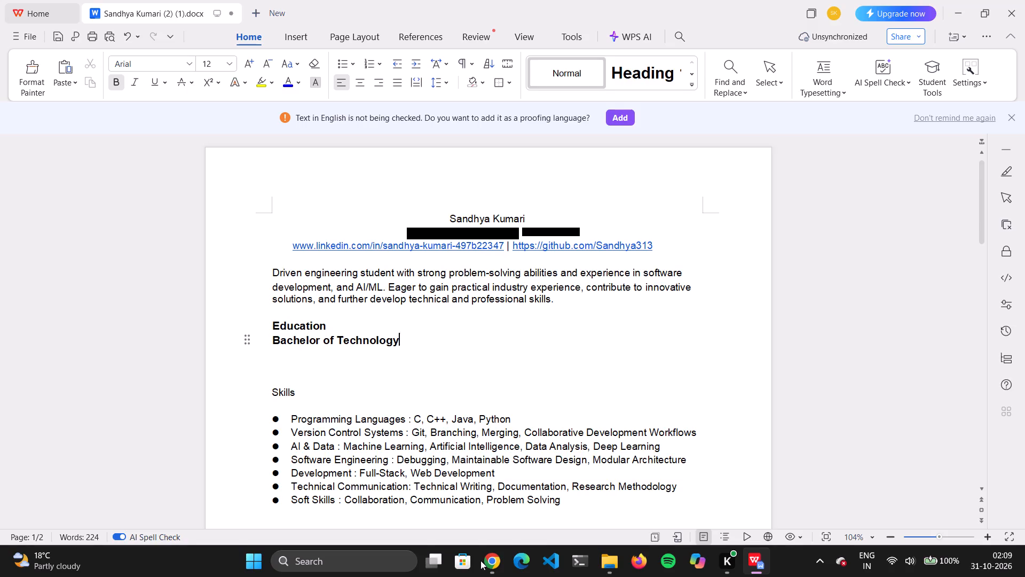
key(shift+parenleft)
text(B>T)
key(BackSpace)
key(BackSpace)
key(period)
text(Tech) in Computer Sc)
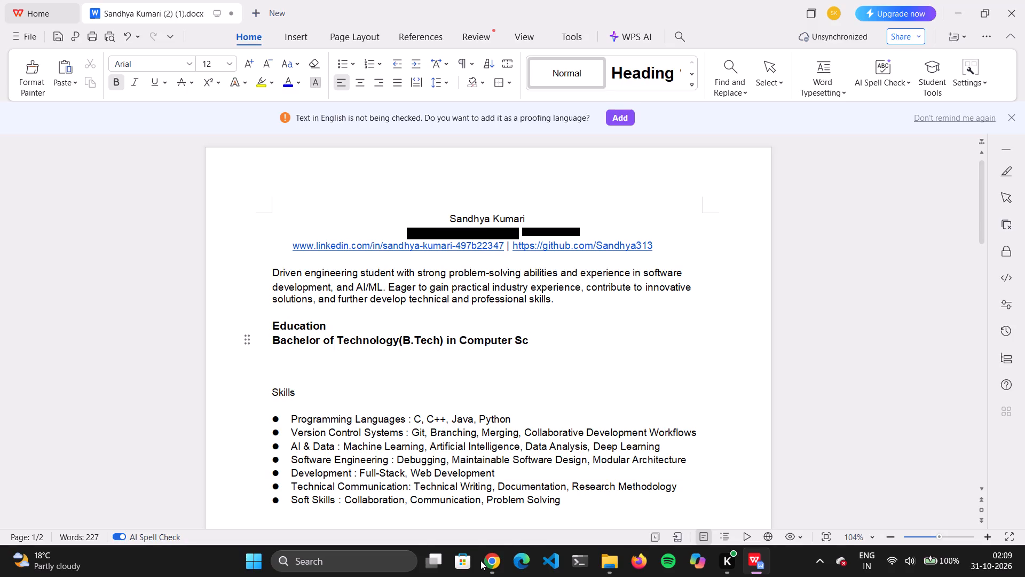
text(ience & Engineering)
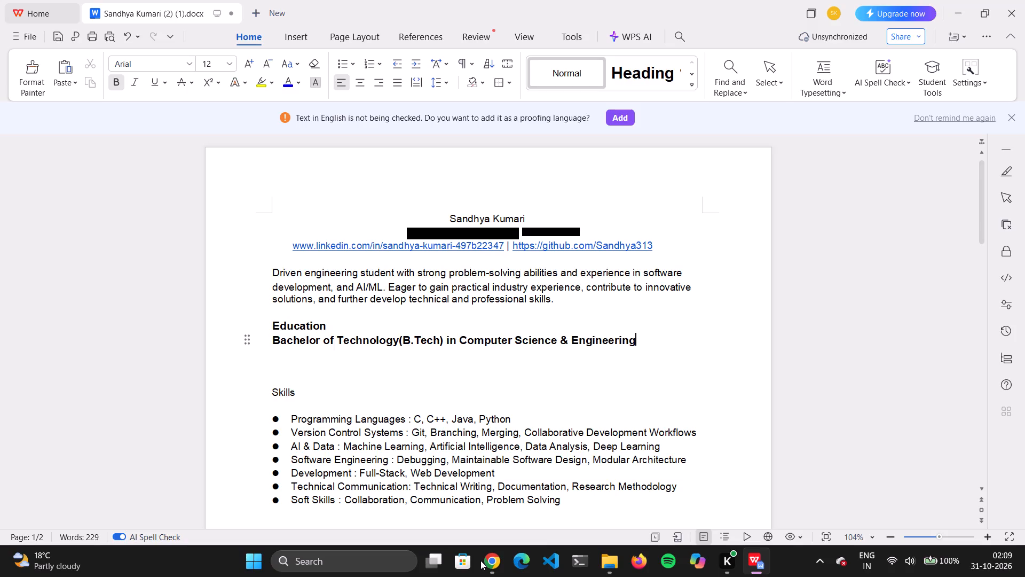
key(Return)
text(KIET Group of Institutions)
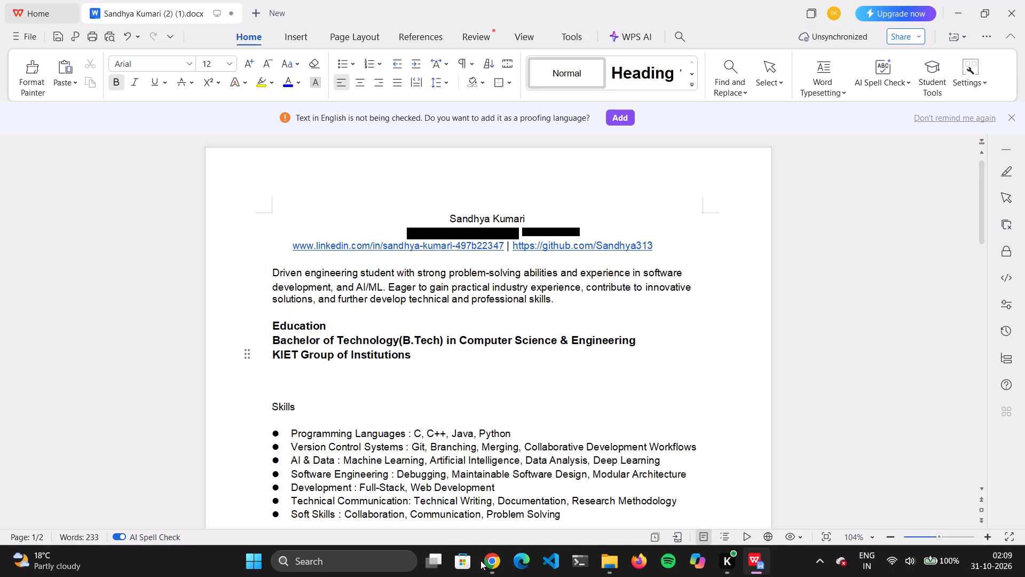
Start a new line below "KIET Group of Institutions" and enter "Secondary", correcting its spelling.
key(Return)
text(Scondary)
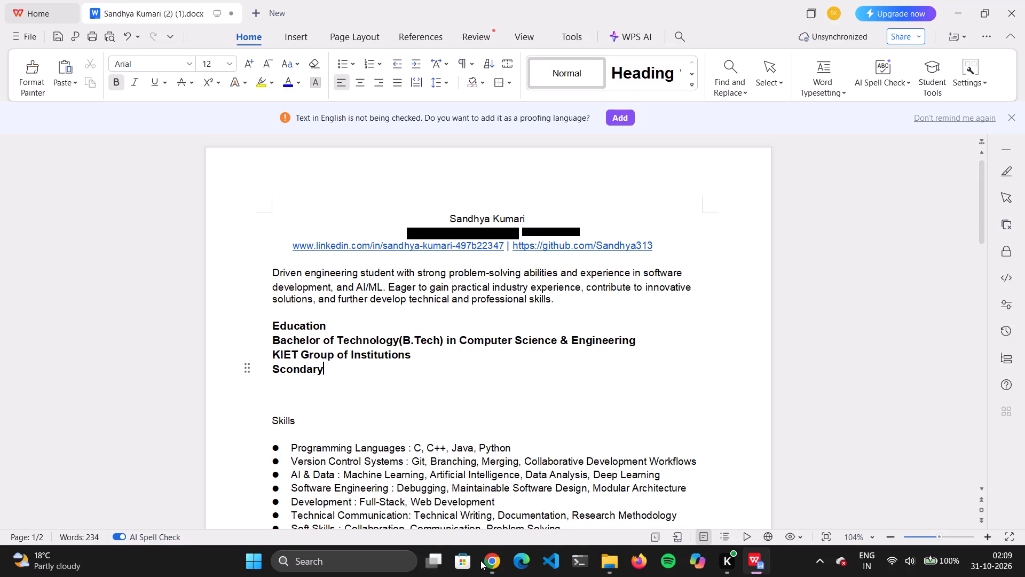
key(Left)
key(Left)
key(Left)
key(Left)
key(Left)
key(Left)
key(Left)
key(Left)
key(Right)
key(e)
key(Right)
key(Right)
key(Right)
key(Right)
key(Right)
key(Right)
key(Right)
key(Right)
key(Right)
key(Right)
key(Up)
key(Up)
key(Up)
key(End)
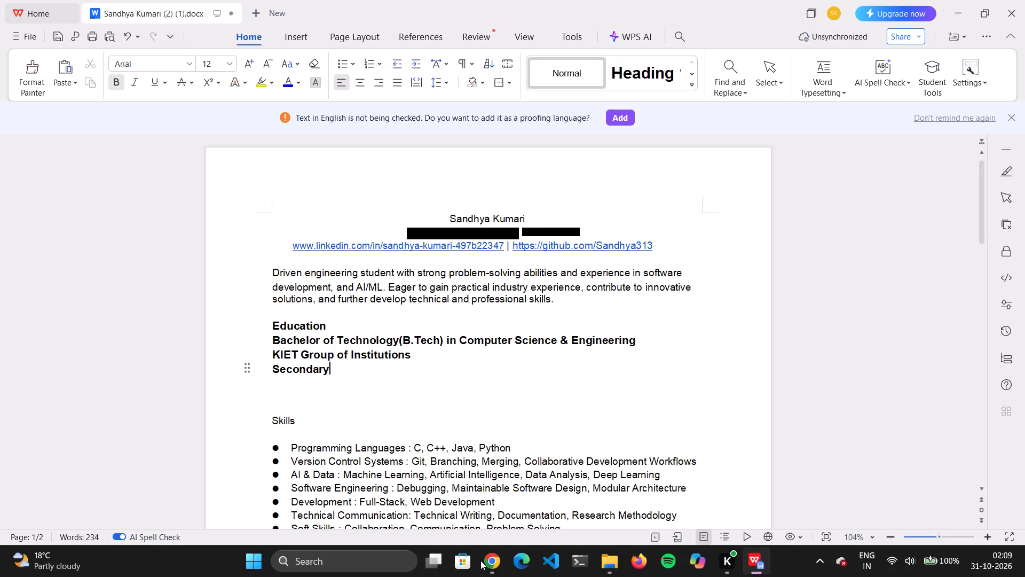
Complete the Secondary line under Education so it reads "Secondary - S B S Public School Hathras".
click(495, 557)
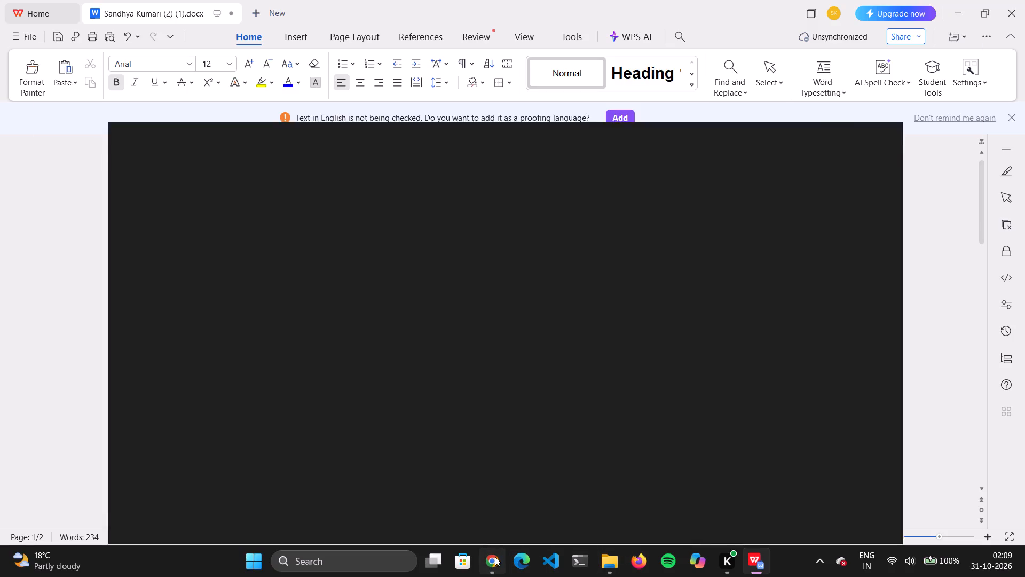
click(495, 557)
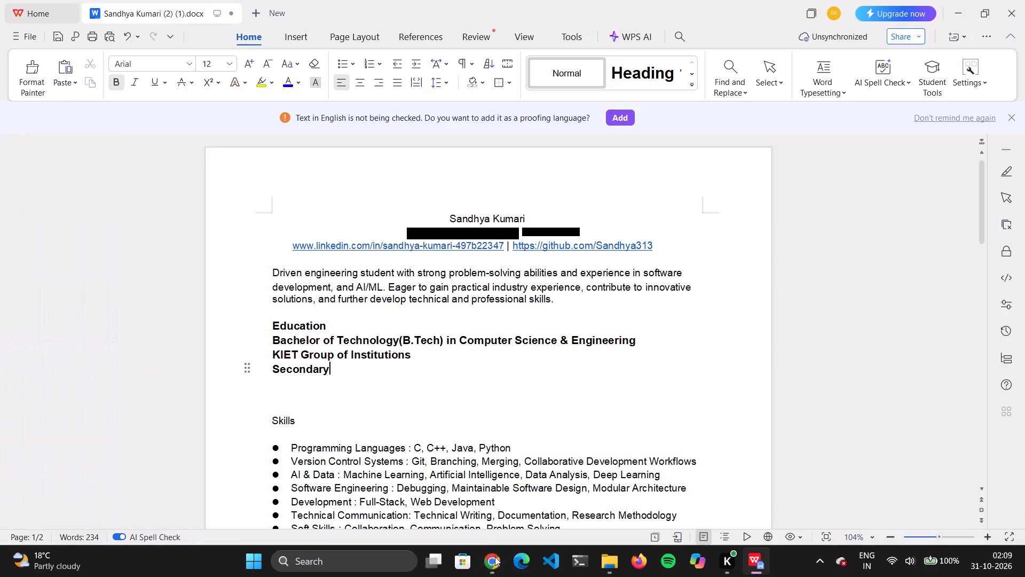
key(space)
text(-)
key(space)
text(S B S P)
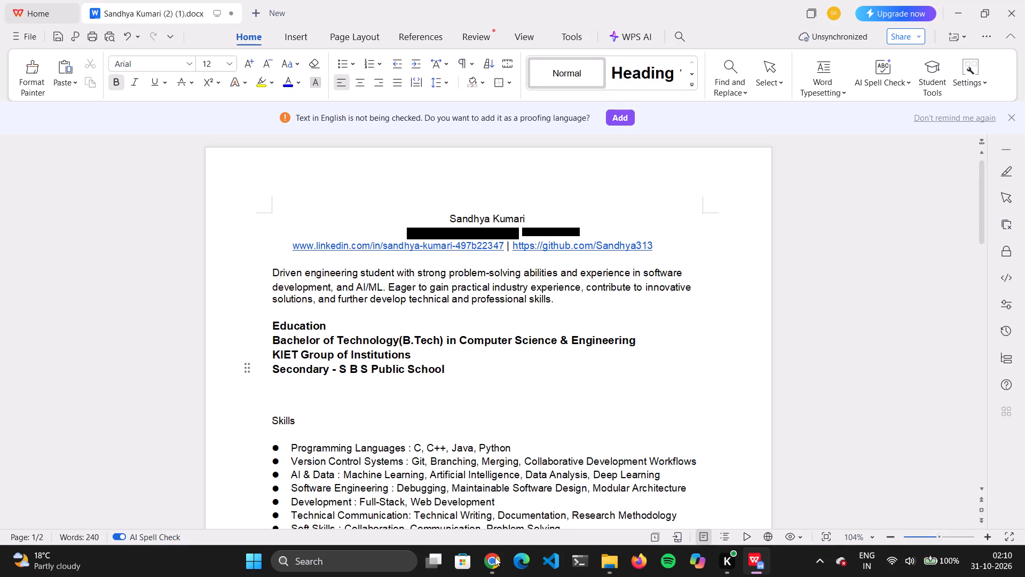
text(Hathras)
Remove the bold from the three lines under the Education heading and reduce them to size 11.
drag(494, 370, 270, 339)
click(118, 82)
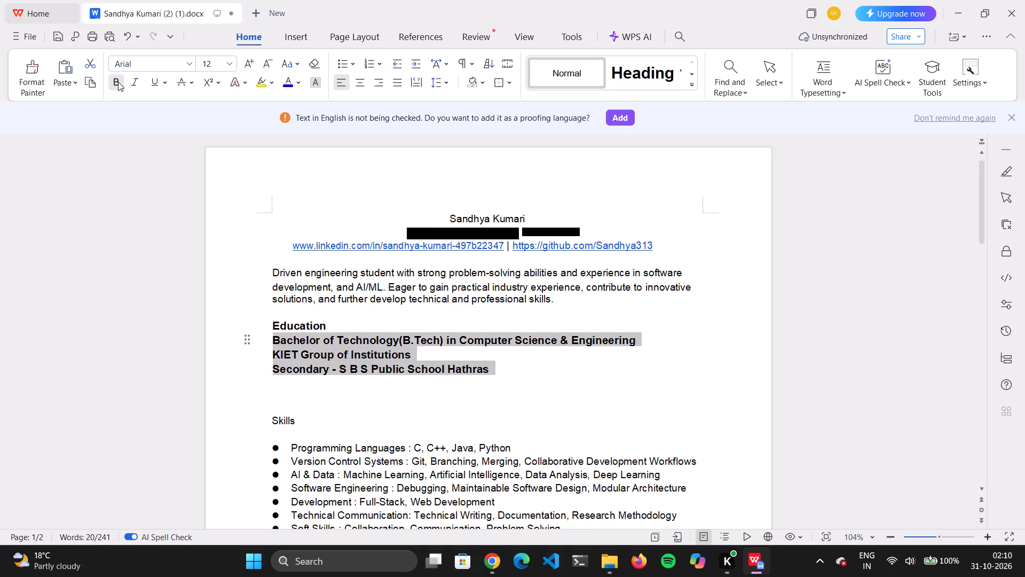
triple_click(380, 453)
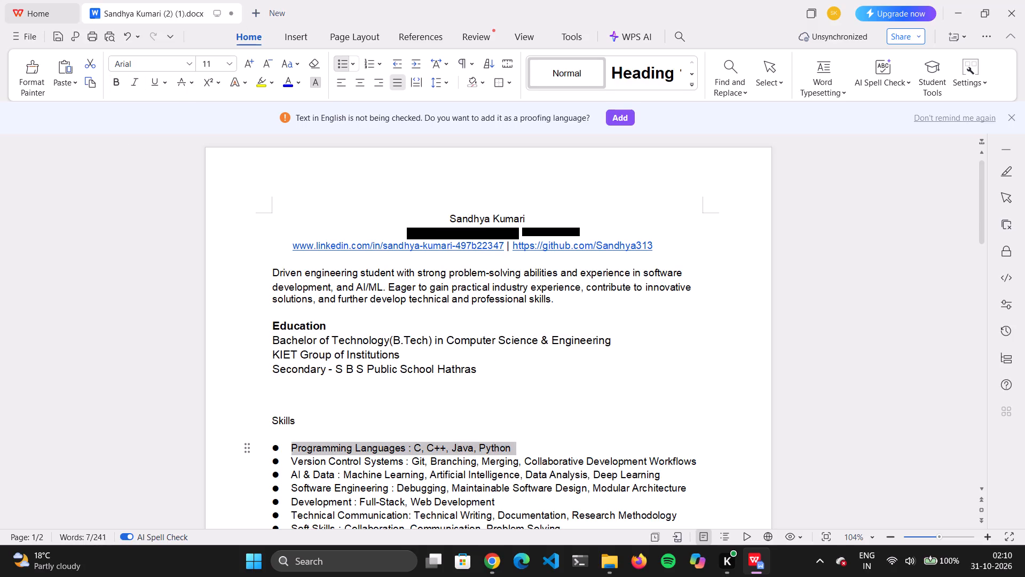
click(380, 453)
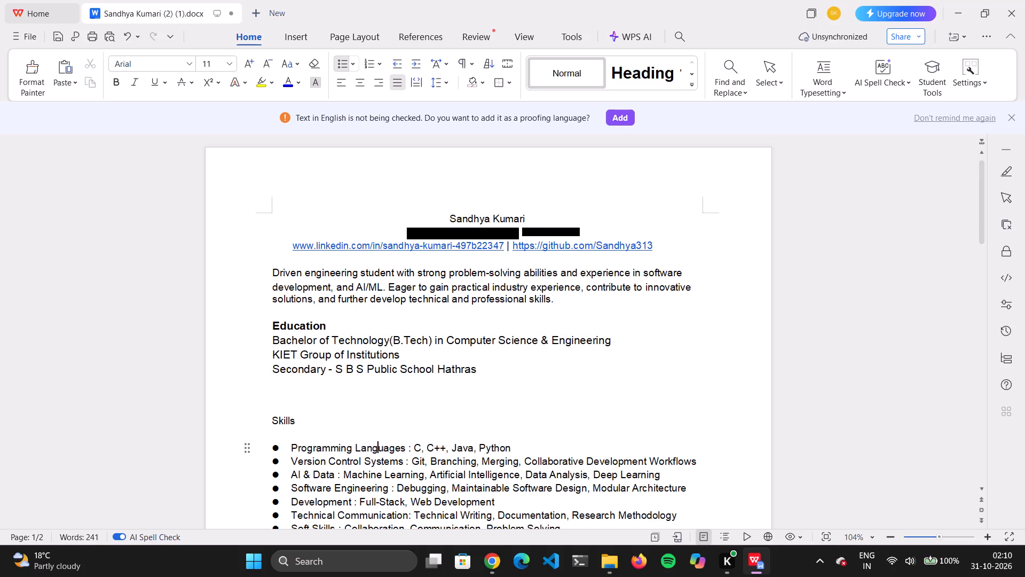
drag(480, 371, 279, 352)
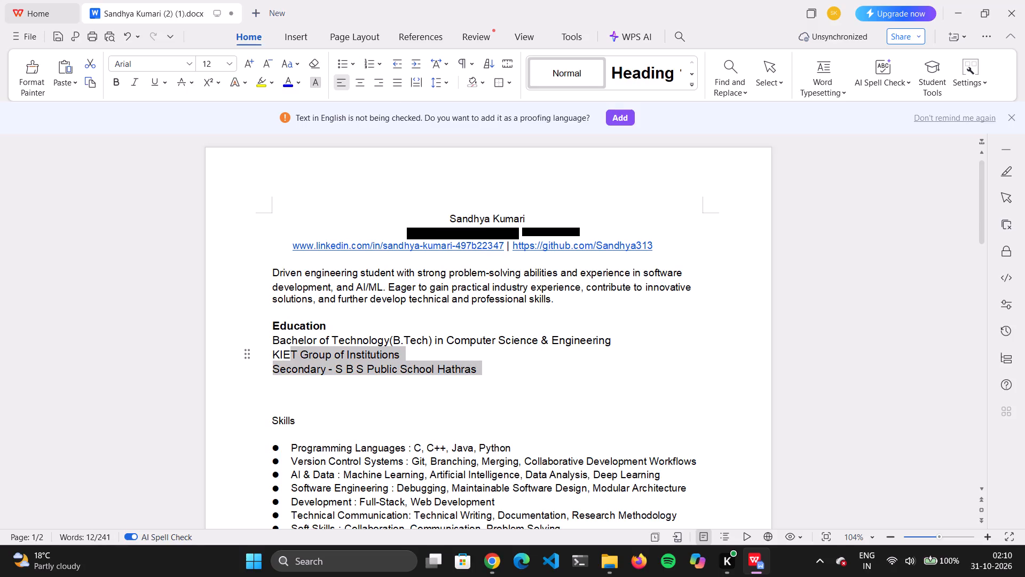
drag(279, 352, 269, 343)
click(266, 58)
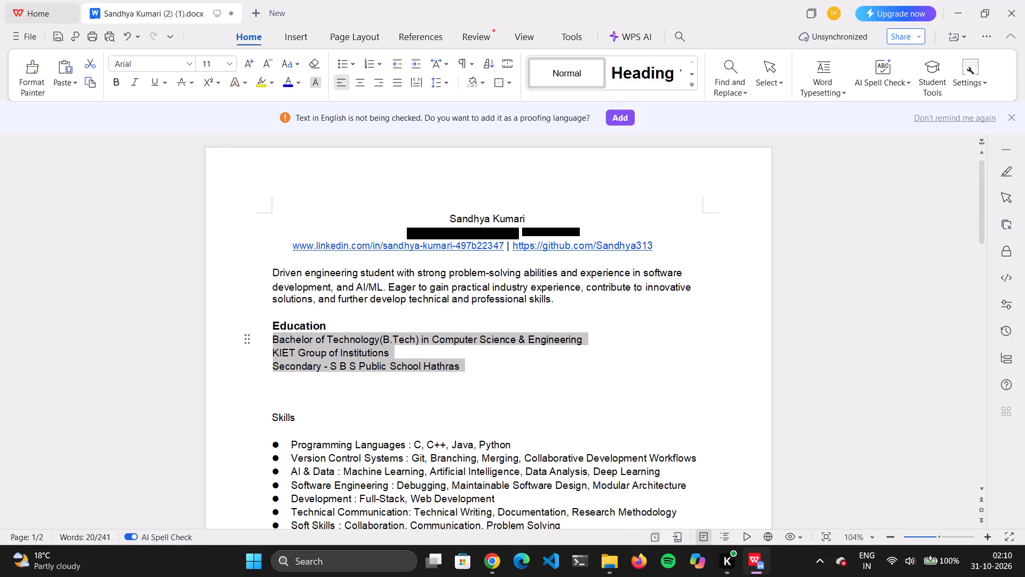
Delete the blank line between the Skills heading and its bulleted list.
click(298, 430)
key(BackSpace)
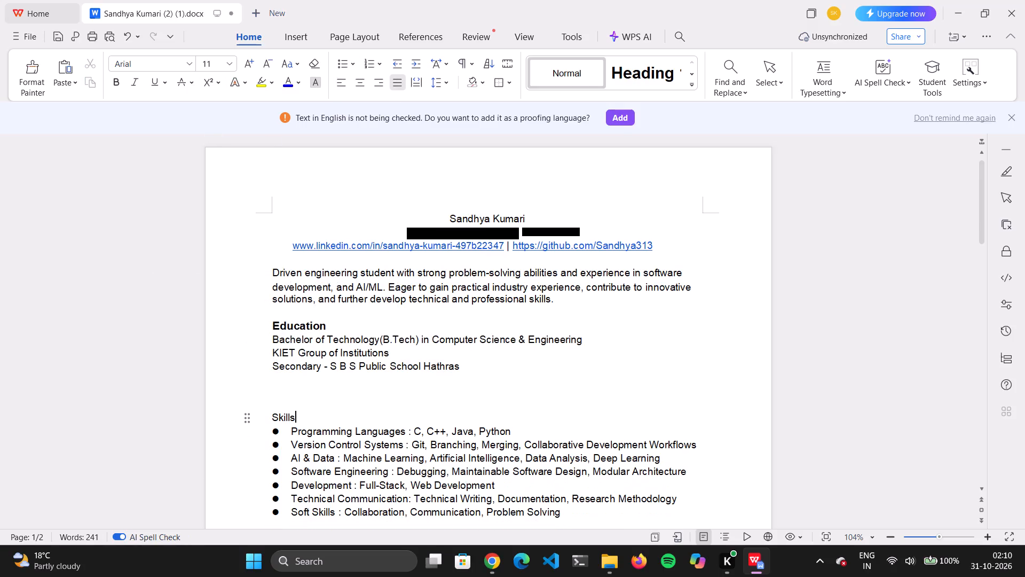
Format the Skills heading as bold at size 13.
drag(295, 418, 264, 414)
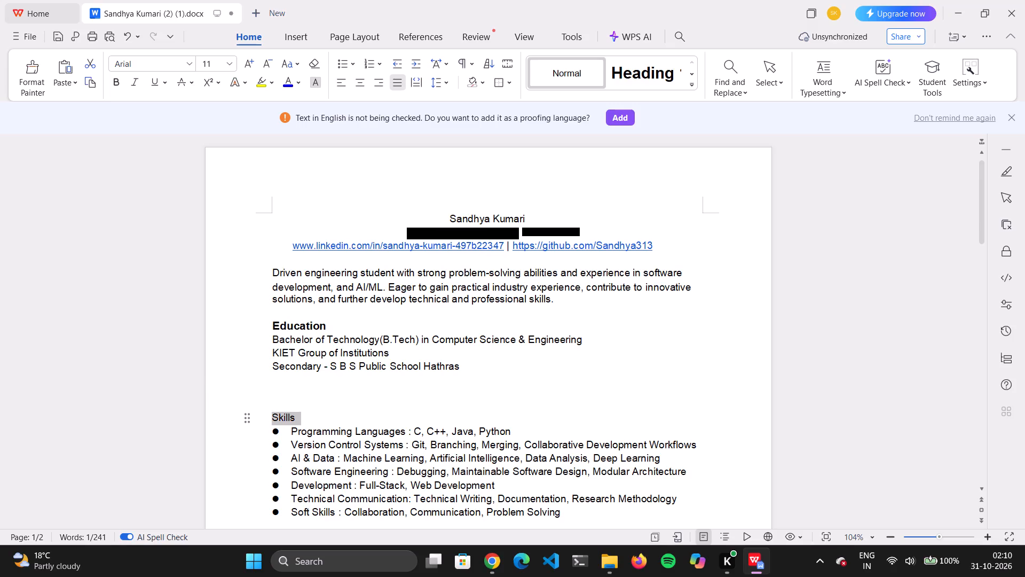
click(254, 63)
click(254, 63)
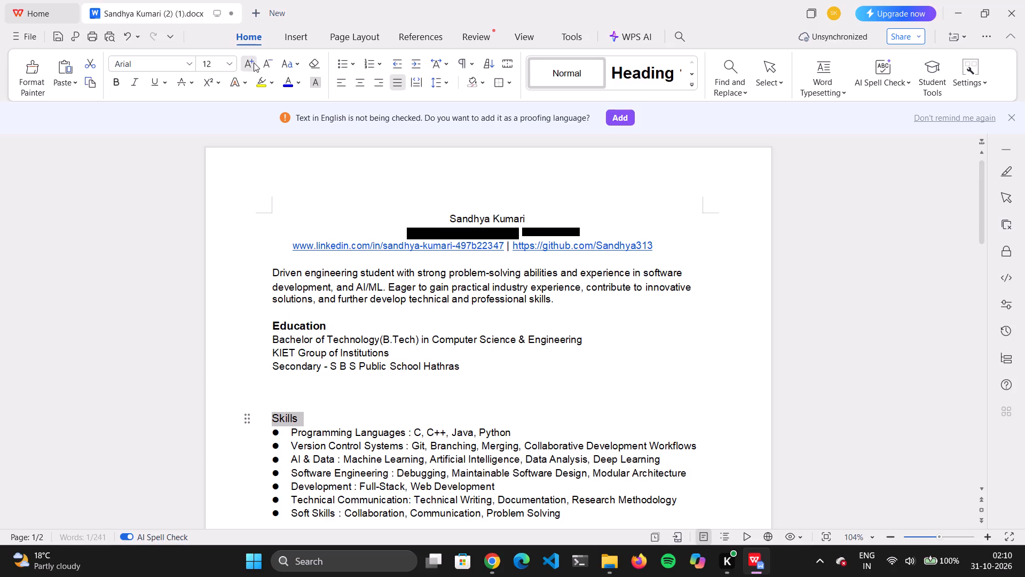
click(114, 82)
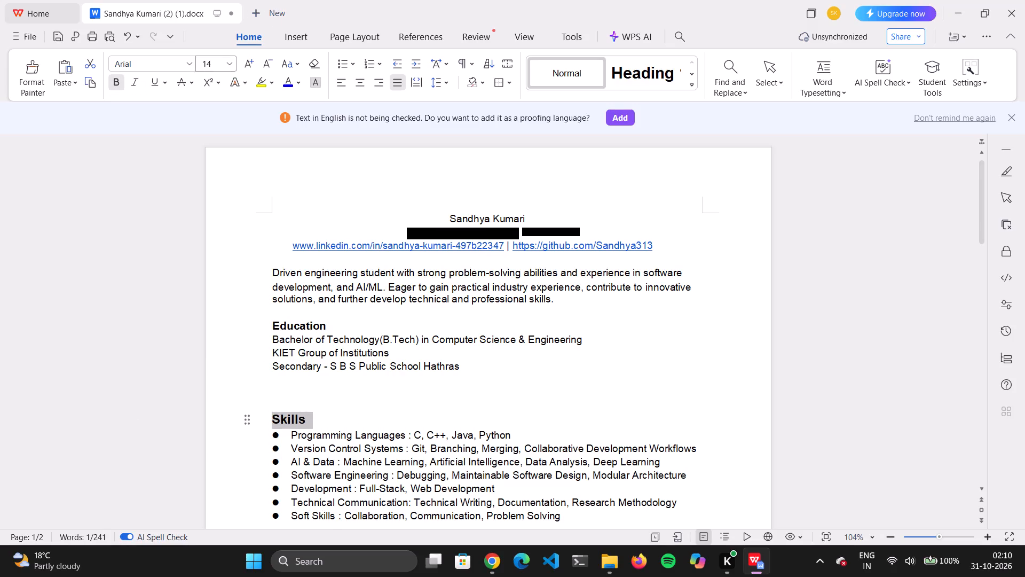
click(261, 65)
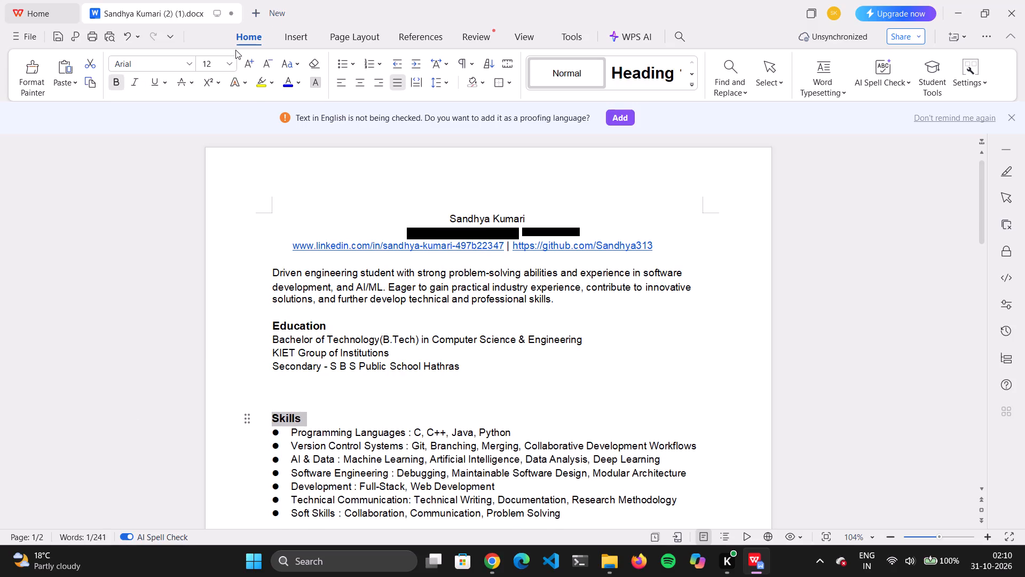
click(226, 67)
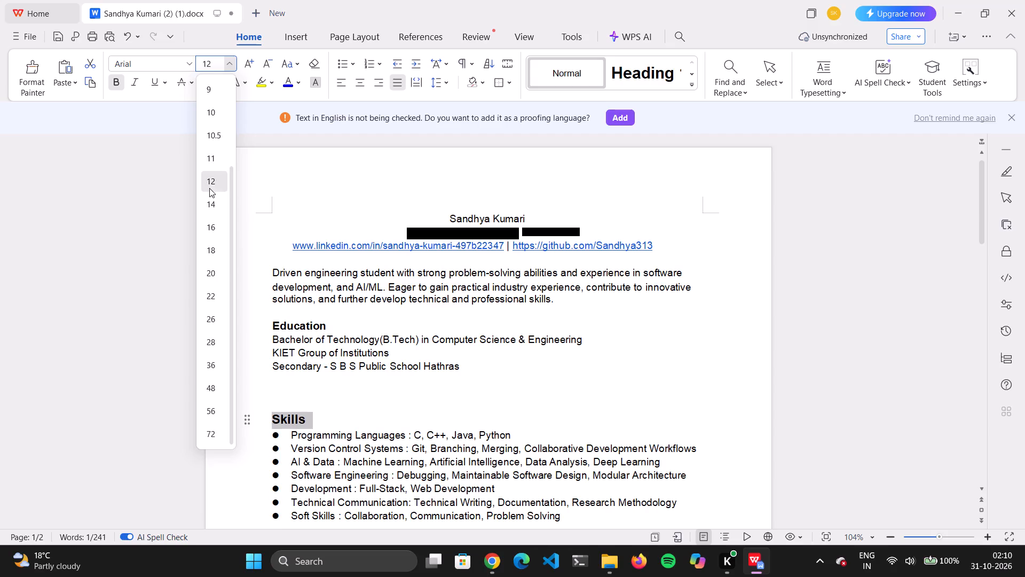
click(211, 61)
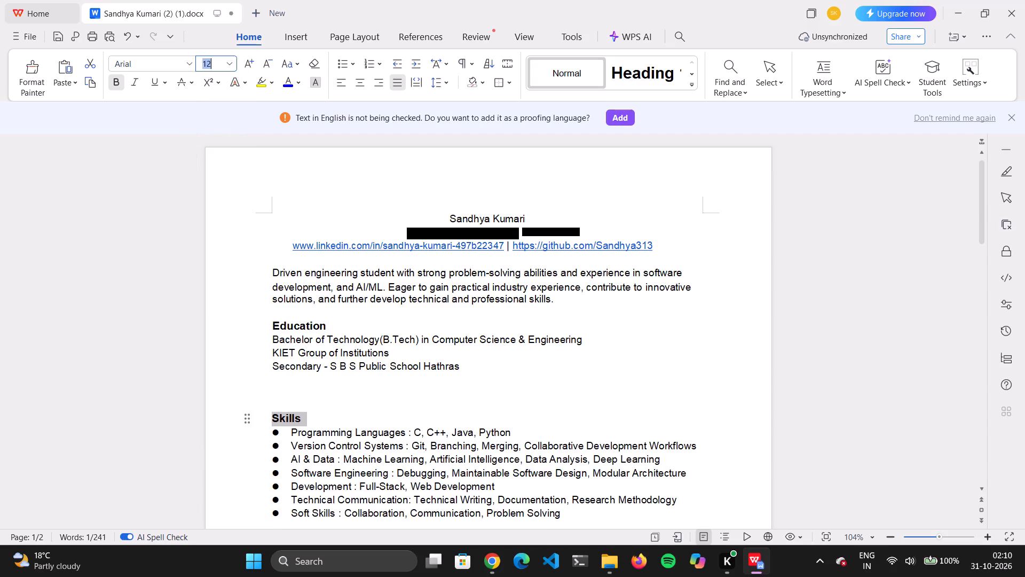
text(13)
key(Return)
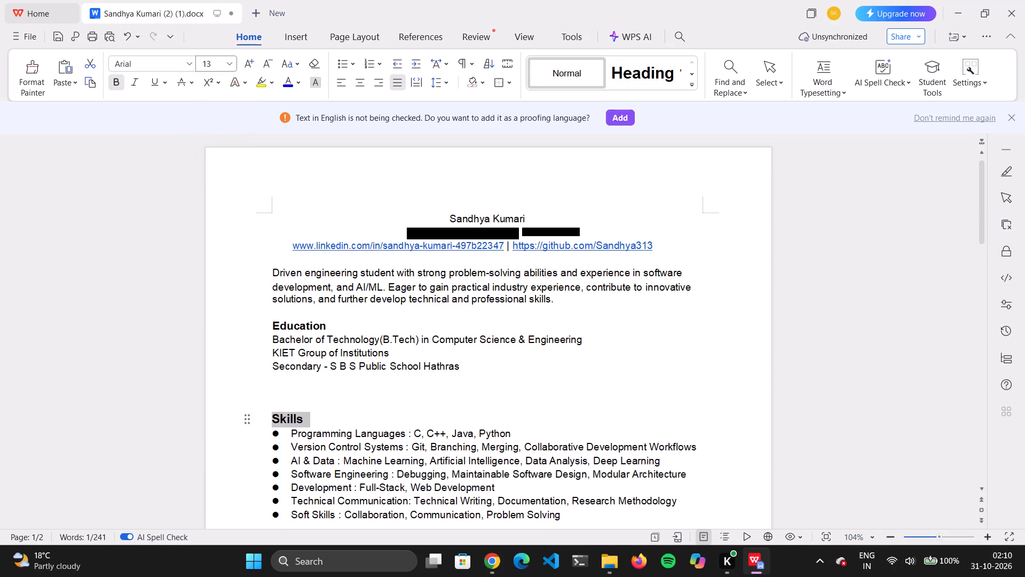
Set the Education heading's font size to 13.
double_click(304, 321)
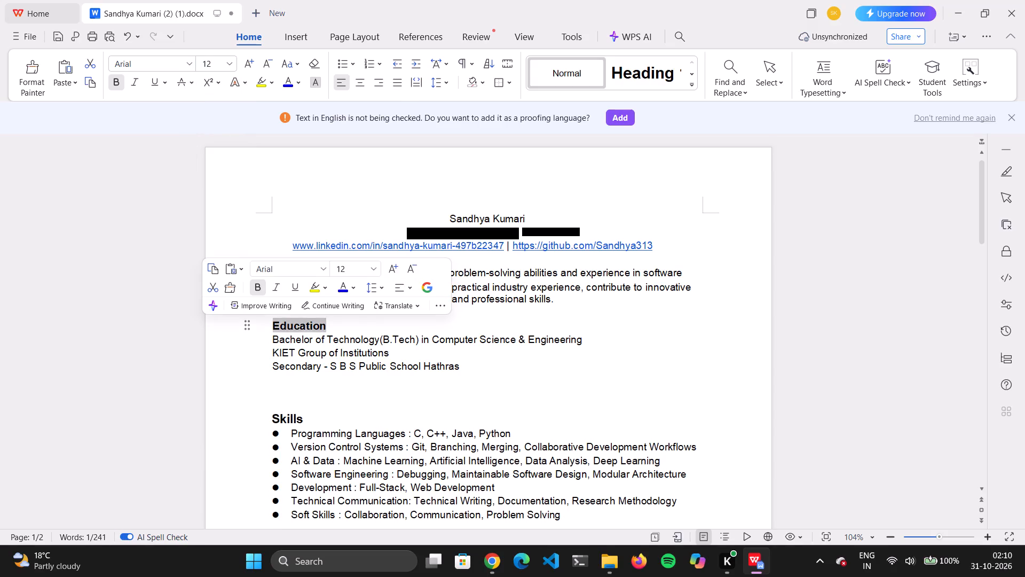
click(212, 66)
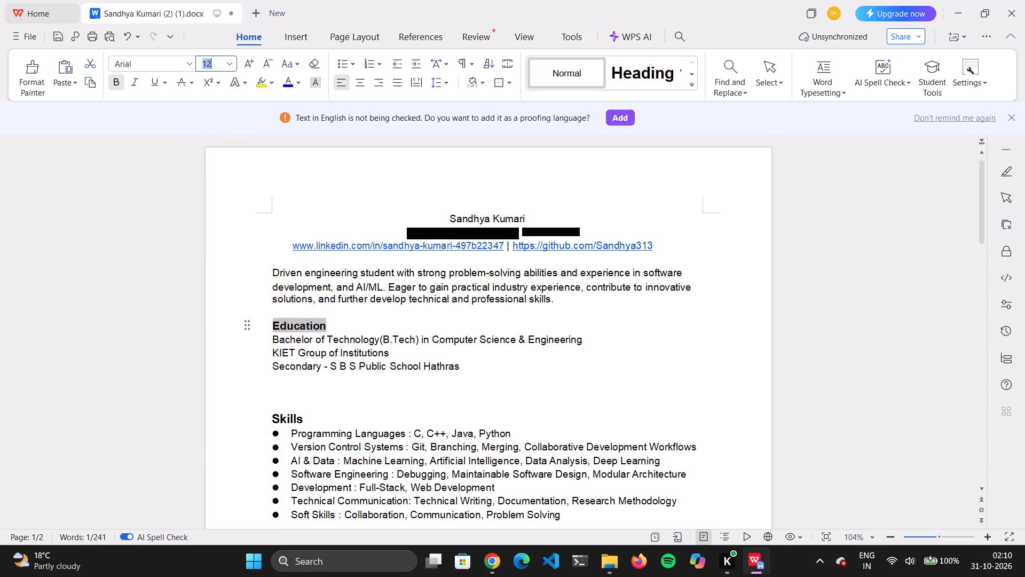
text(13)
key(Return)
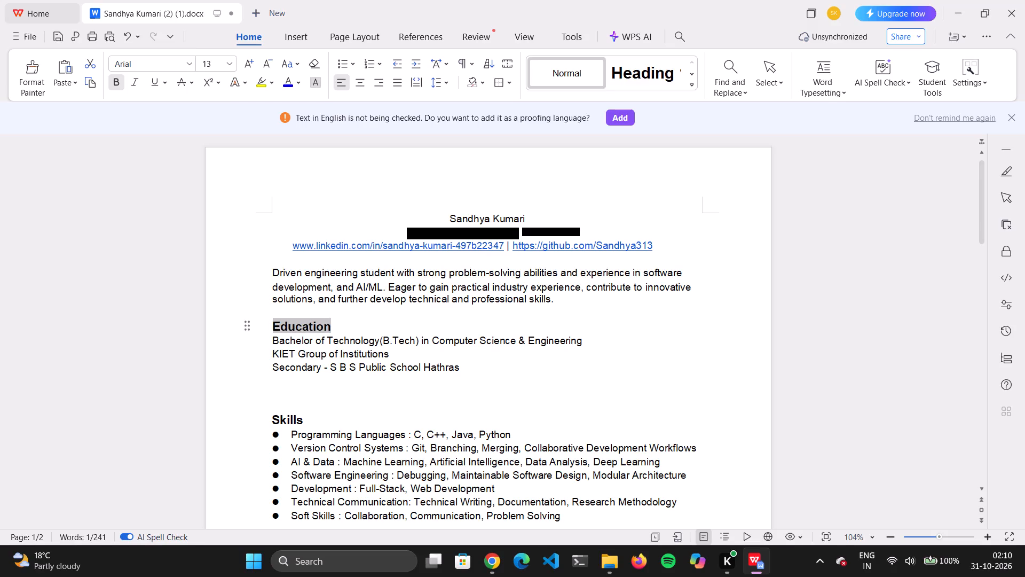
Remove the extra blank space between the Secondary school line and the Skills heading.
click(316, 403)
key(BackSpace)
key(BackSpace)
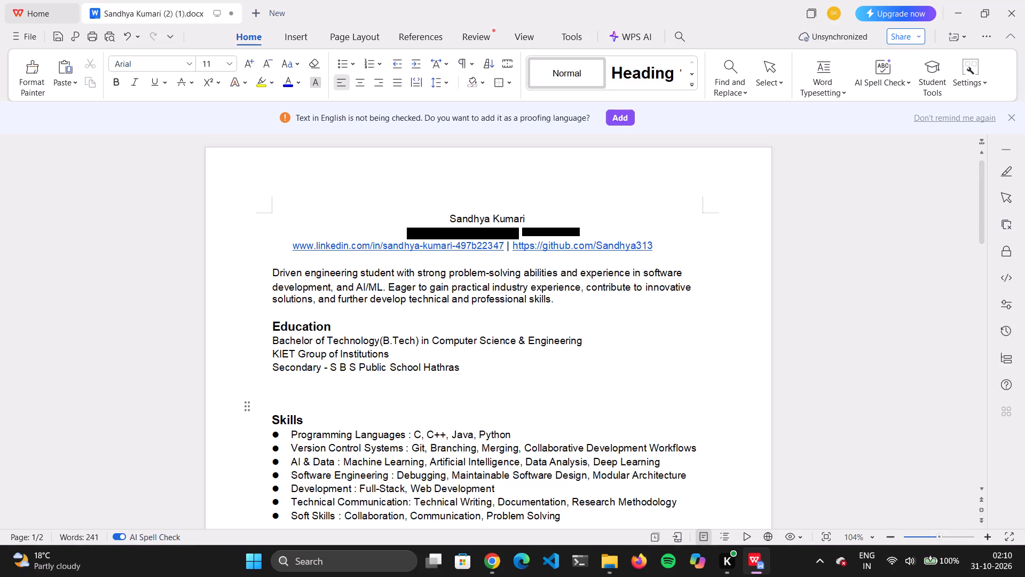
key(BackSpace)
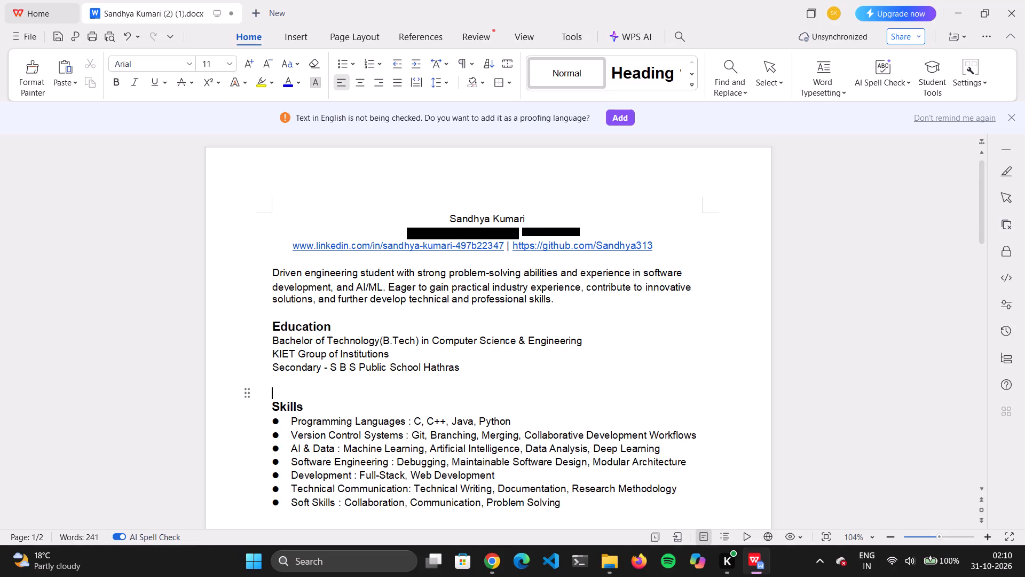
key(Up)
key(Down)
Add a "Projects" heading directly above "Market Regime Detector", and insert an extra blank line above the new heading.
scroll(316, 403, down, 3)
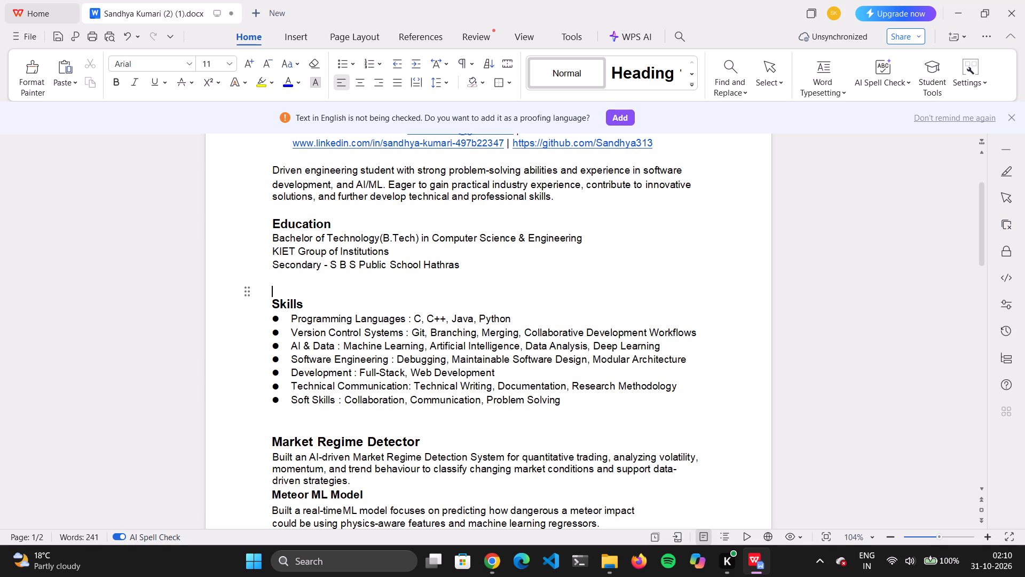
click(275, 411)
key(Down)
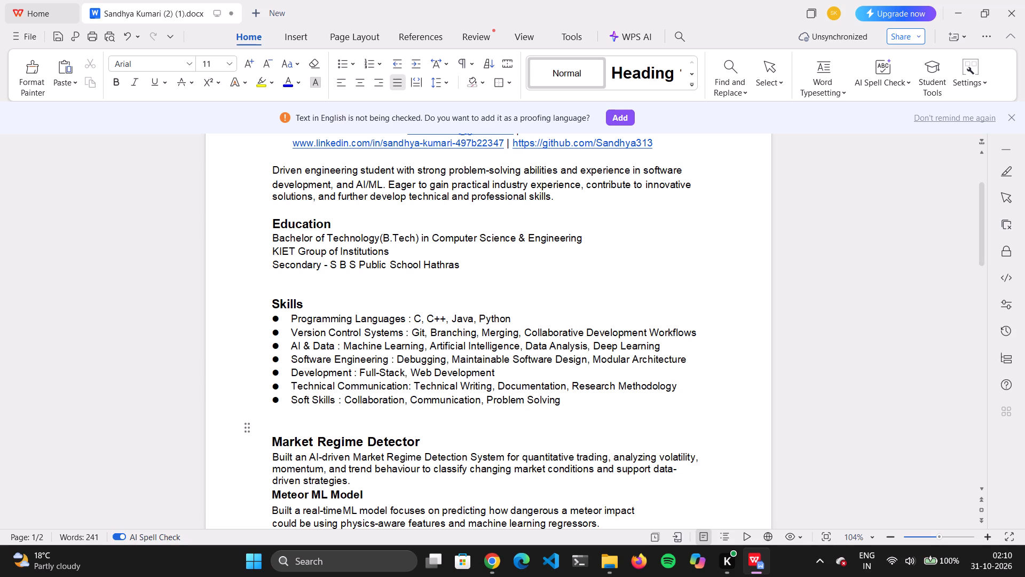
text(Projects)
key(Up)
key(Return)
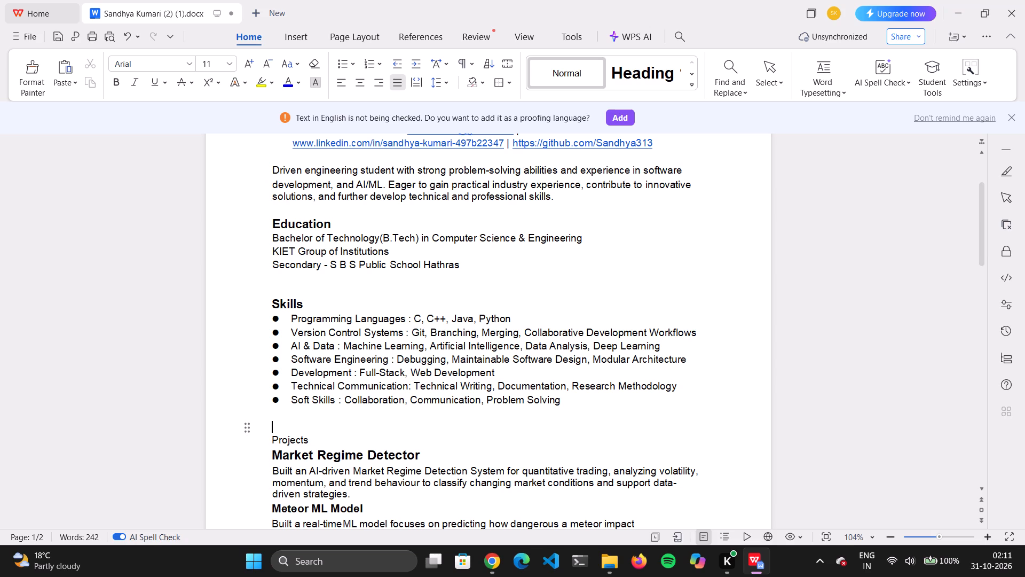
Format the Projects heading as bold at size 14.
triple_click(285, 446)
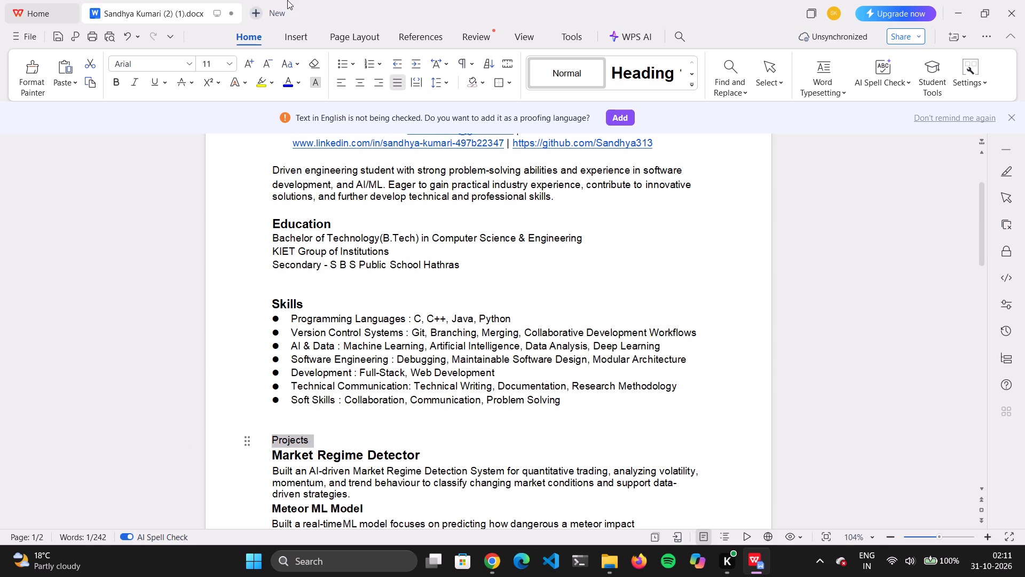
click(243, 72)
click(246, 65)
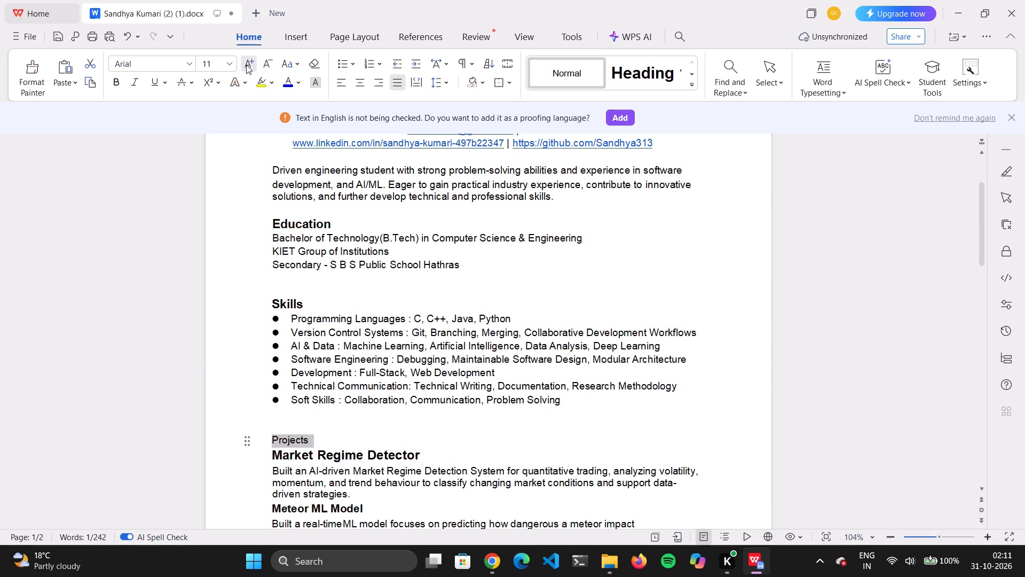
click(246, 65)
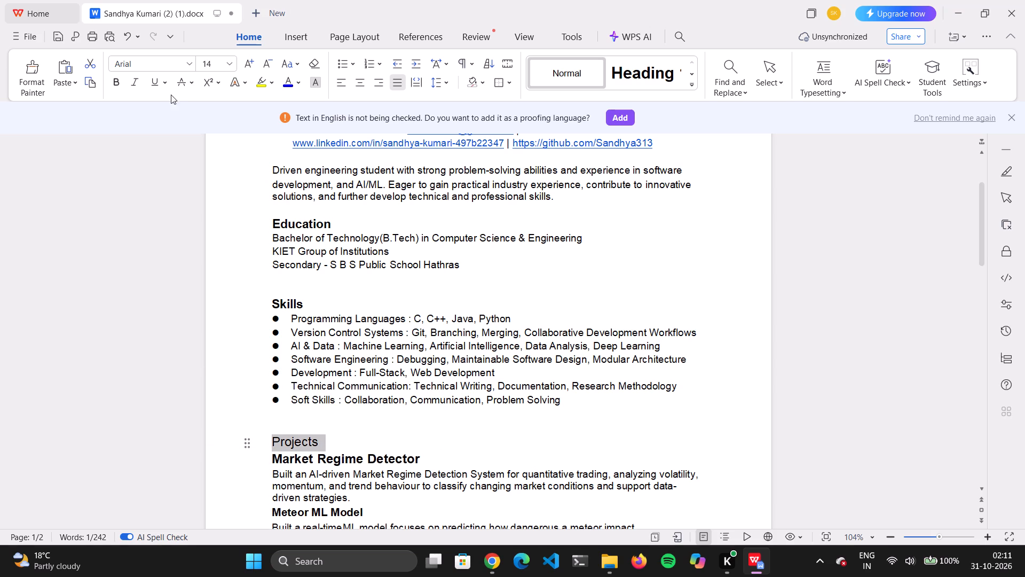
click(110, 79)
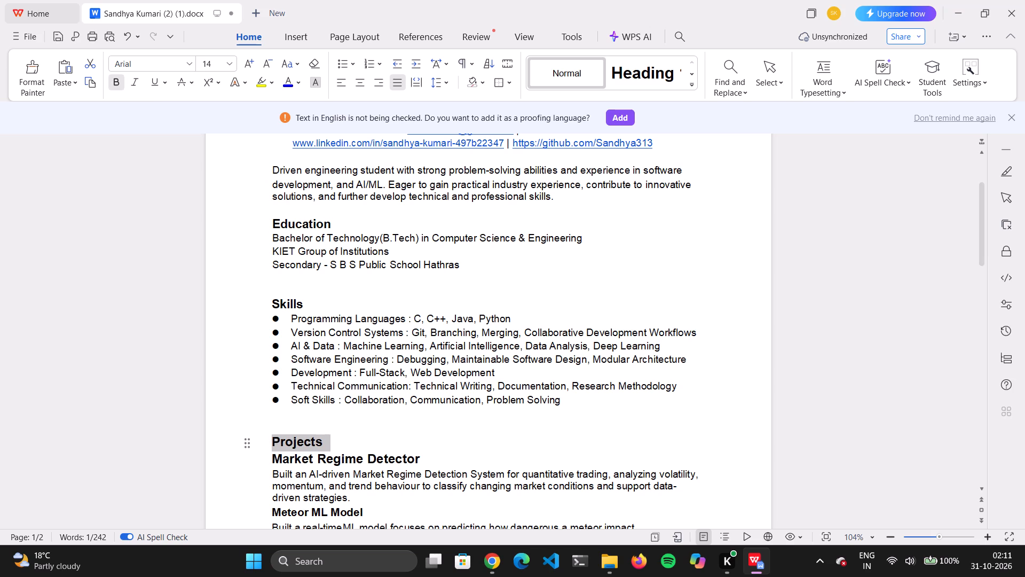
Set the font size of the Skills and Education headings to 14.
triple_click(286, 302)
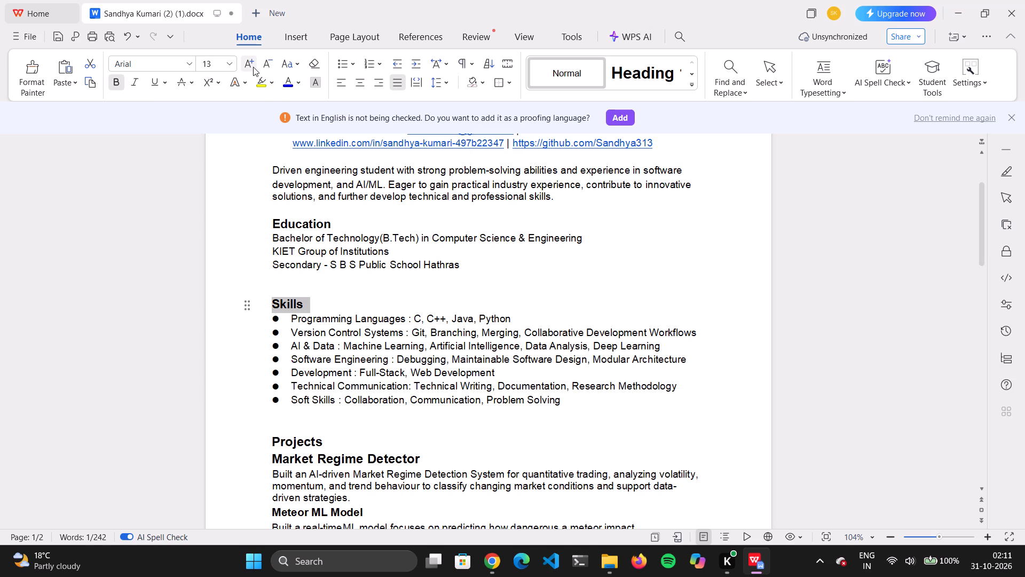
click(253, 67)
triple_click(299, 228)
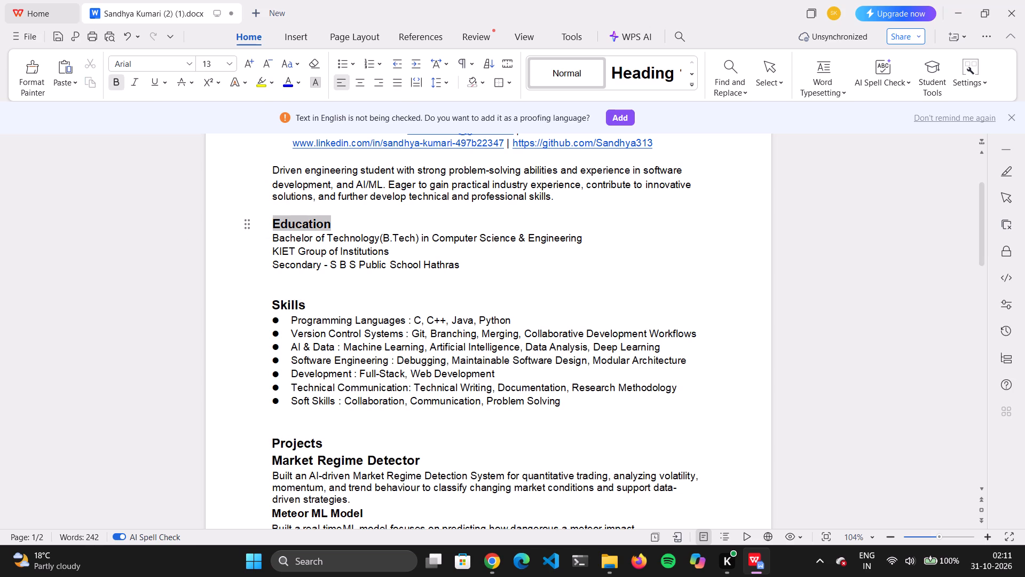
click(232, 61)
click(215, 215)
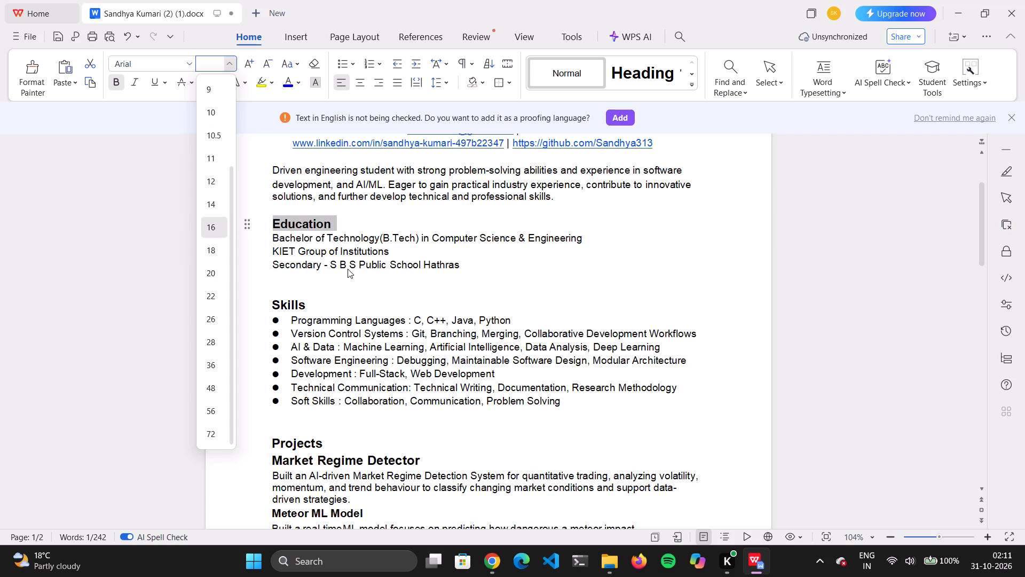
click(214, 201)
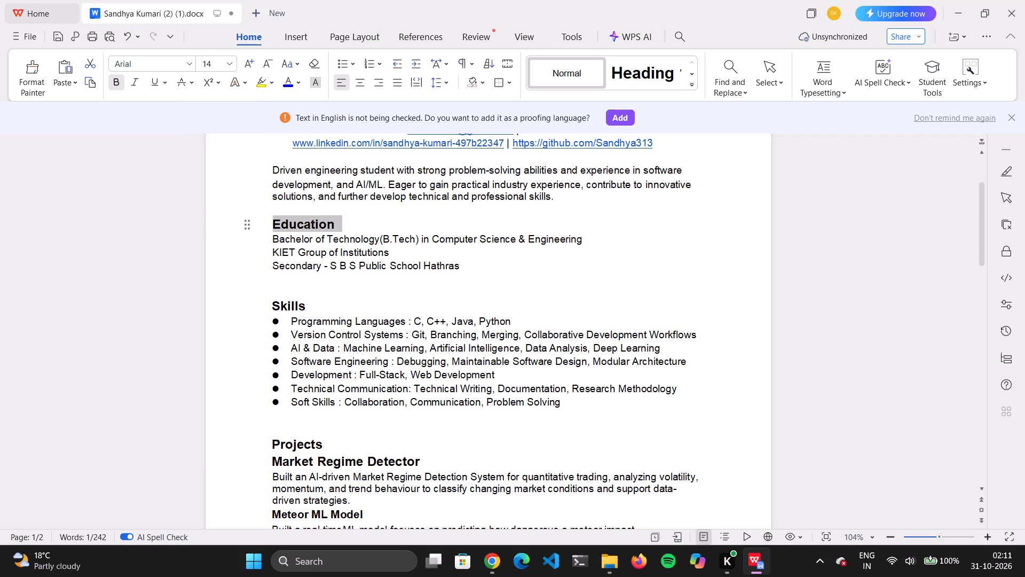
Insert an extra blank line between the summary paragraph and the Education heading.
click(282, 295)
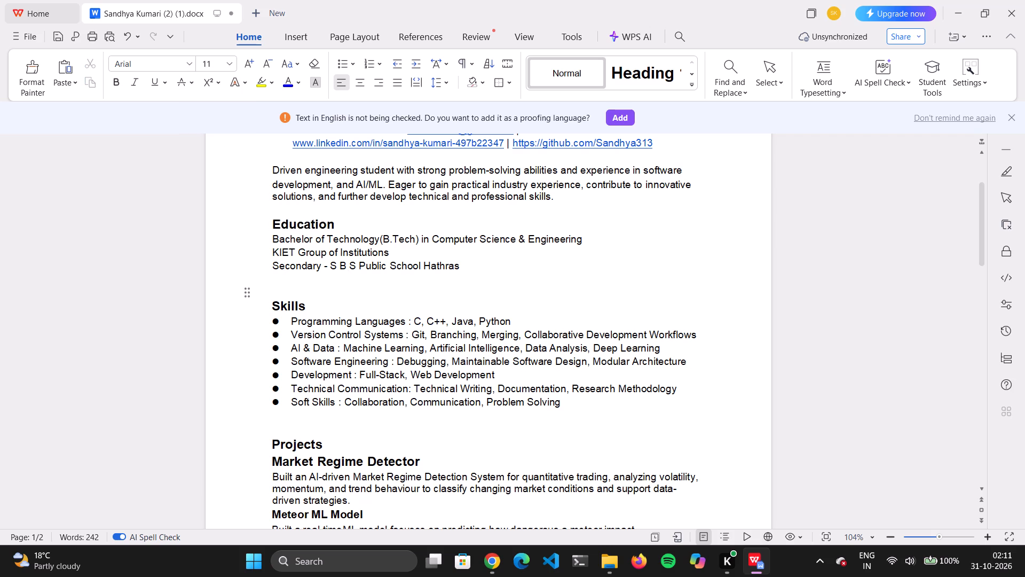
key(Up)
click(283, 209)
key(Return)
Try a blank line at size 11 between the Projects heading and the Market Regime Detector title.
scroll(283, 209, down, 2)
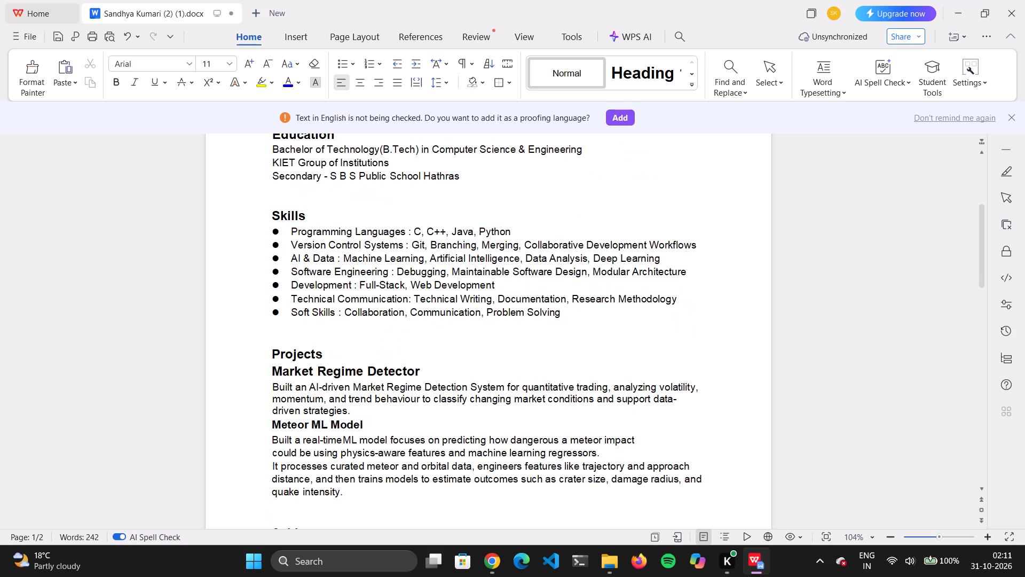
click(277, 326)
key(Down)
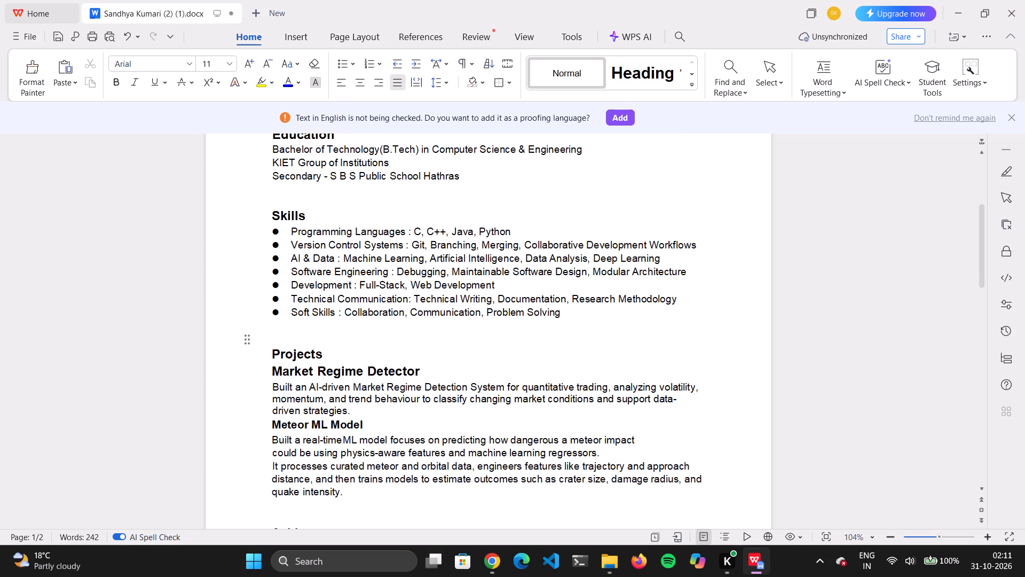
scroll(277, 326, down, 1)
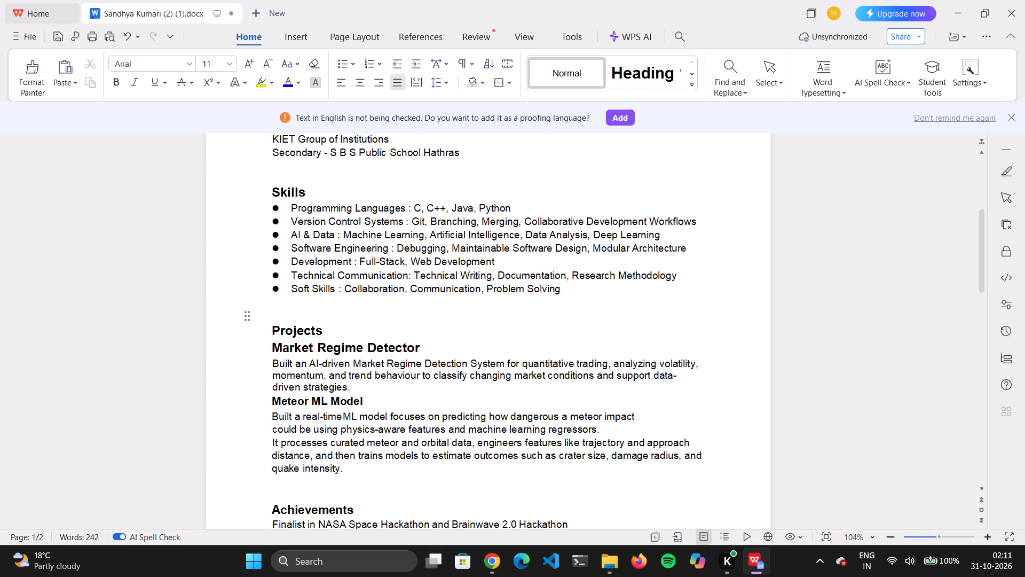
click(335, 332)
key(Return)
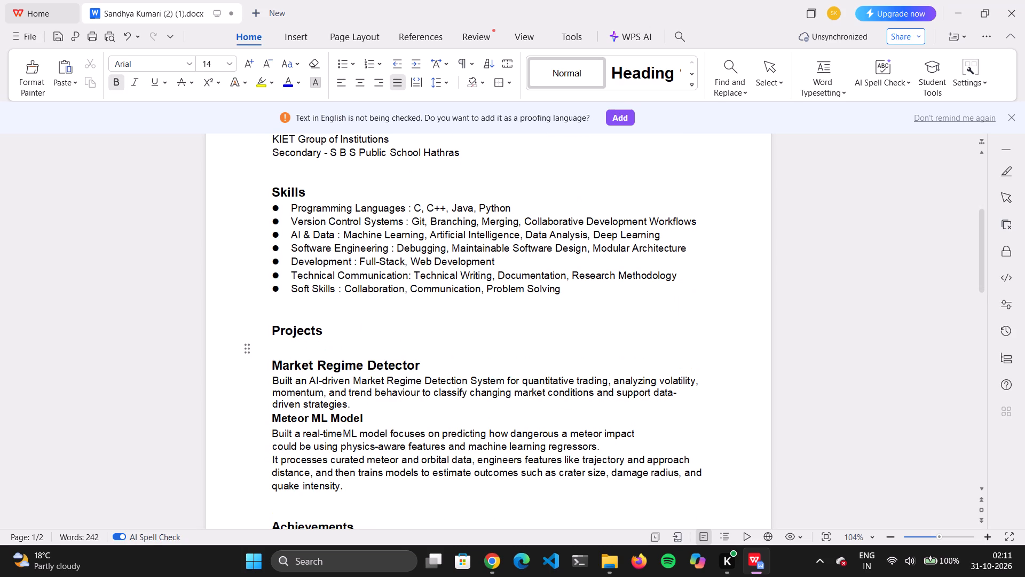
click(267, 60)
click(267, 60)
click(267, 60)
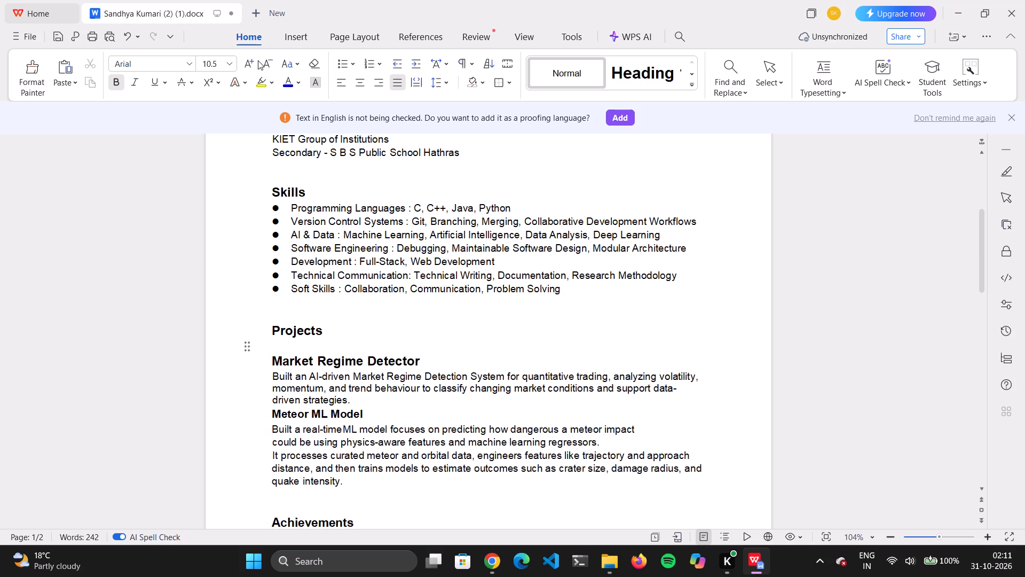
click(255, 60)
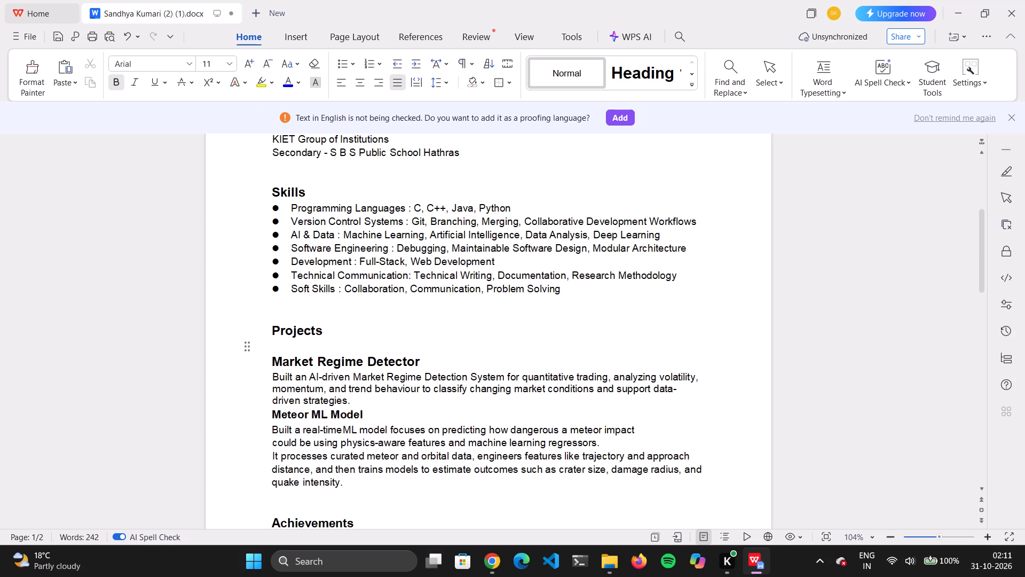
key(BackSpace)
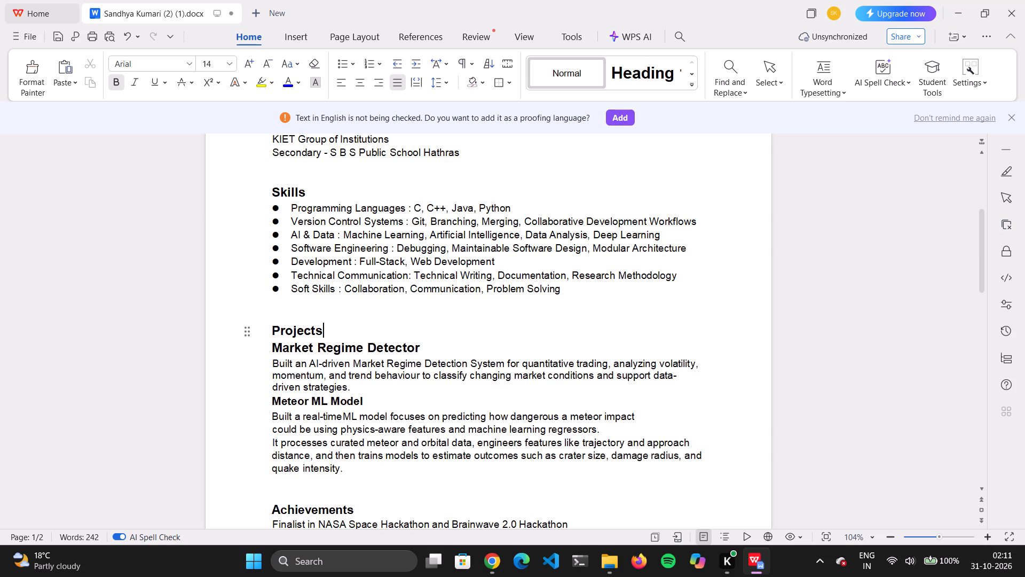
Remove bold from the Market Regime Detector title and insert a blank line between its description and Meteor ML Model.
triple_click(365, 351)
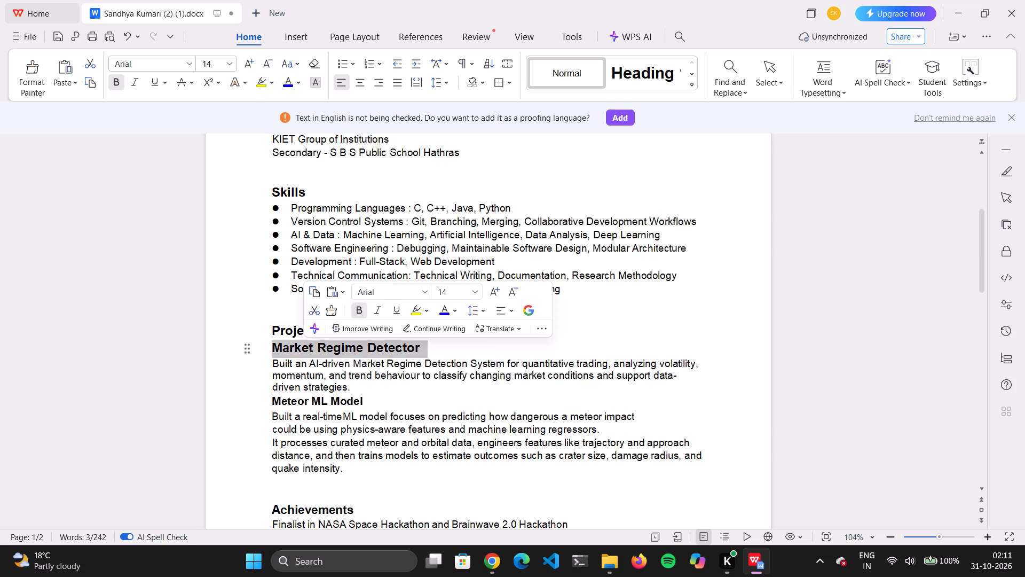
click(115, 84)
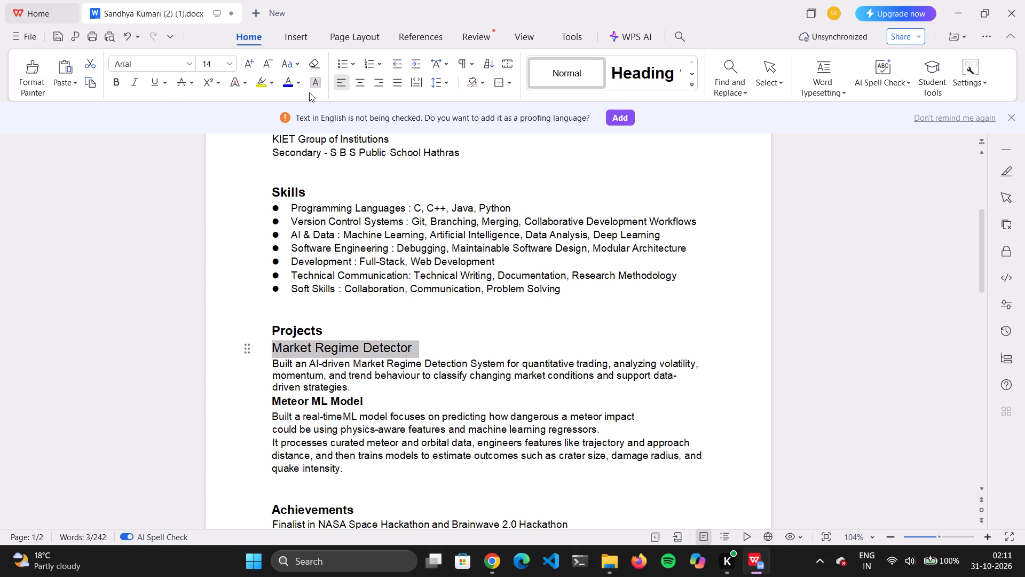
click(356, 386)
key(Return)
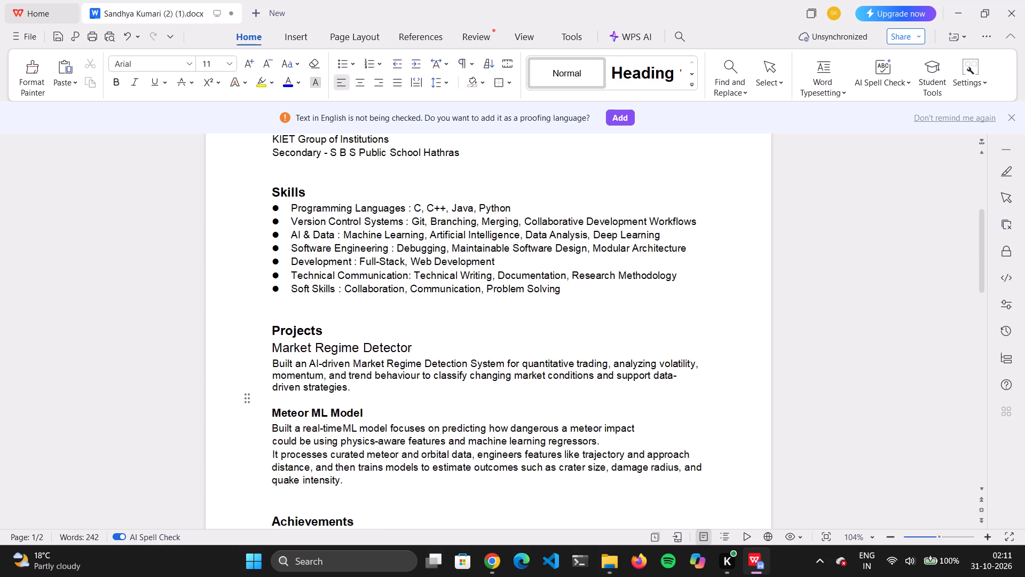
Switch to Chrome and examine how the Projects section and its titles are styled in the Soft Skill End Sem PDF résumé.
triple_click(341, 412)
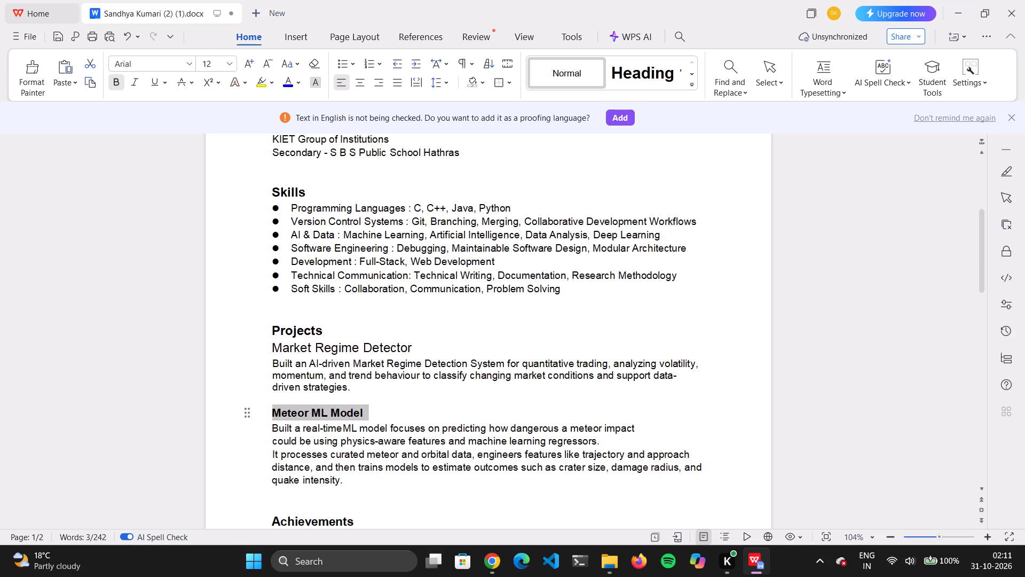
double_click(319, 346)
click(319, 346)
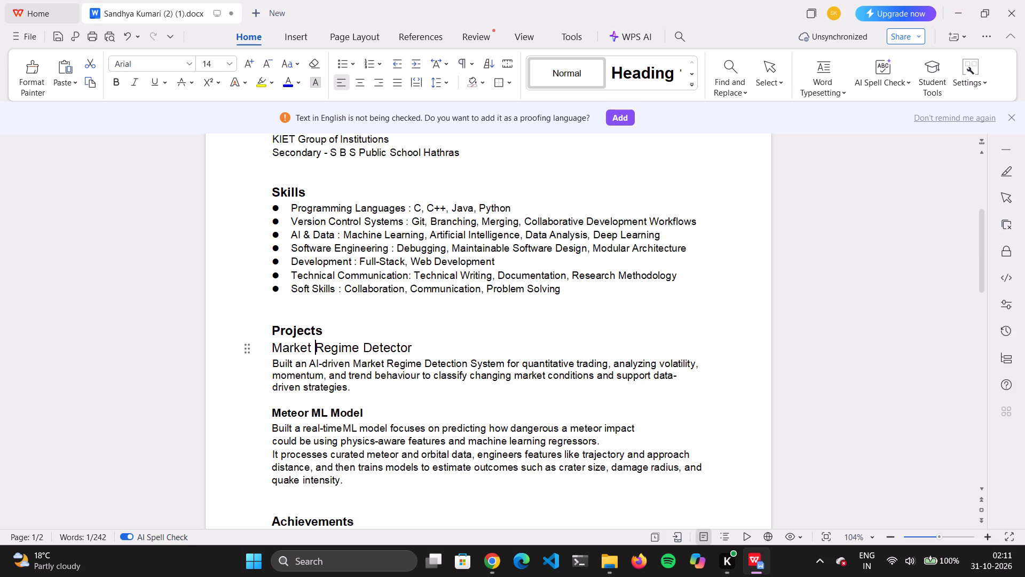
click(496, 557)
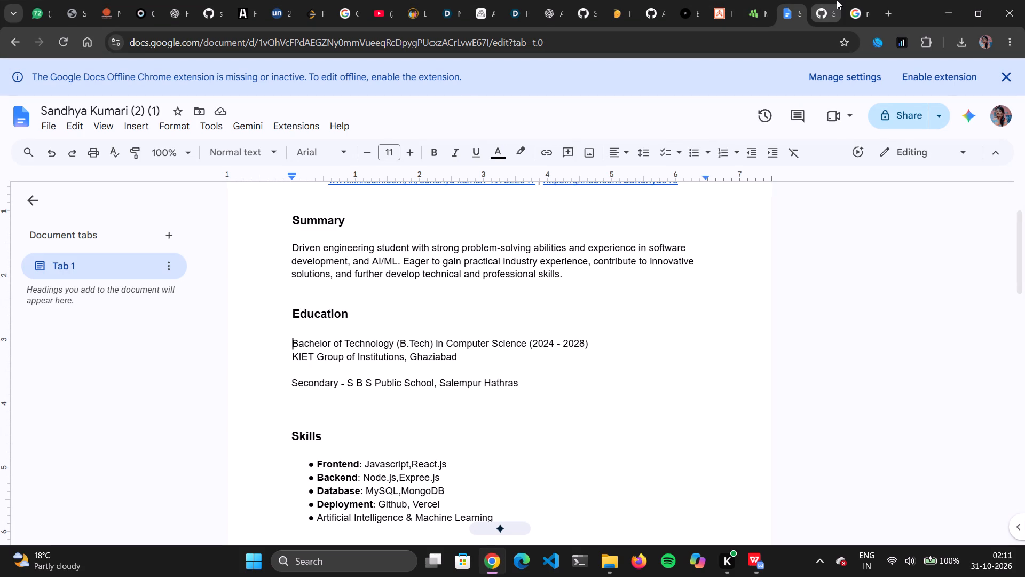
click(74, 0)
scroll(369, 362, down, 5)
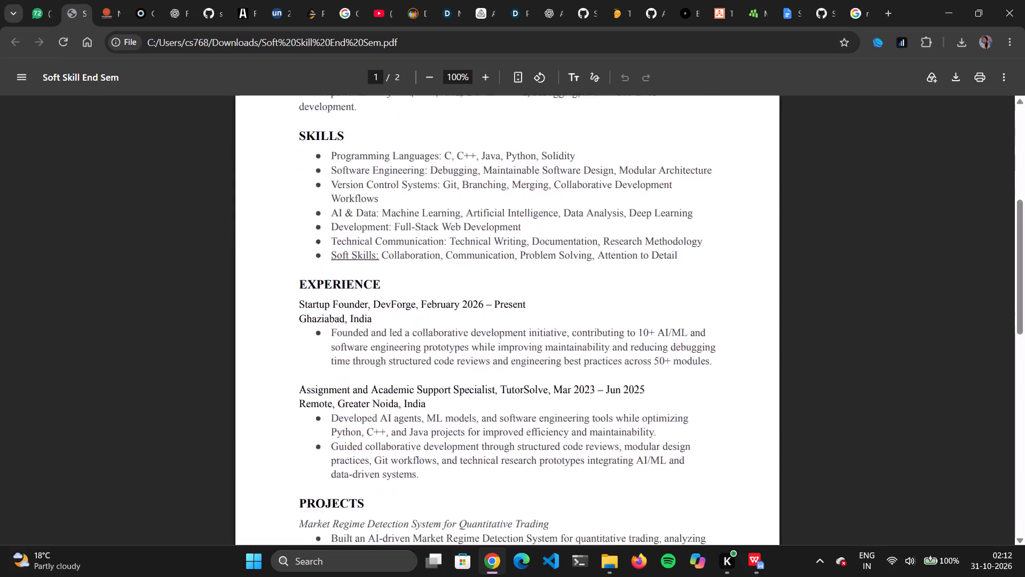
scroll(369, 362, down, 1)
scroll(369, 362, up, 1)
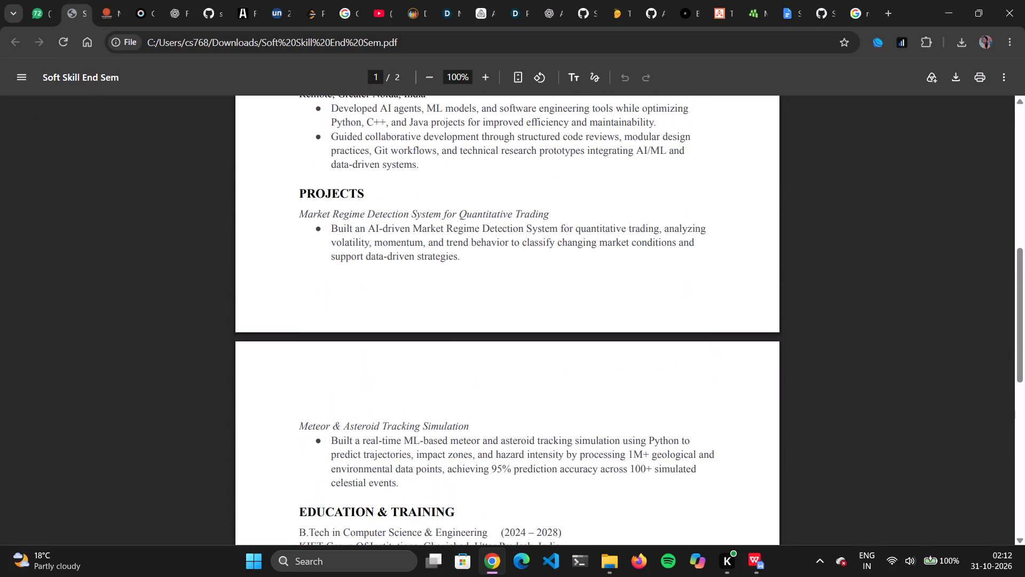
scroll(369, 362, up, 1)
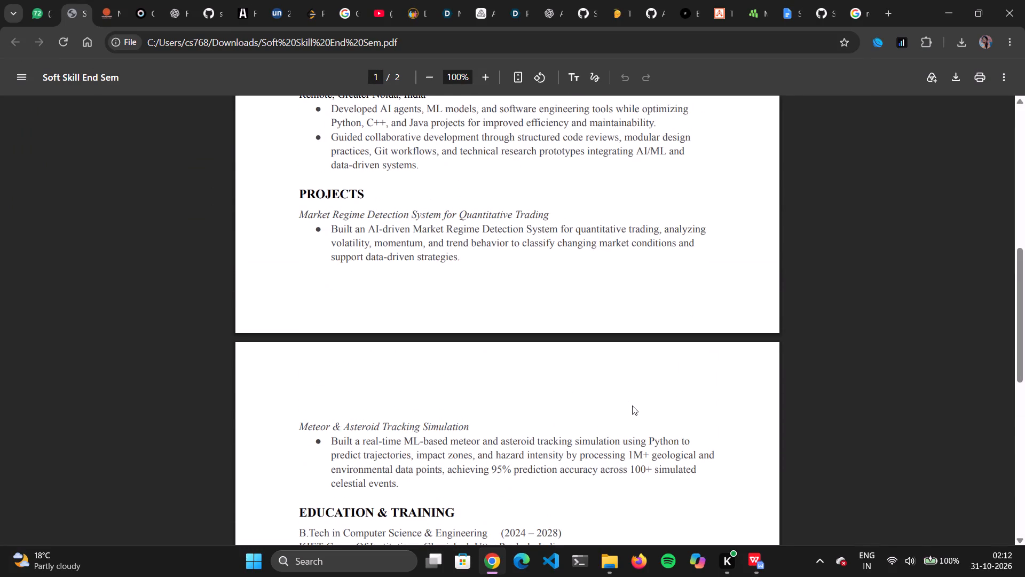
Switch back to WPS Office and set the Market Regime Detector title in the Cambria body font.
click(747, 559)
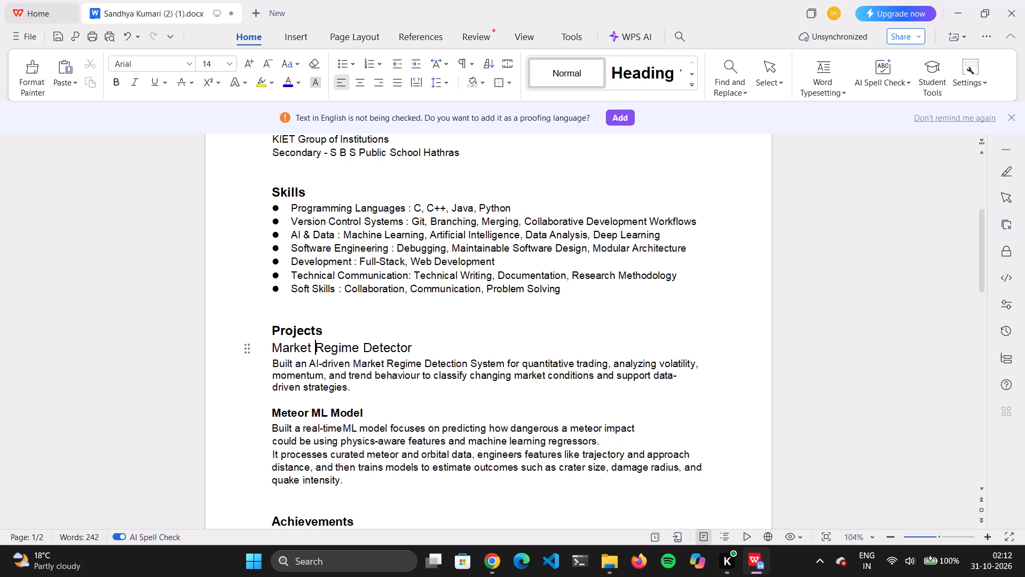
triple_click(355, 354)
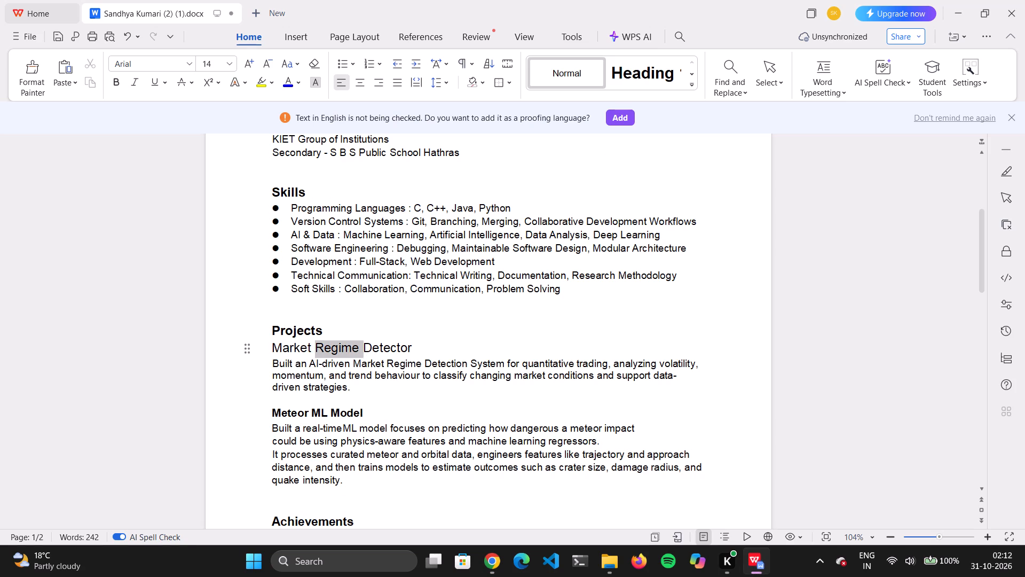
click(187, 68)
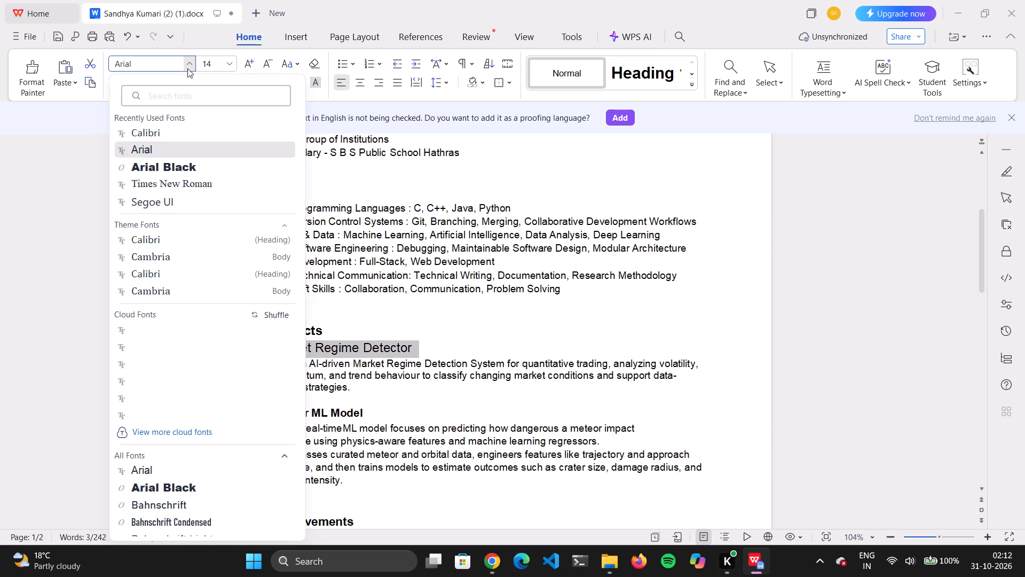
click(157, 257)
Set the Meteor ML Model title in the Cambria body font and remove its bold formatting.
triple_click(311, 411)
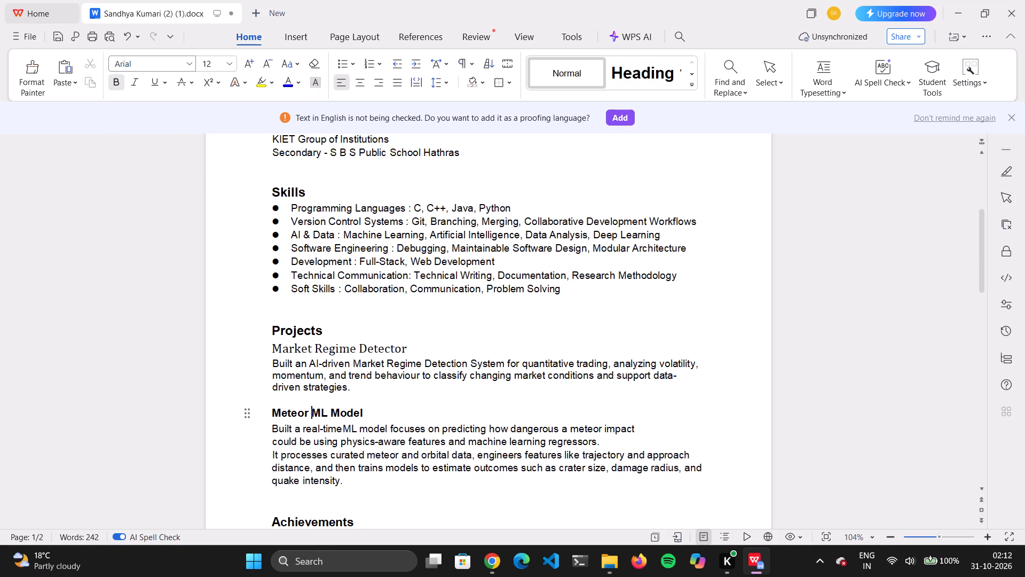
click(151, 68)
click(187, 66)
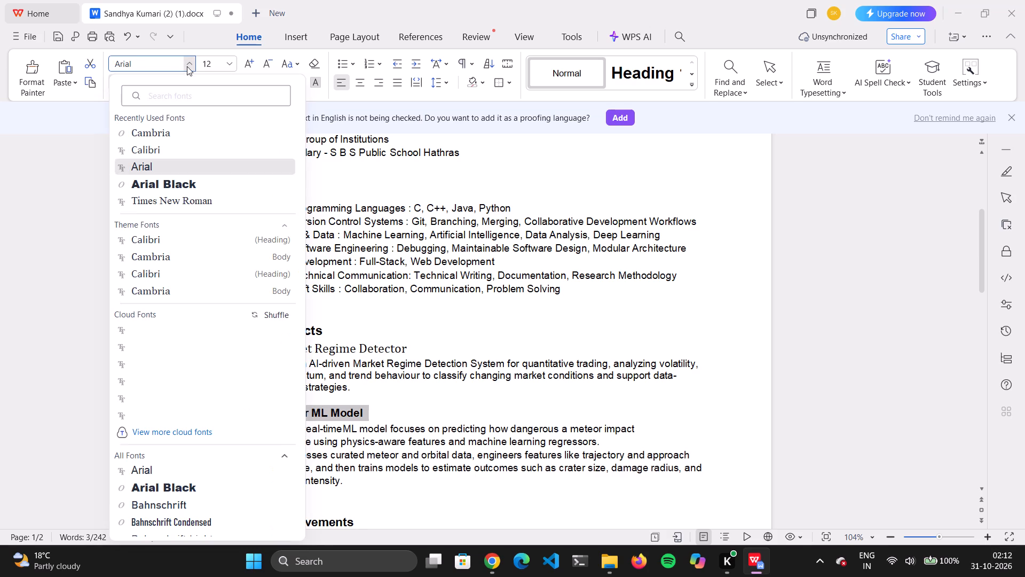
click(151, 258)
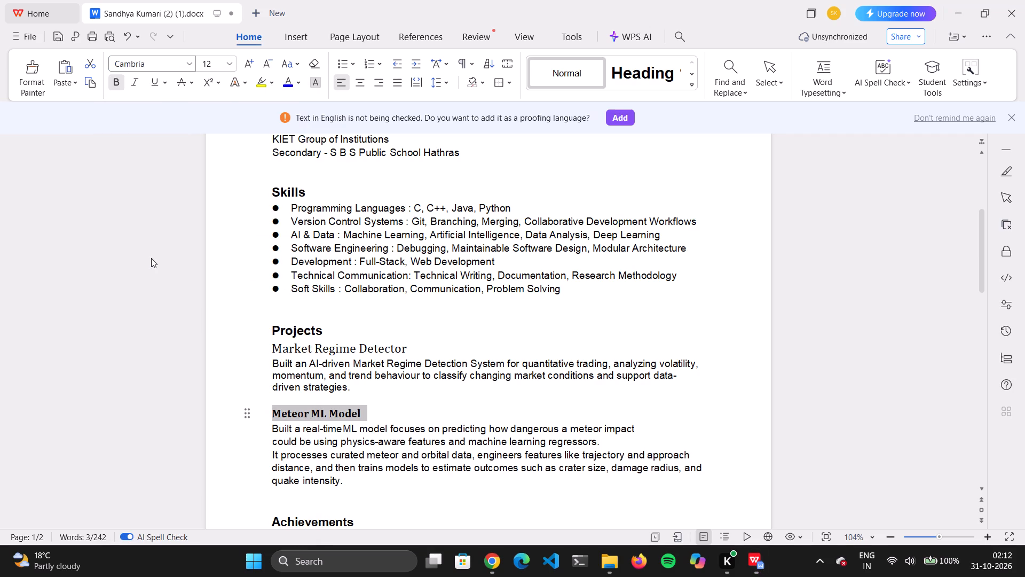
click(112, 86)
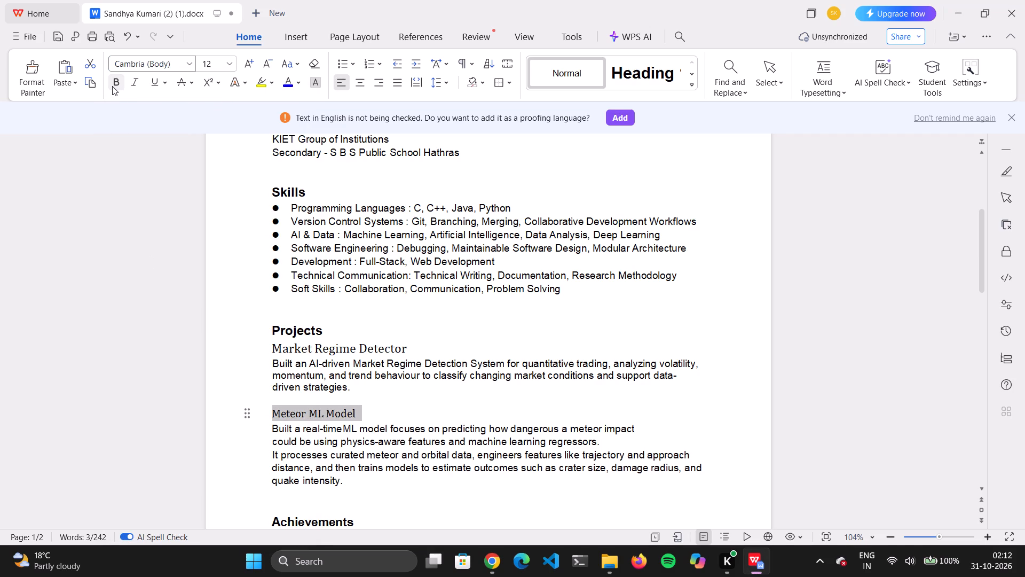
Set the Market Regime Detector title's font size to 12 so it matches the Meteor ML Model title.
click(272, 264)
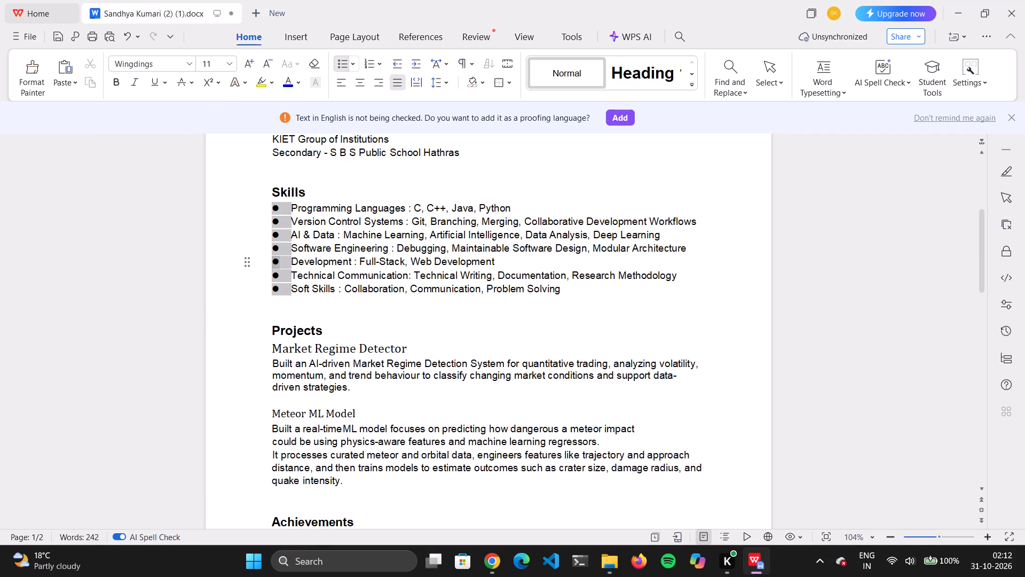
double_click(329, 351)
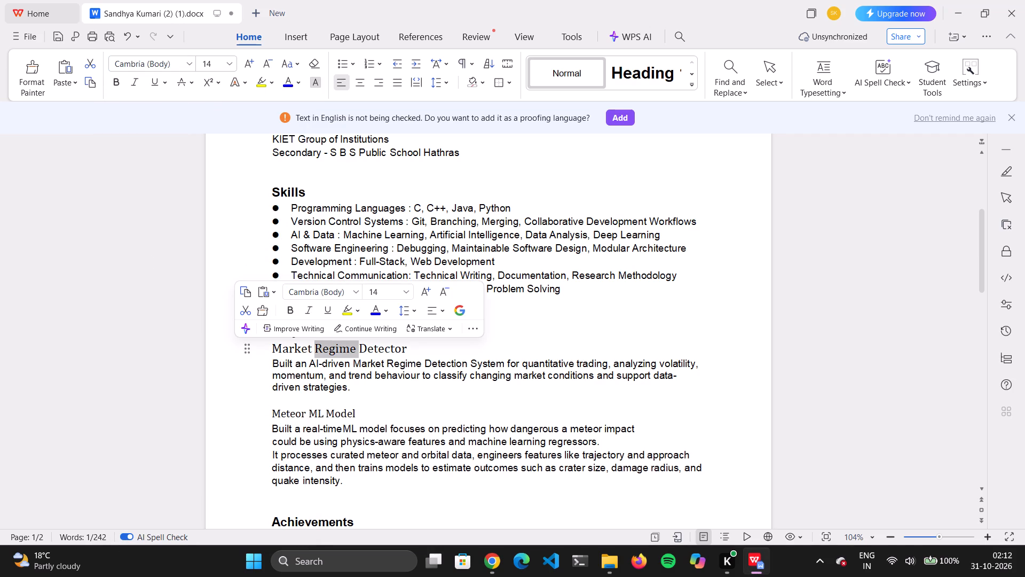
click(329, 351)
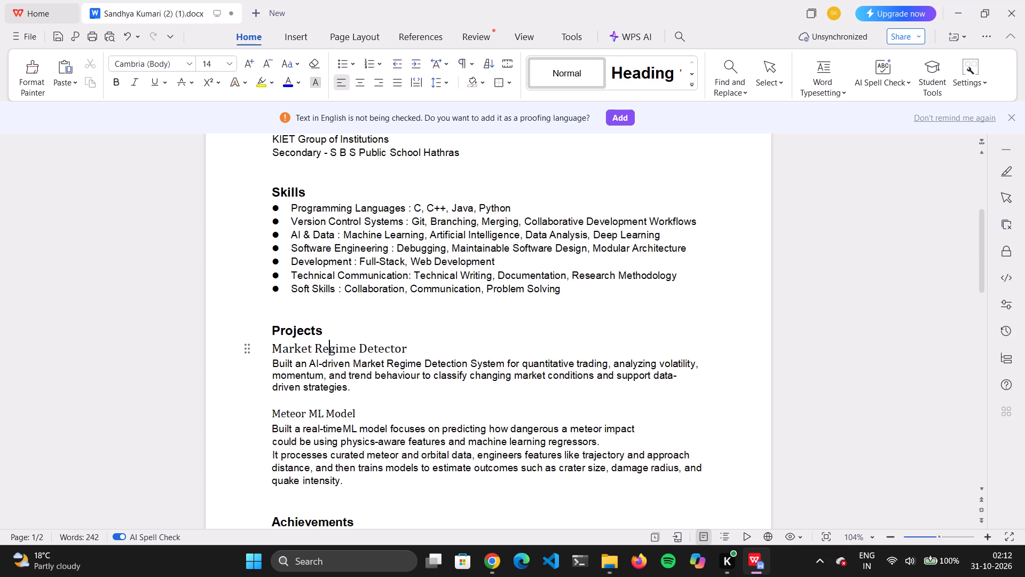
drag(318, 353, 318, 369)
click(318, 369)
double_click(318, 369)
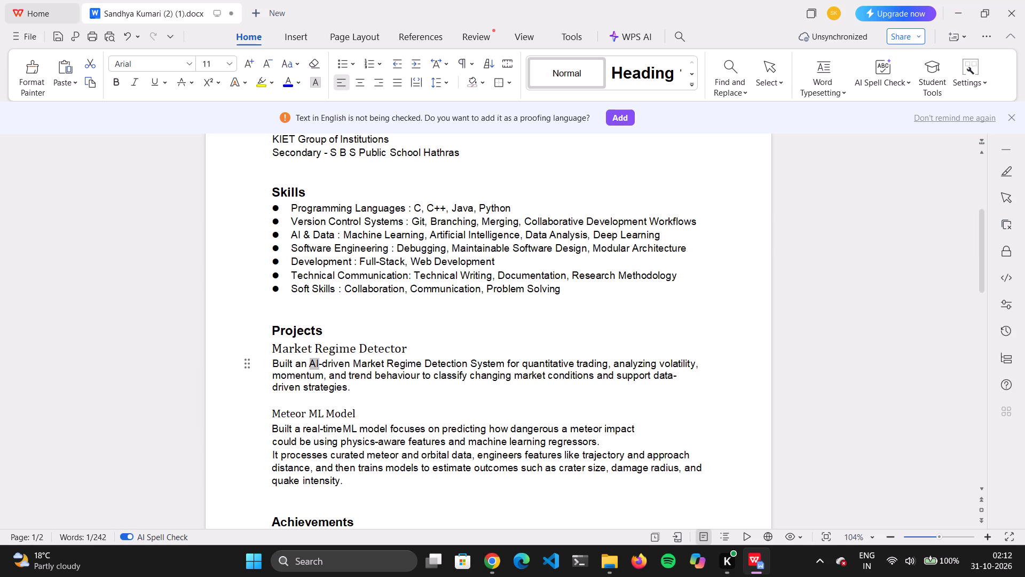
click(318, 369)
triple_click(320, 350)
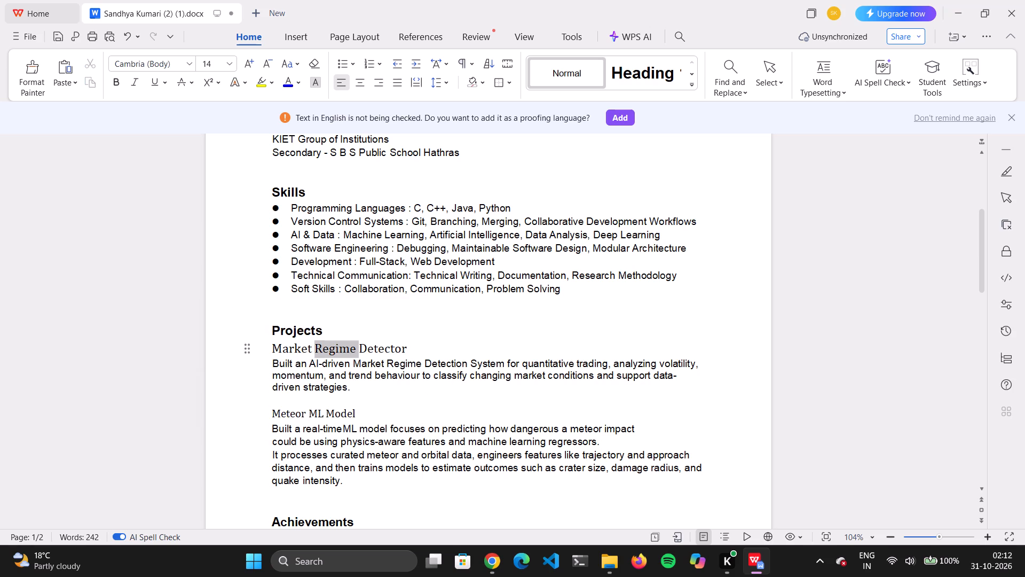
double_click(263, 59)
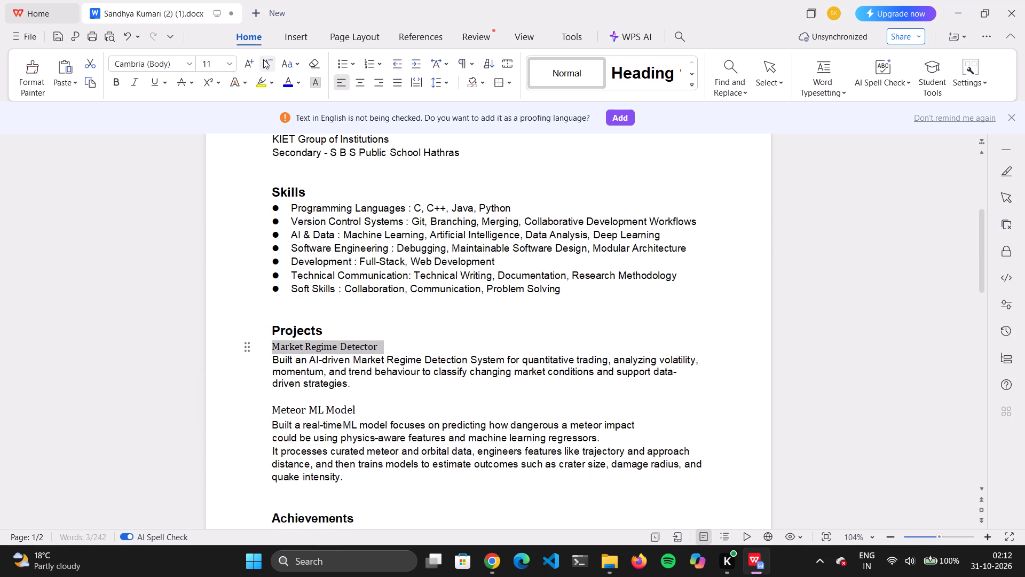
click(302, 415)
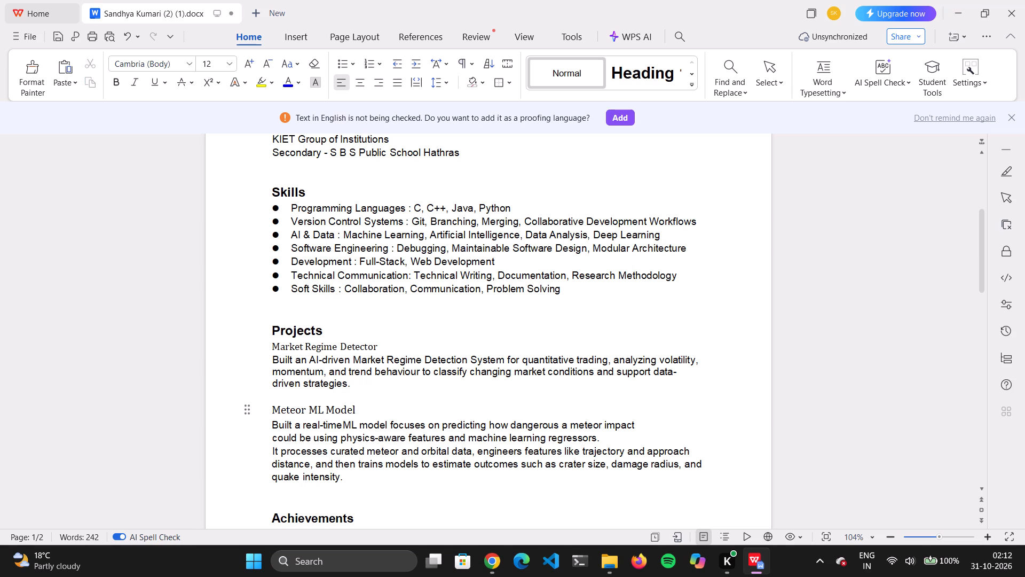
triple_click(324, 343)
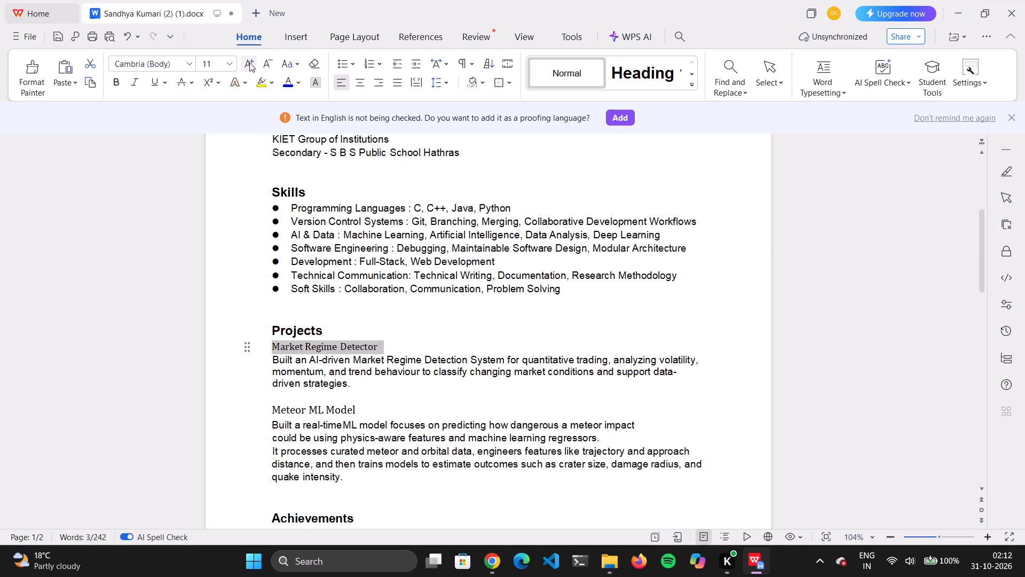
click(249, 62)
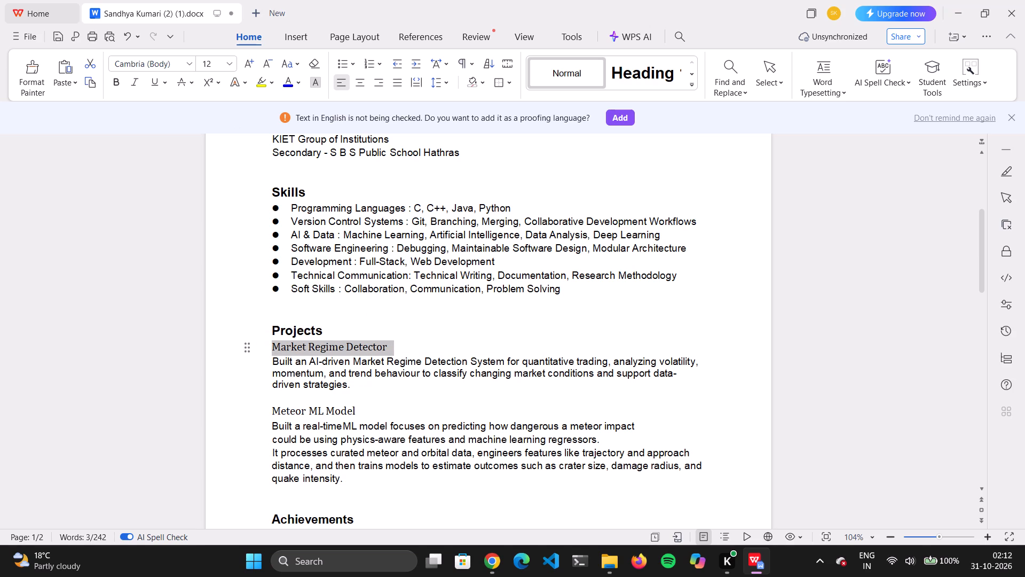
triple_click(298, 410)
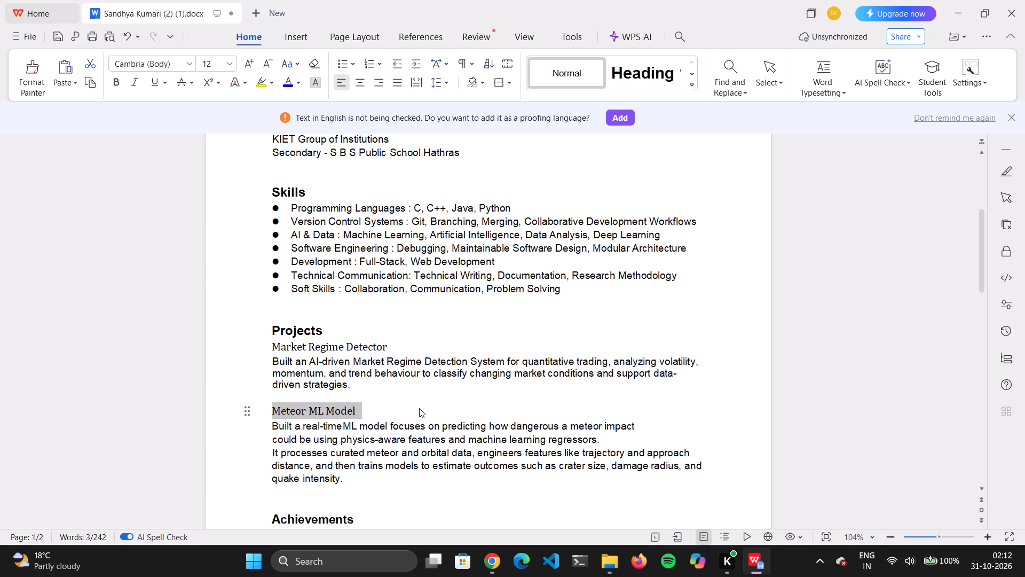
click(419, 408)
Insert two new lines after the Meteor ML Model description, above the Achievements heading.
scroll(419, 408, down, 3)
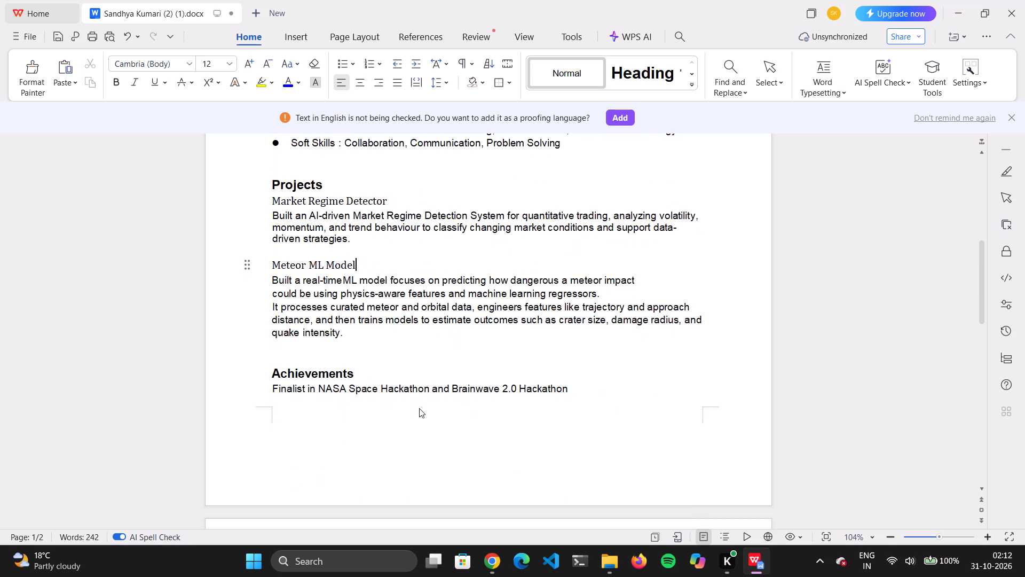
click(347, 328)
key(Return)
key(Return)
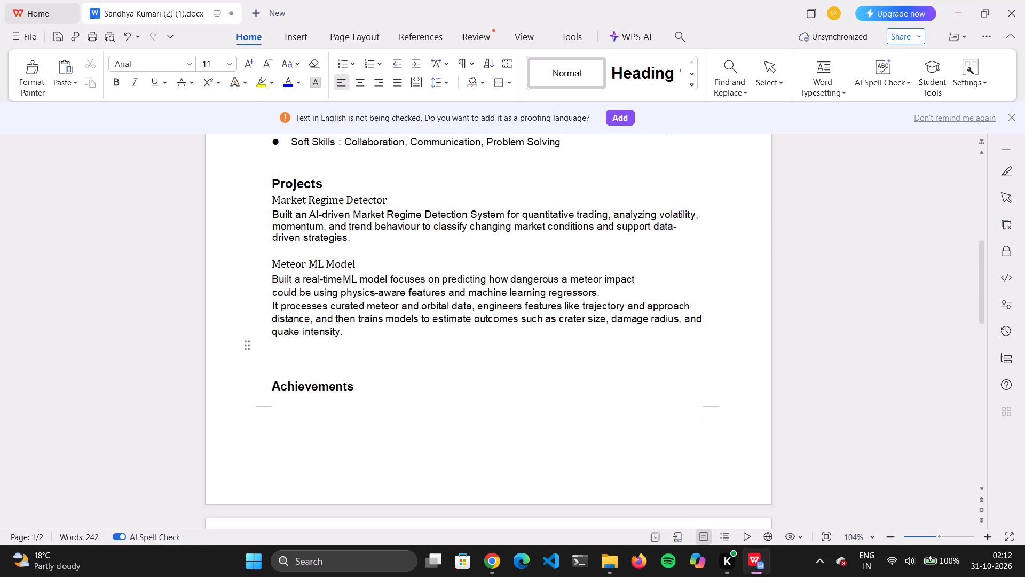
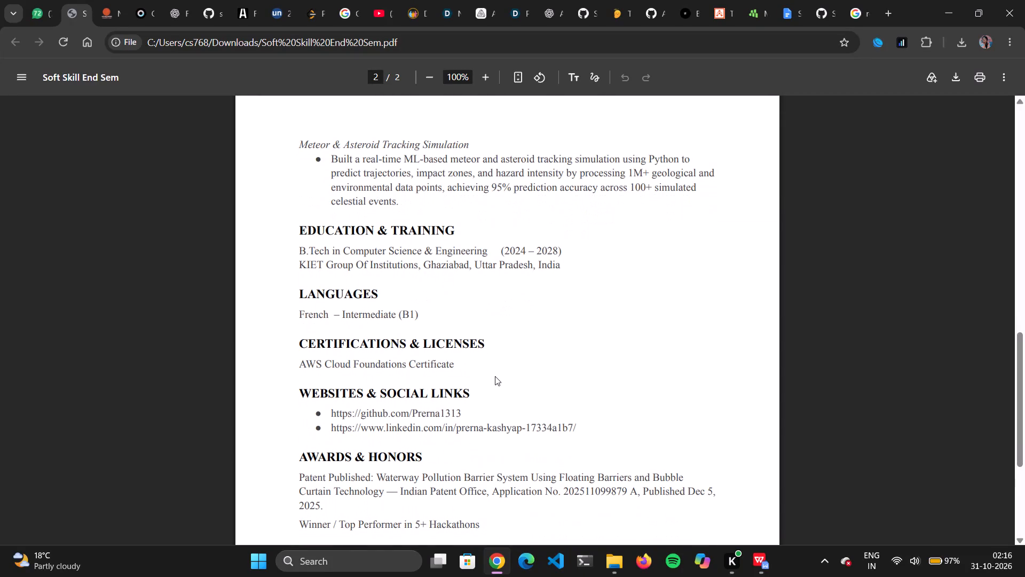
Check the Experience section of the Soft Skill End Sem PDF résumé and switch back to WPS Office.
scroll(495, 376, up, 6)
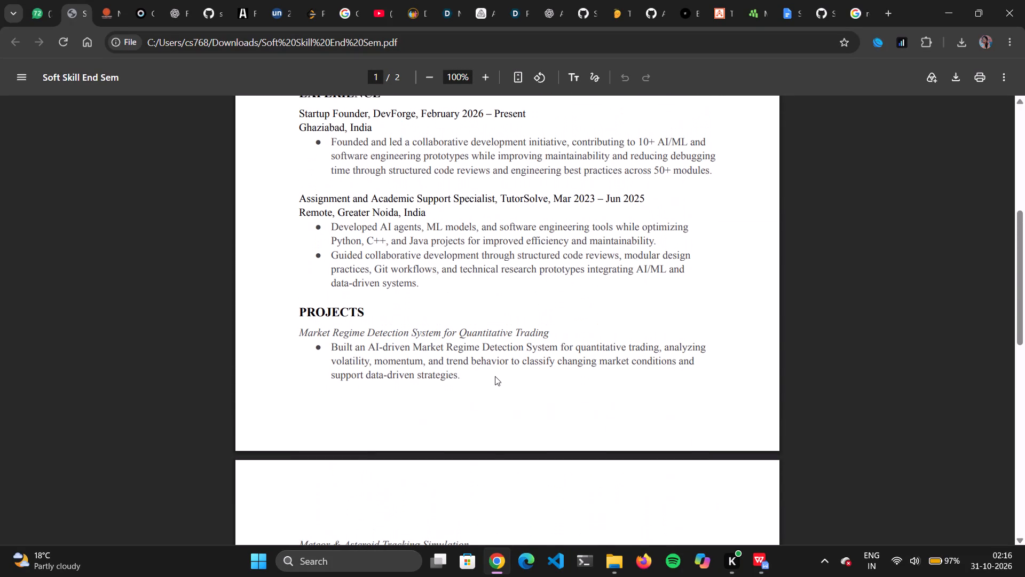
scroll(495, 376, up, 3)
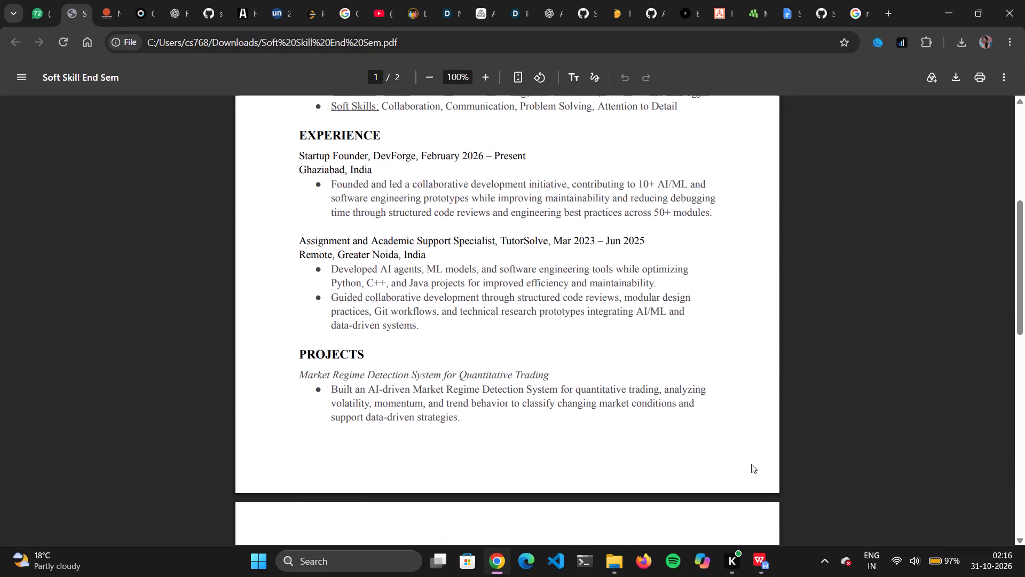
click(762, 560)
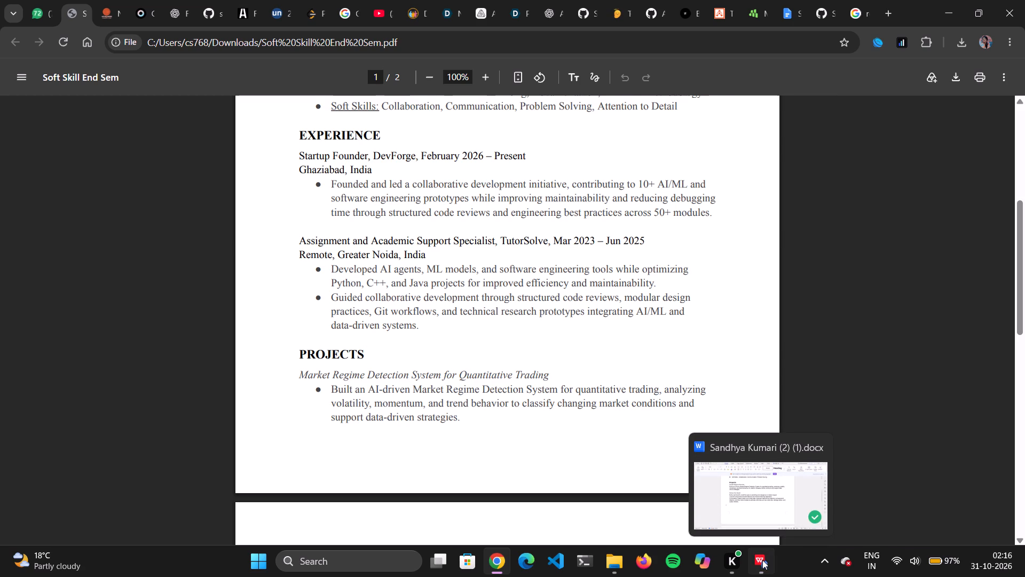
Add blank lines after the Soft Skills bullet and enter an unbulleted "Experience" heading above the Projects section.
scroll(372, 275, up, 2)
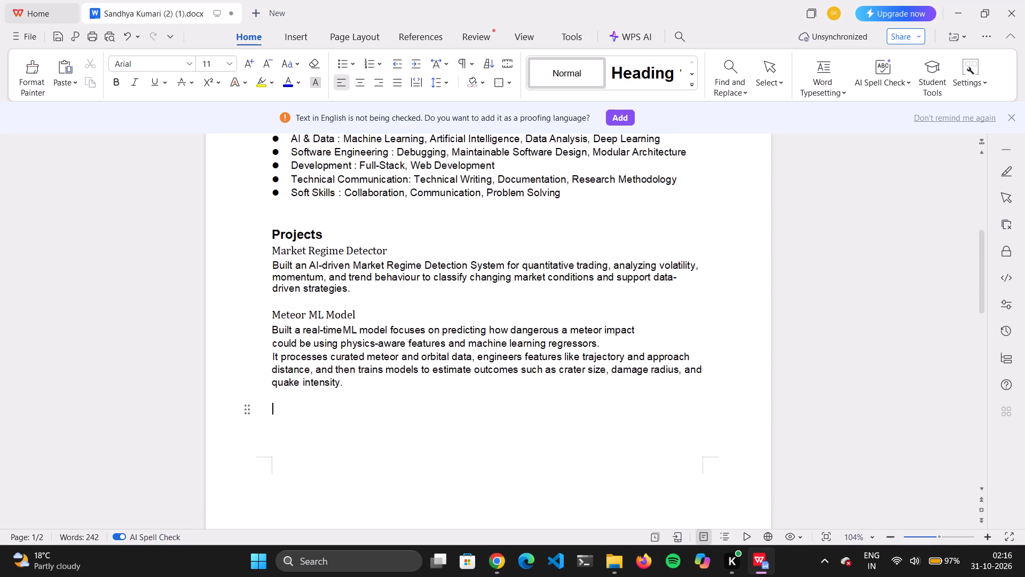
scroll(372, 275, up, 1)
click(566, 257)
key(Return)
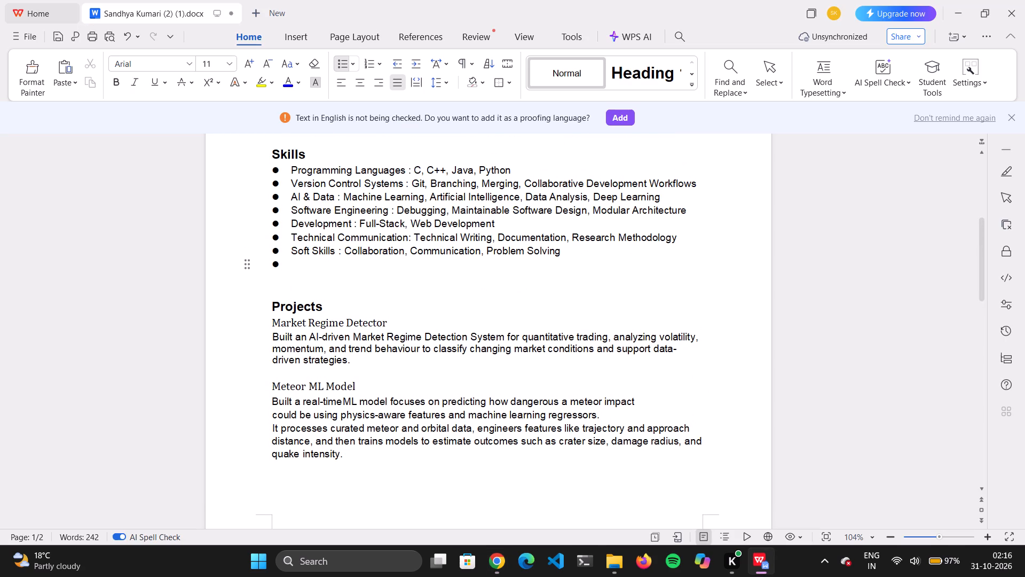
key(Return)
key(Return)
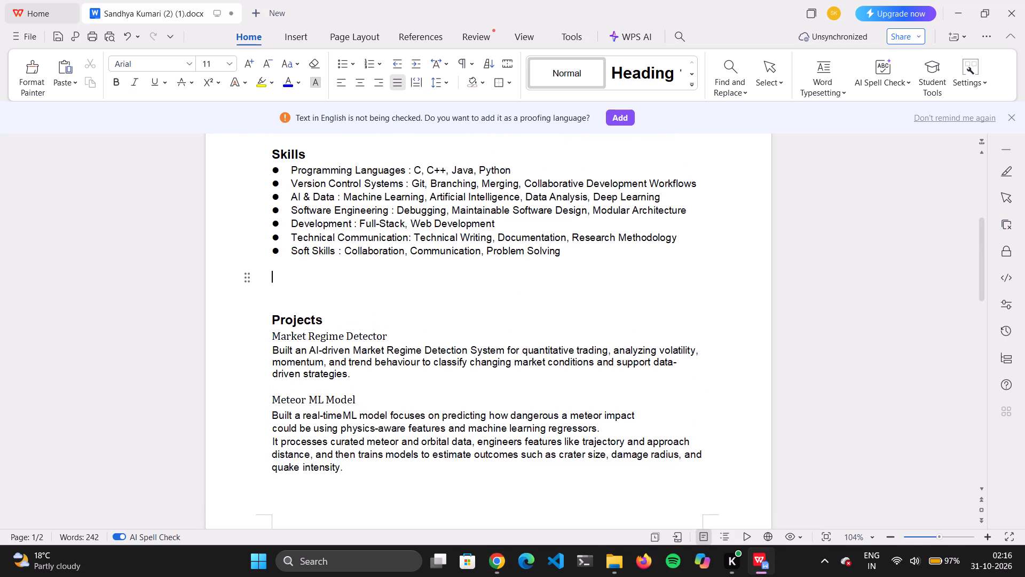
key(Up)
key(Down)
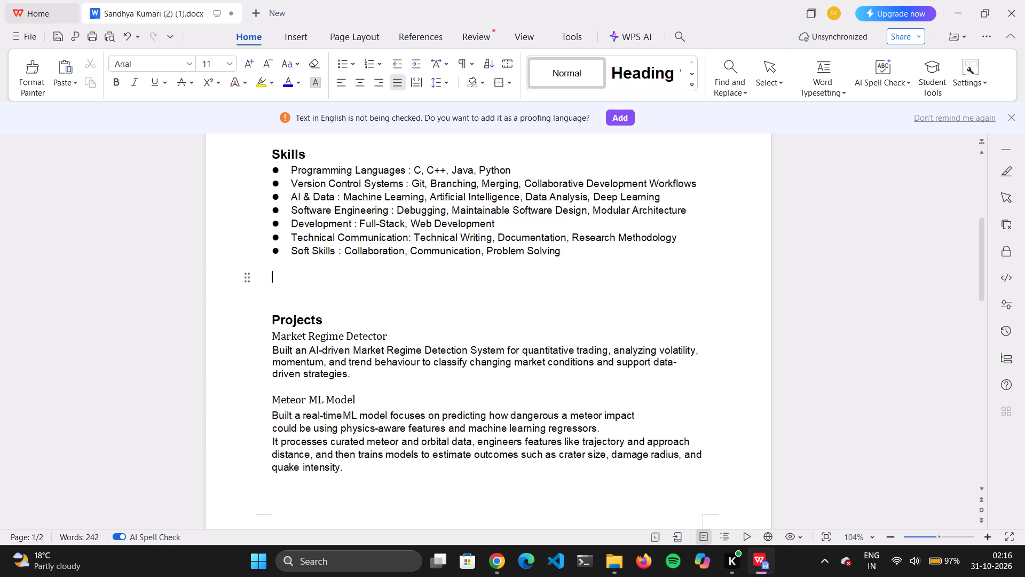
key(Up)
key(Down)
key(Return)
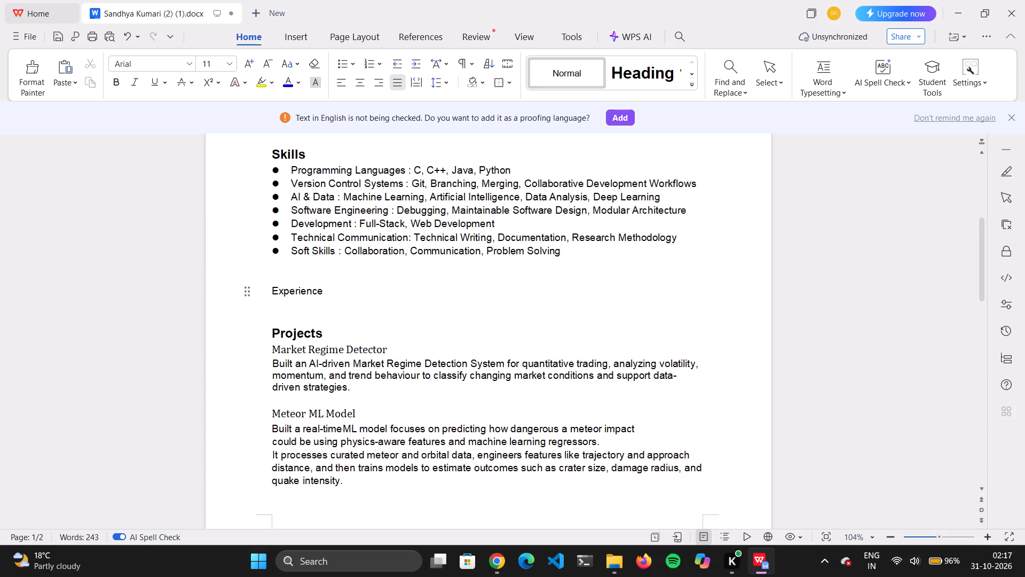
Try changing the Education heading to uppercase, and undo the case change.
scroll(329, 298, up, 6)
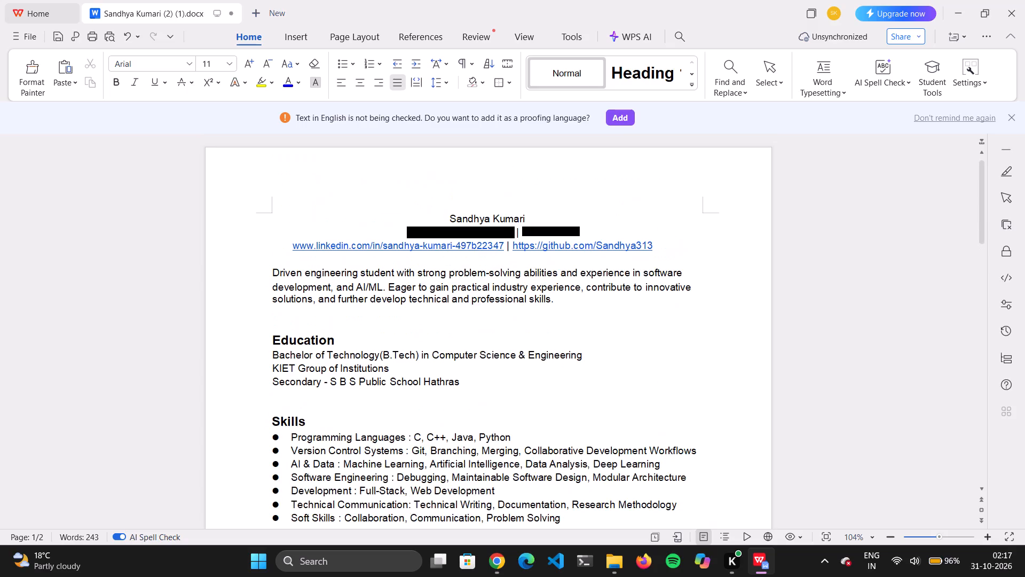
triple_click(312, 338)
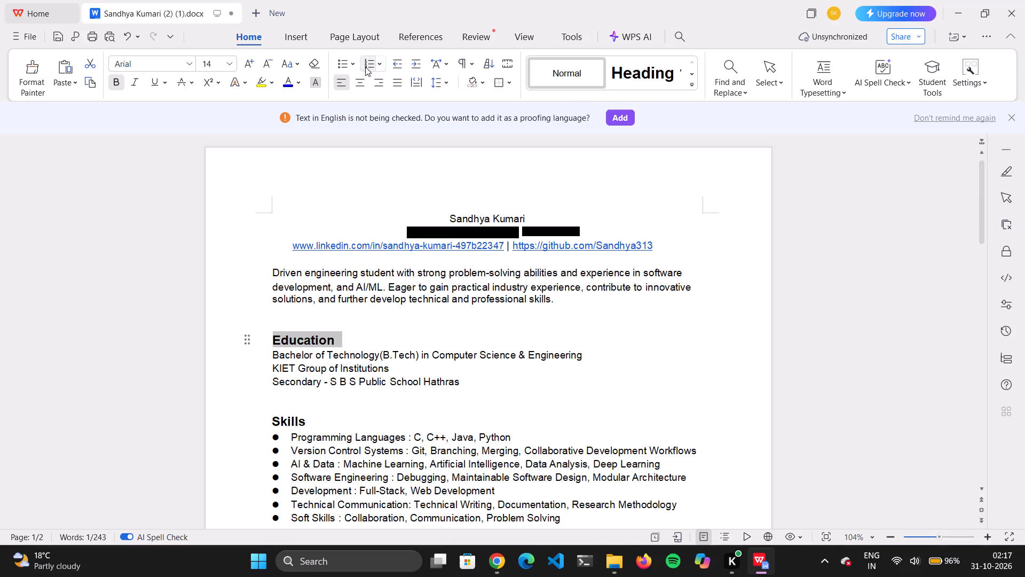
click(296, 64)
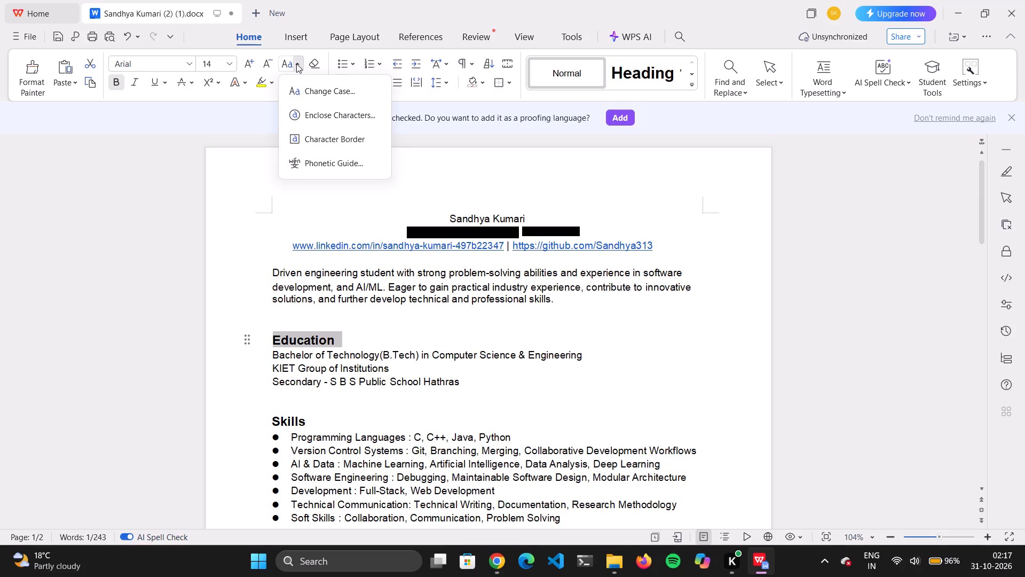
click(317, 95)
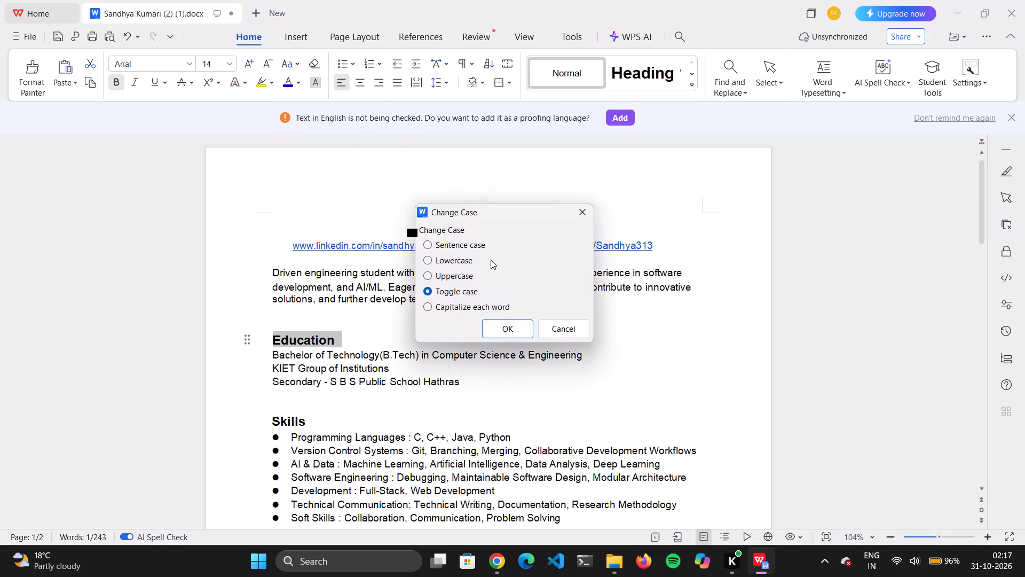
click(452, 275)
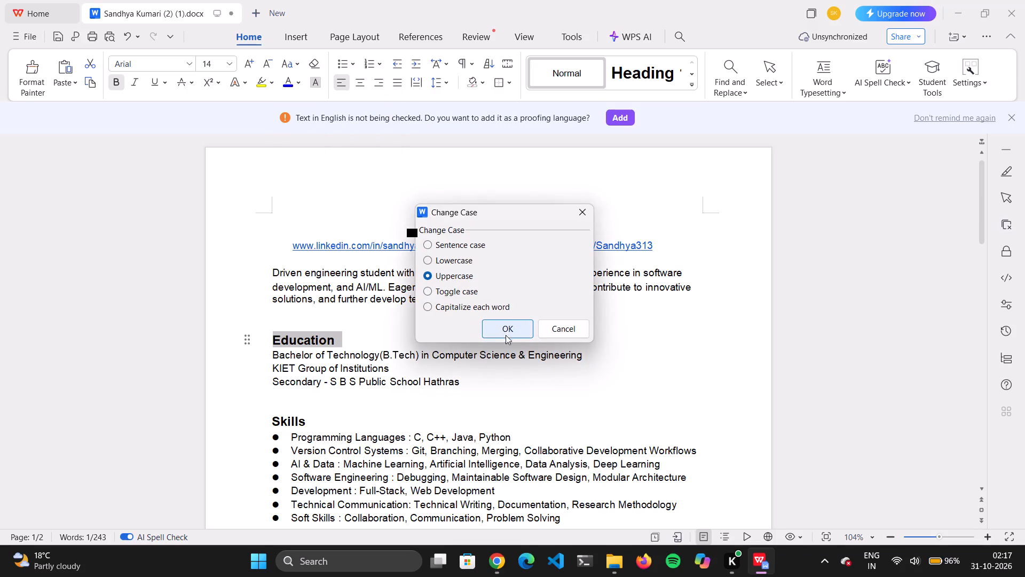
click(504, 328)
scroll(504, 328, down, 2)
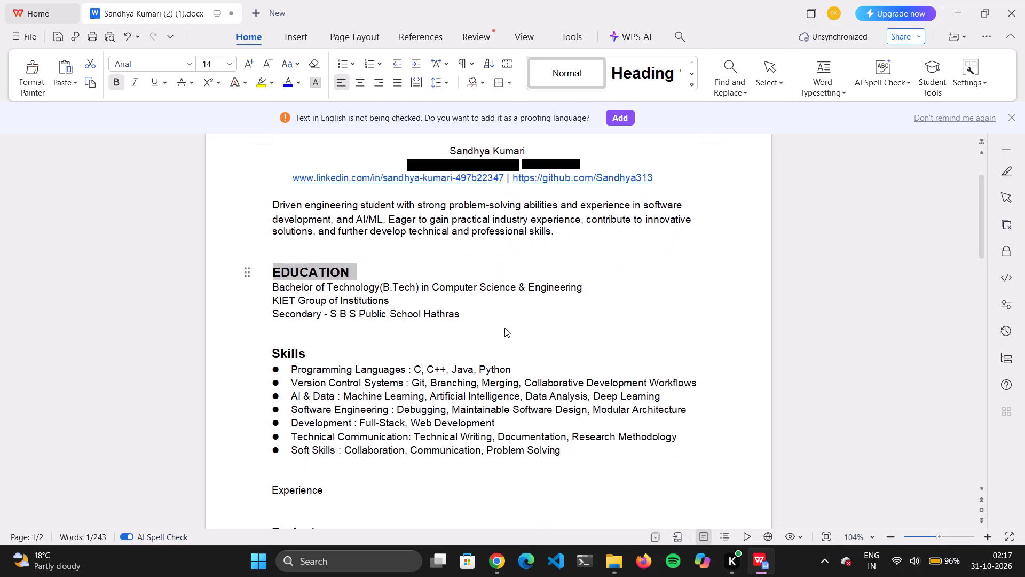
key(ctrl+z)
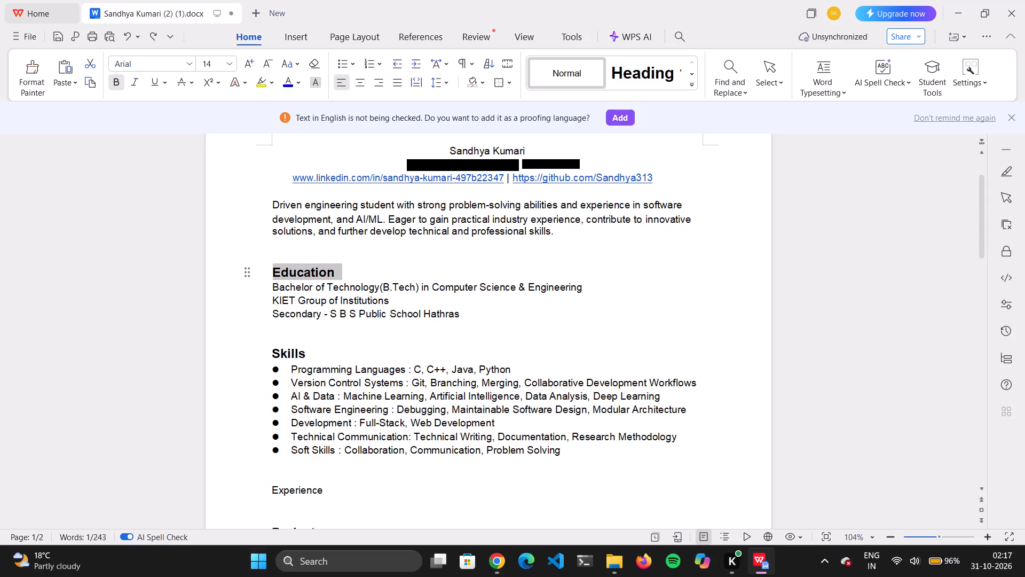
Make the Experience heading bold and set its font size to 14.
scroll(337, 321, down, 5)
scroll(337, 321, up, 4)
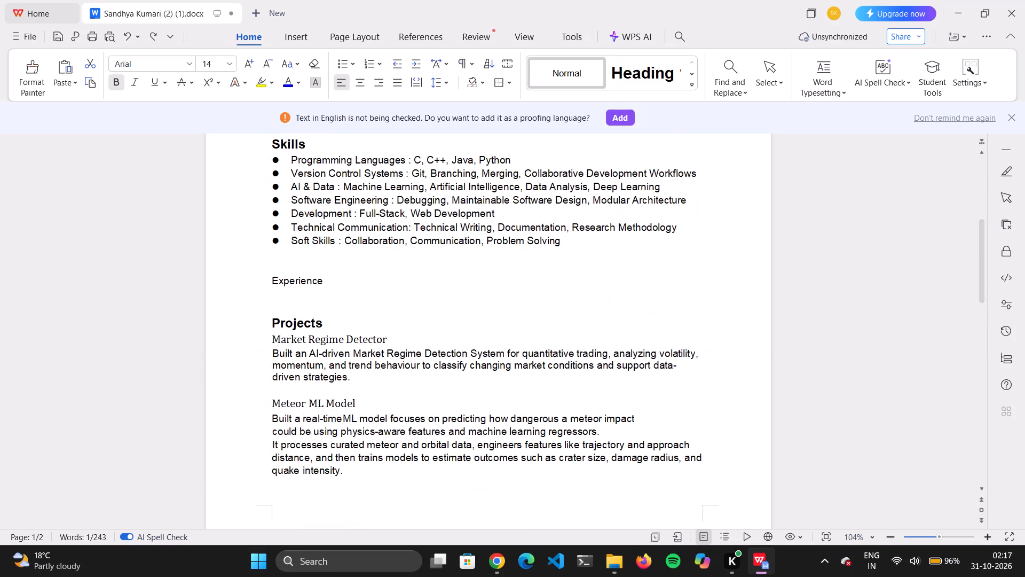
triple_click(318, 280)
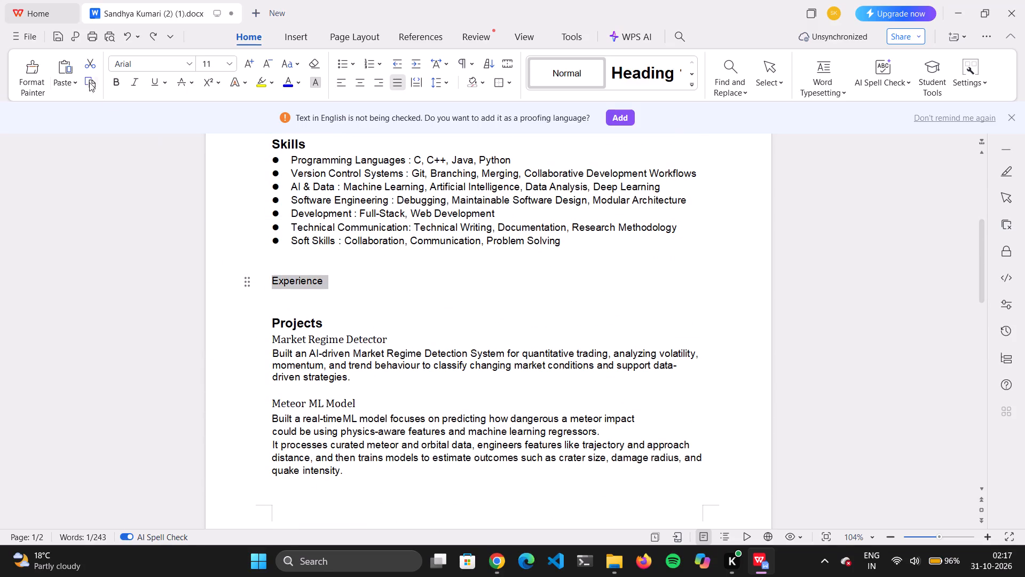
click(122, 85)
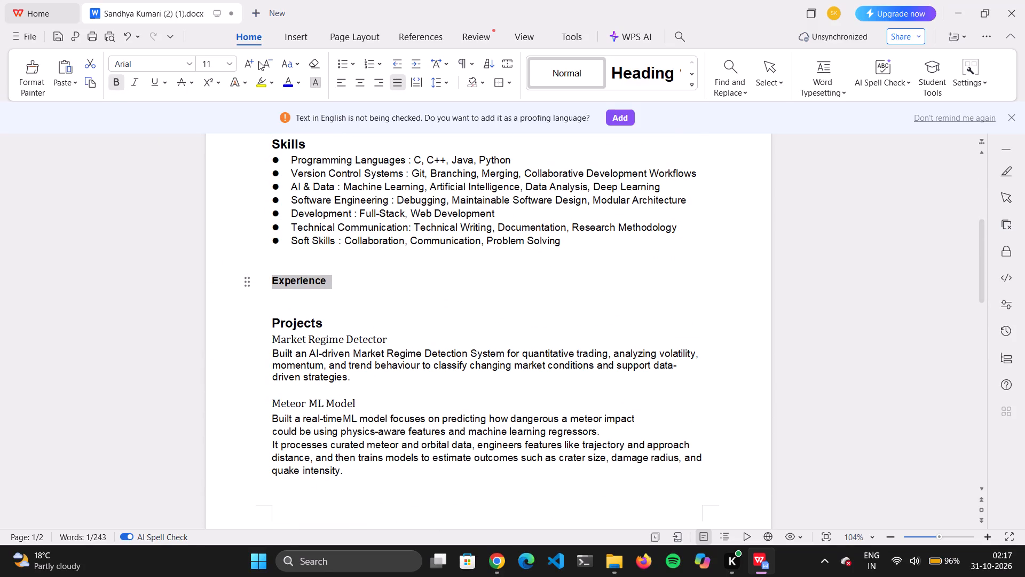
click(248, 64)
click(248, 64)
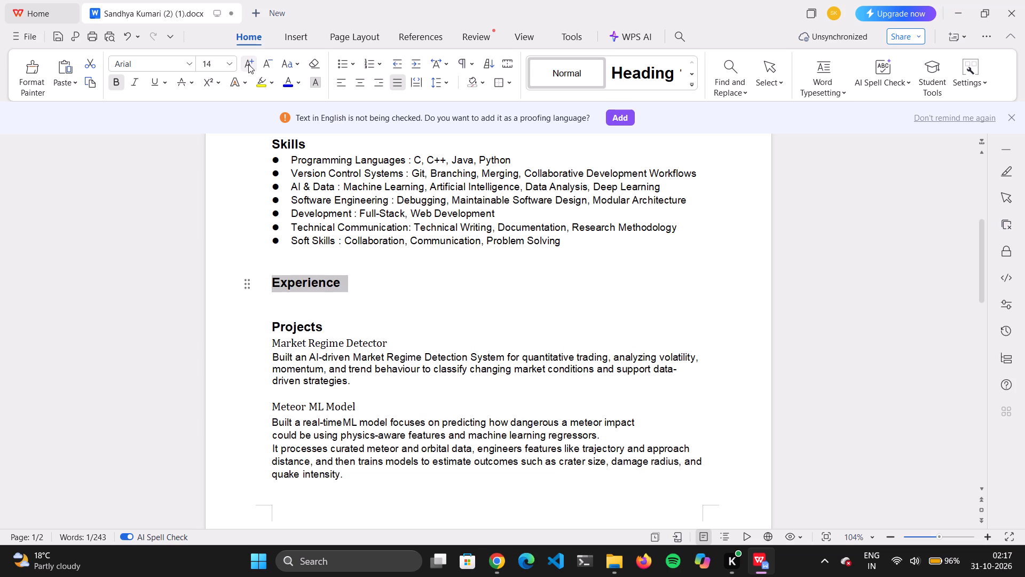
Add a non-bold, size 11 line under the Experience heading reading "Data Analyst Intern at BlueStocks".
click(352, 274)
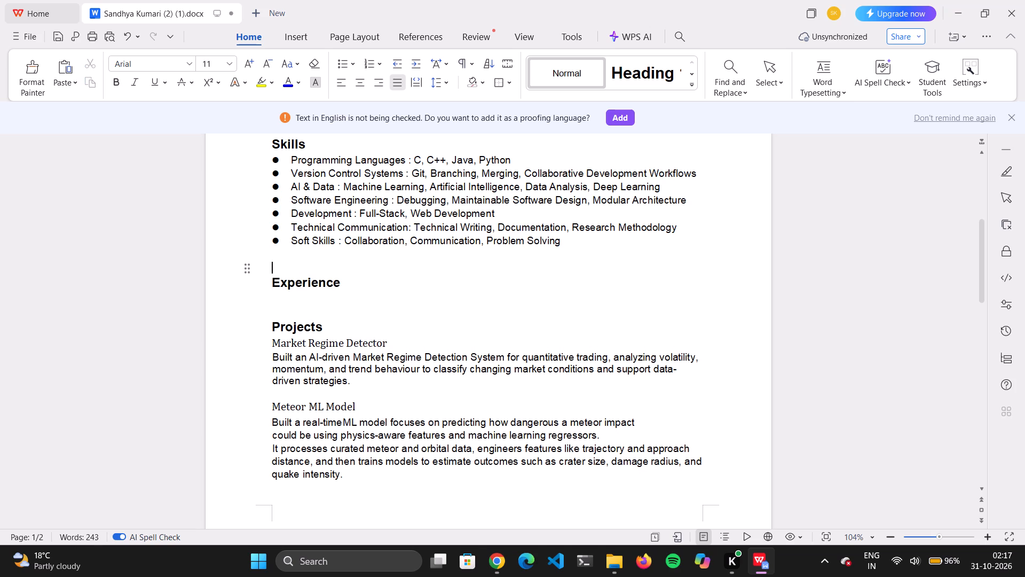
click(348, 279)
key(Return)
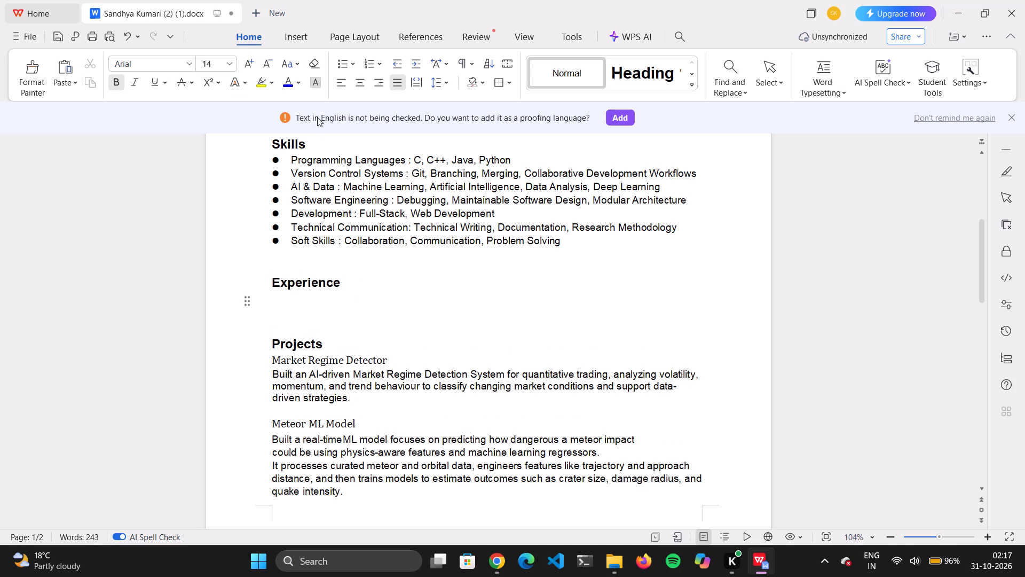
click(123, 87)
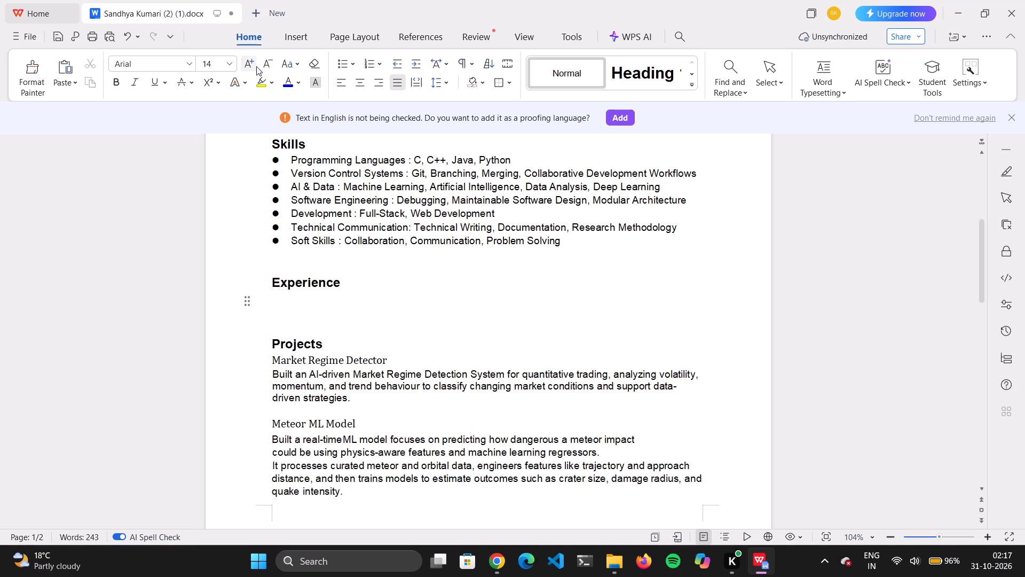
double_click(264, 66)
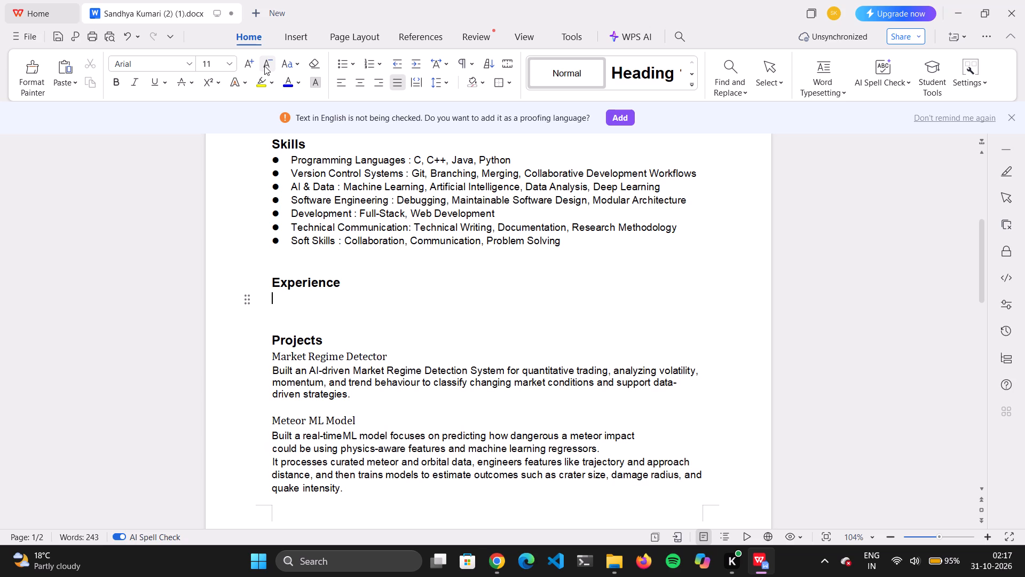
text(Data A)
text(nalyst Intern at Blues)
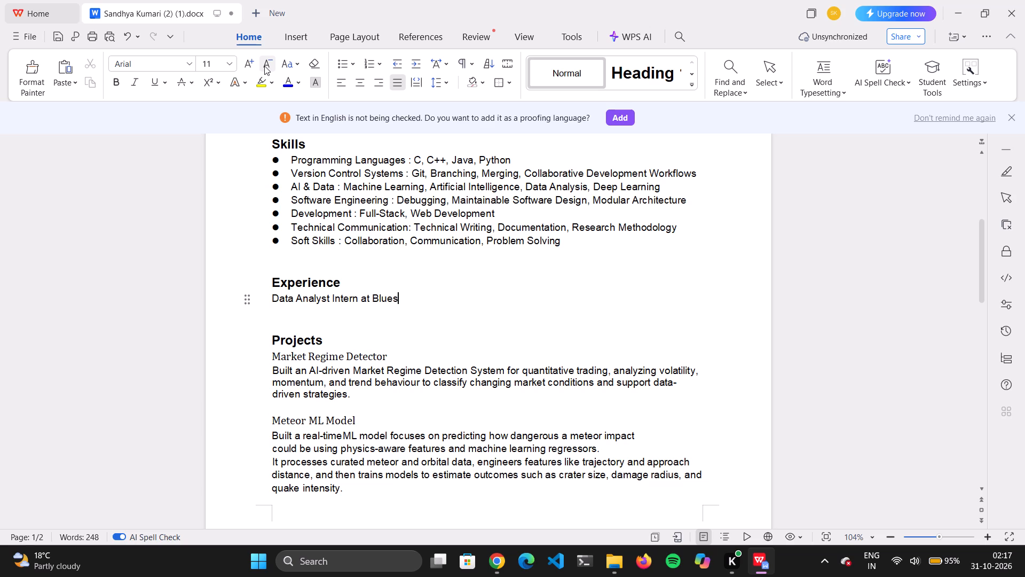
key(BackSpace)
text(Stocks)
click(498, 558)
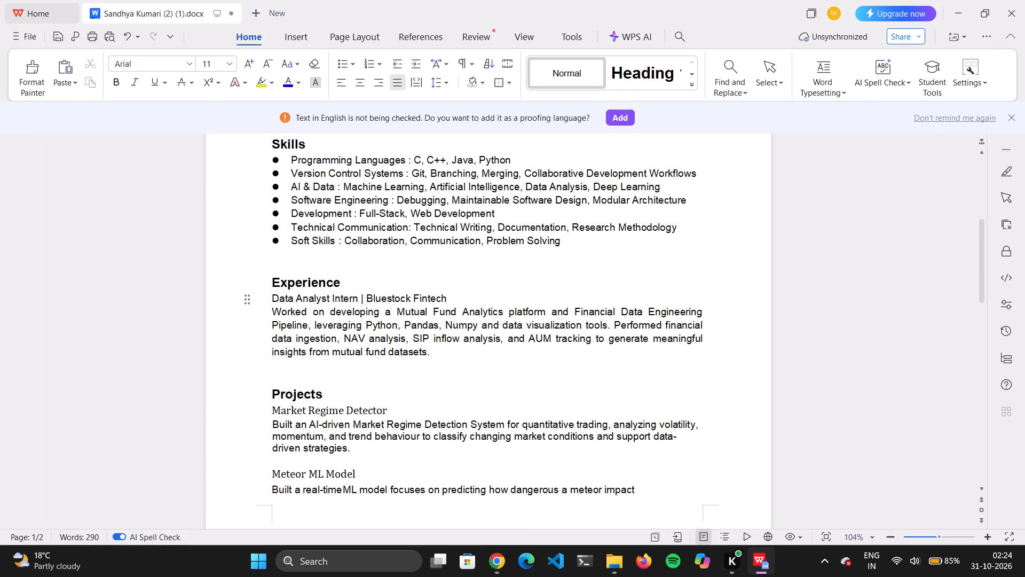
click(500, 563)
click(500, 563)
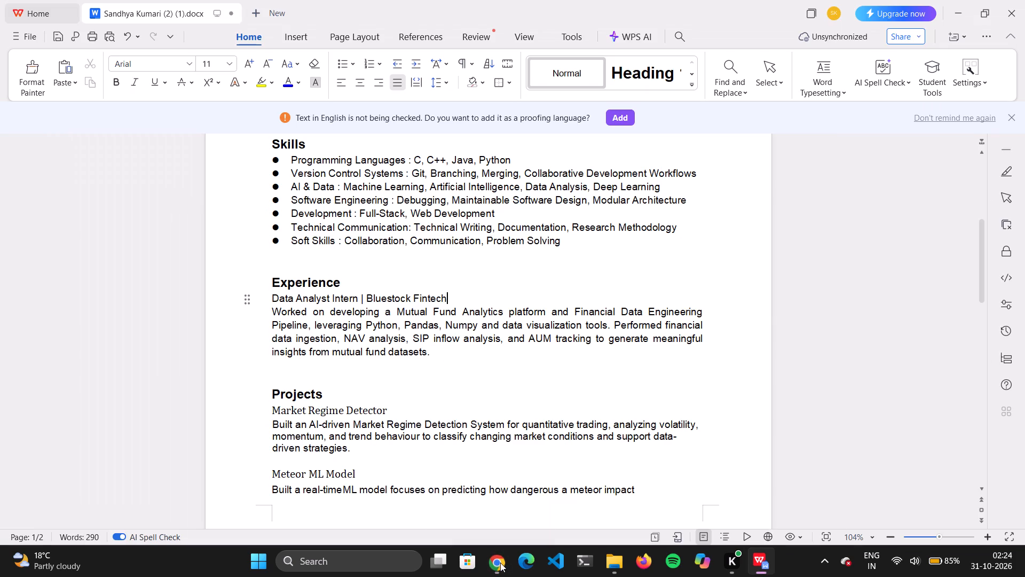
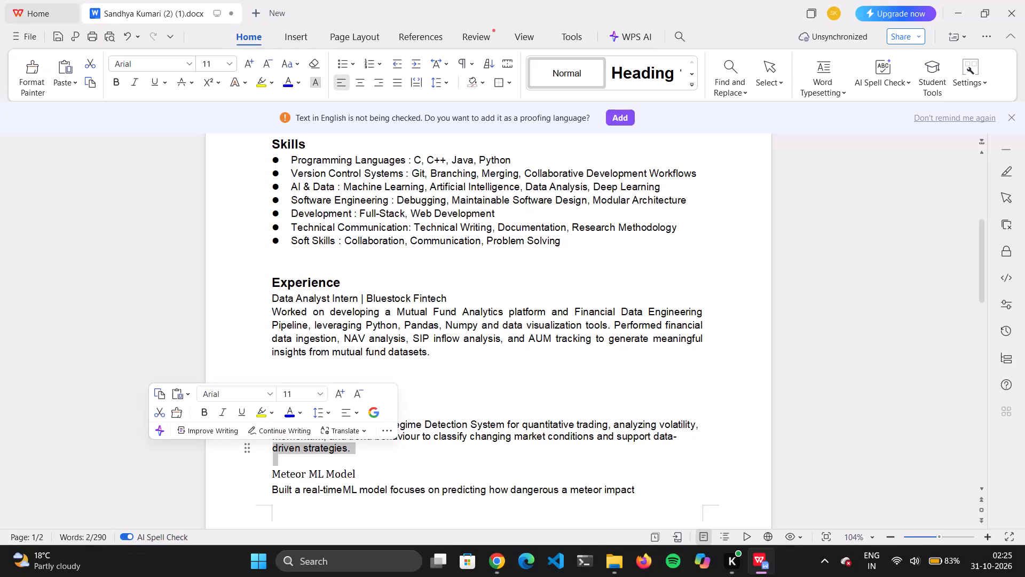
Insert a new empty line directly below the Projects heading, above the Market Regime Detector entry.
click(297, 464)
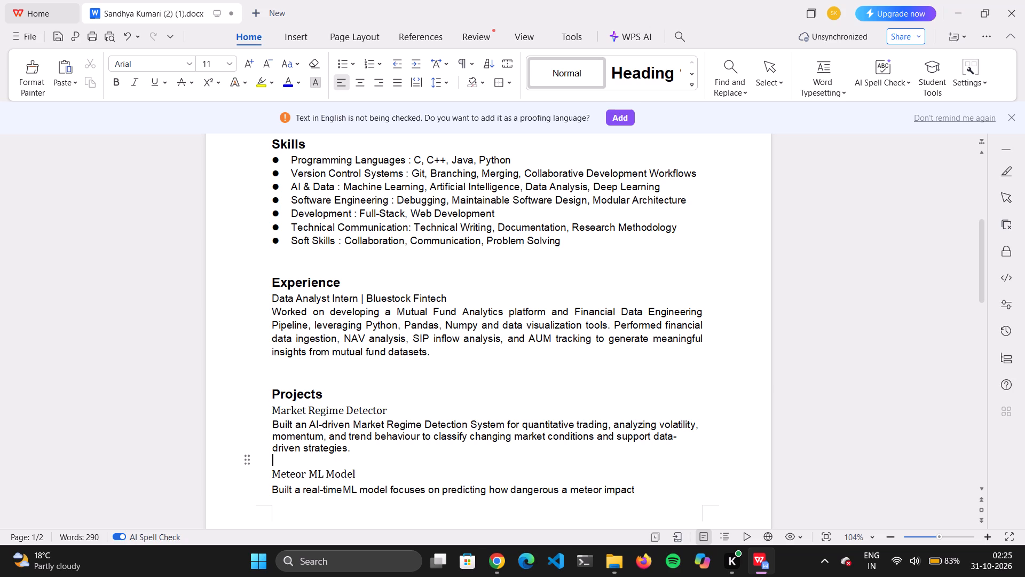
scroll(349, 388, down, 1)
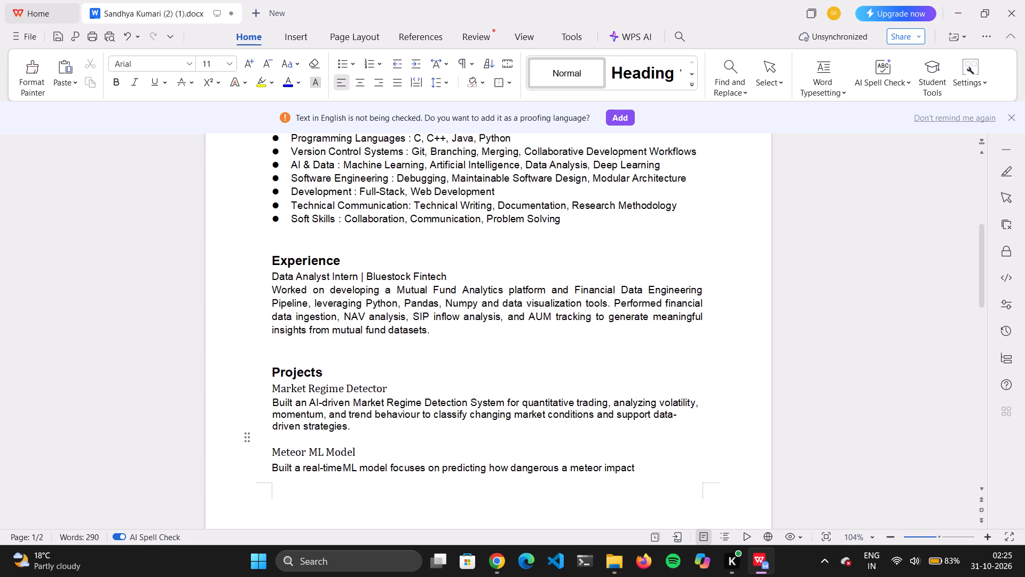
click(349, 373)
key(Return)
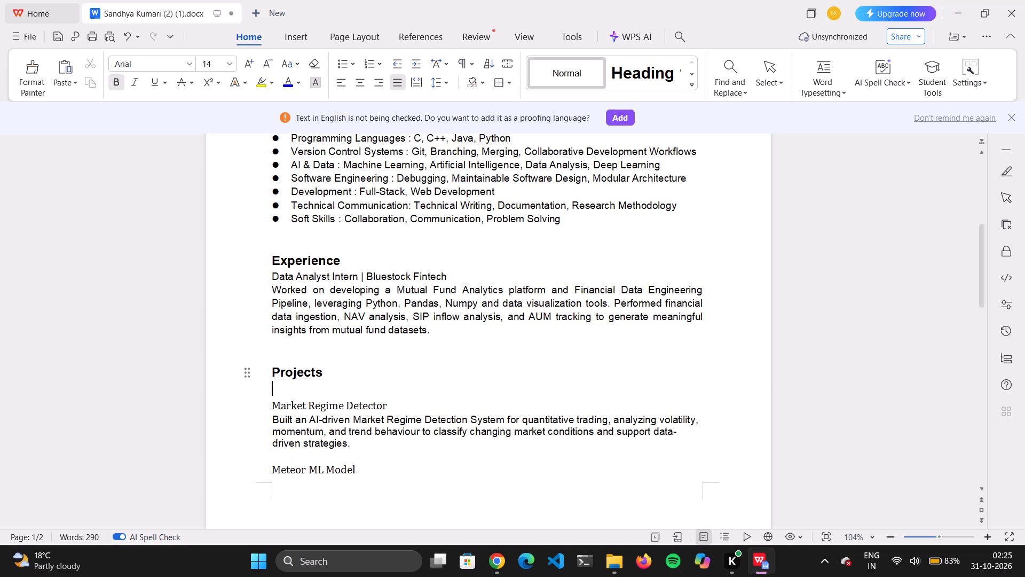
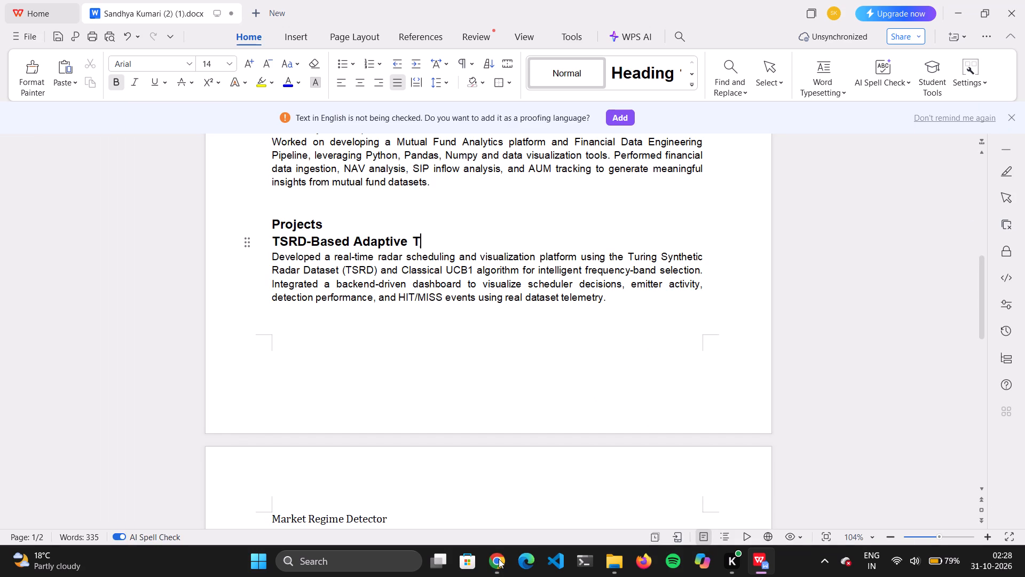
key(shift+BackSpace)
text(Radar Schediul)
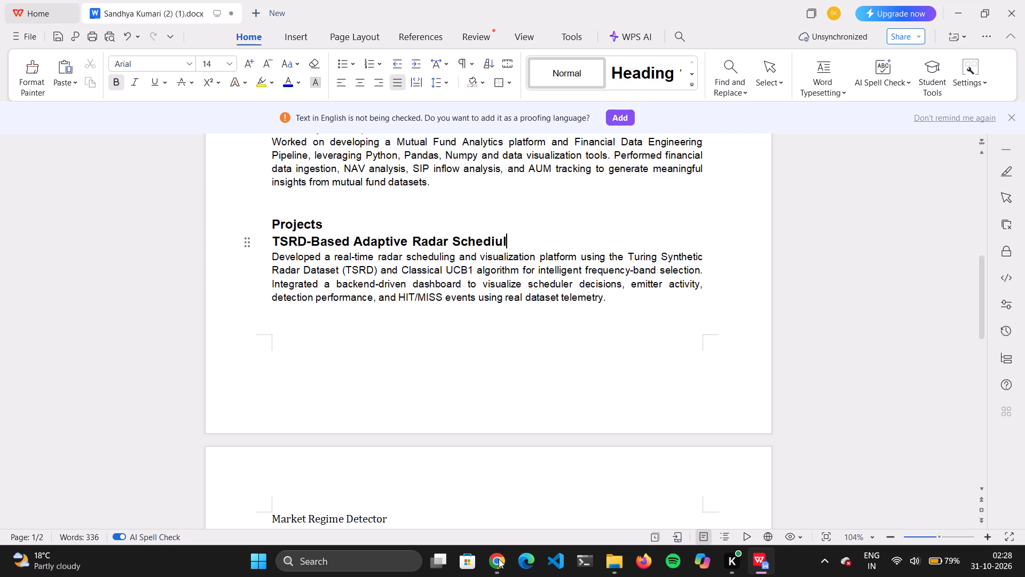
key(BackSpace)
key(BackSpace)
key(BackSpace)
text(uling)
key(space)
text(System)
key(space)
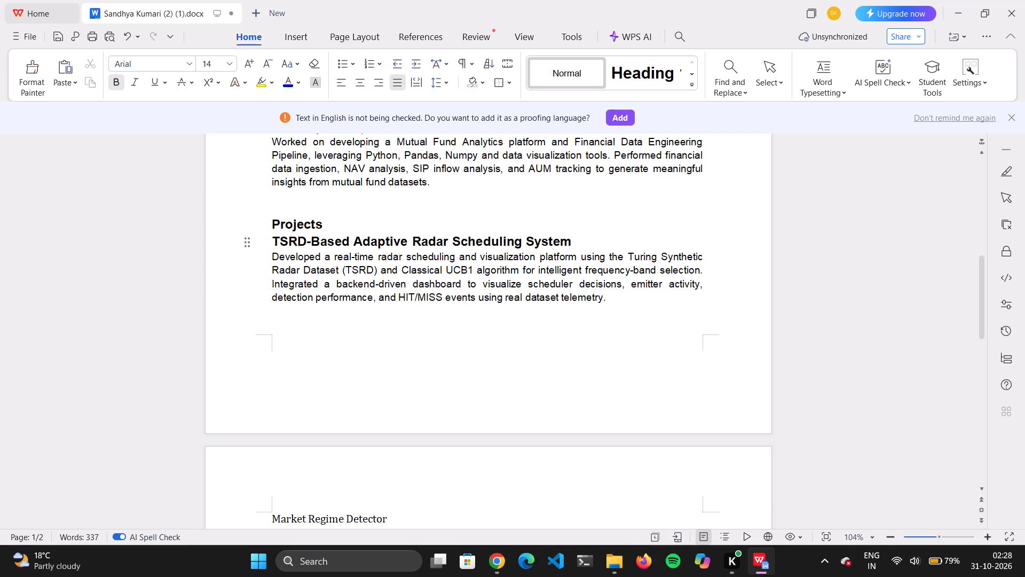
Delete "and Classical UCB1 algorithm" from the radar project description.
drag(401, 268, 517, 271)
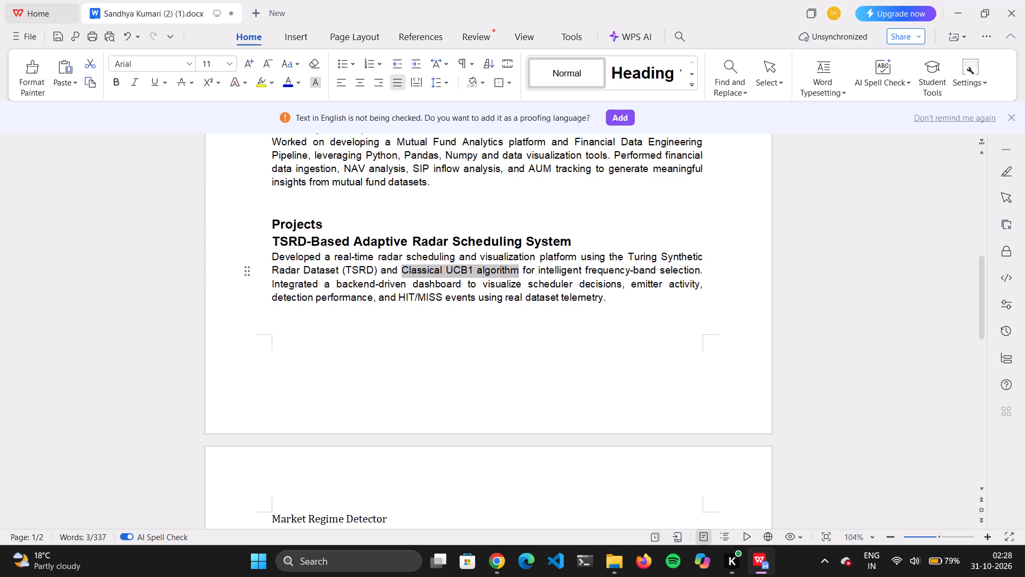
key(BackSpace)
key(BackSpace)
key(BackSpace)
key(BackSpace)
key(BackSpace)
key(BackSpace)
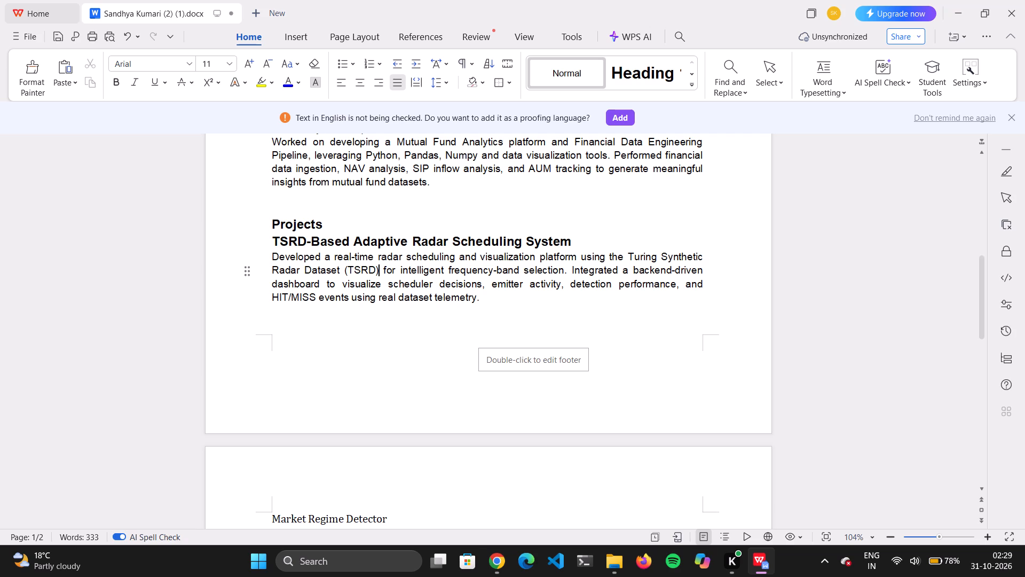
Format the title "TSRD-Based Adaptive Radar Scheduling System" as Cambria (Body), size 12, without bold.
triple_click(504, 240)
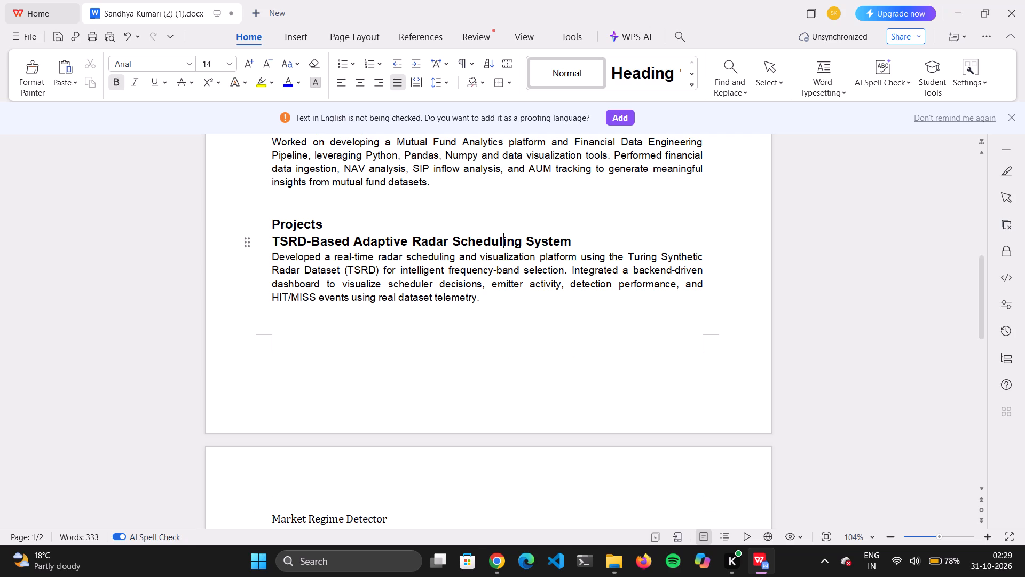
click(504, 240)
scroll(504, 240, down, 1)
double_click(346, 481)
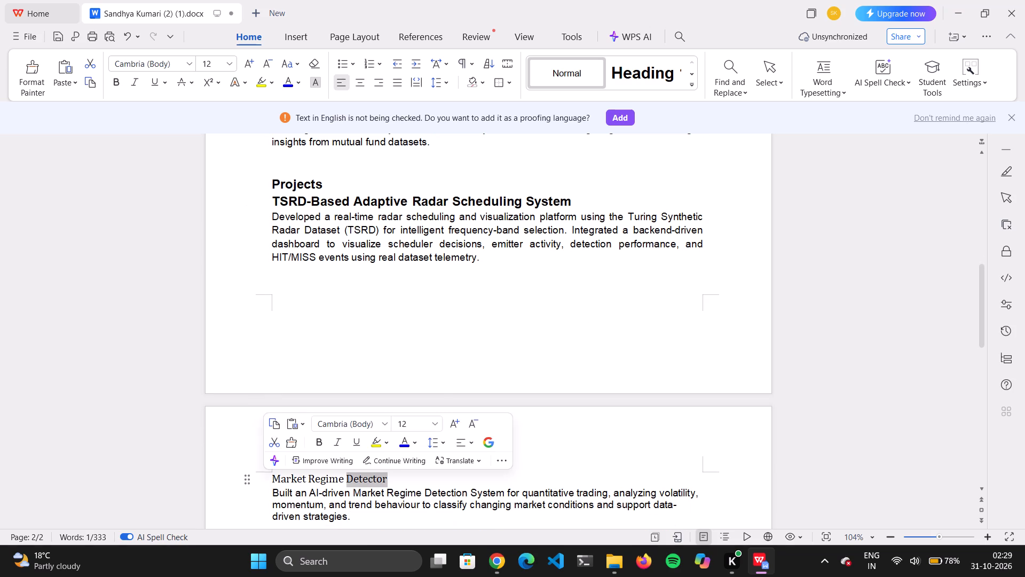
click(346, 481)
triple_click(370, 197)
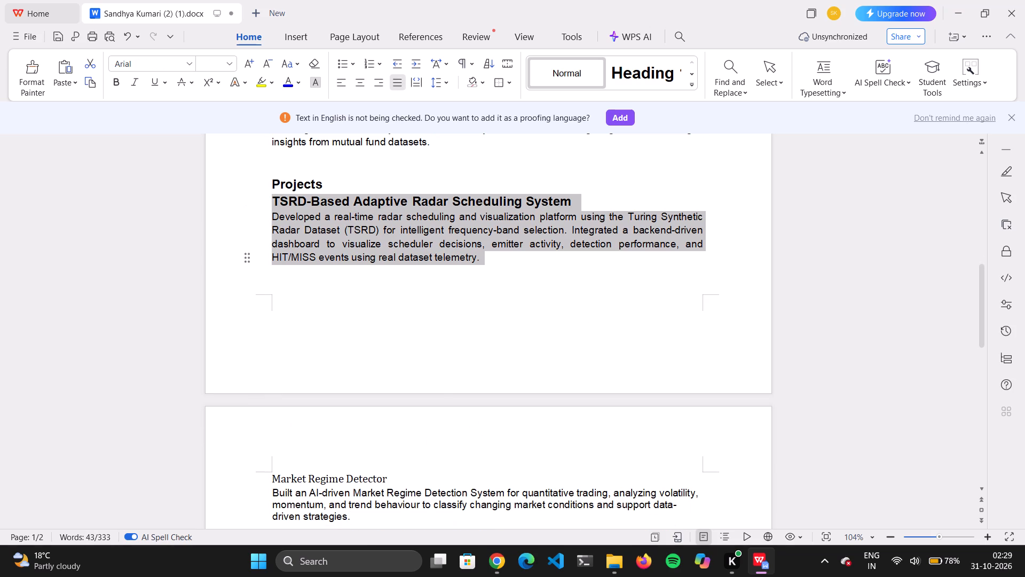
click(370, 197)
double_click(370, 197)
click(370, 197)
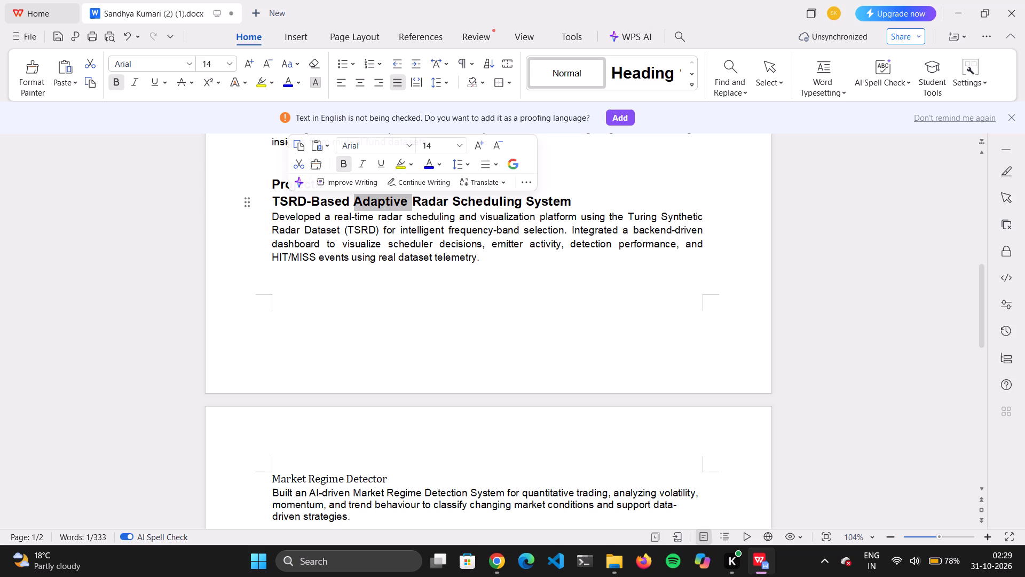
drag(571, 200, 274, 196)
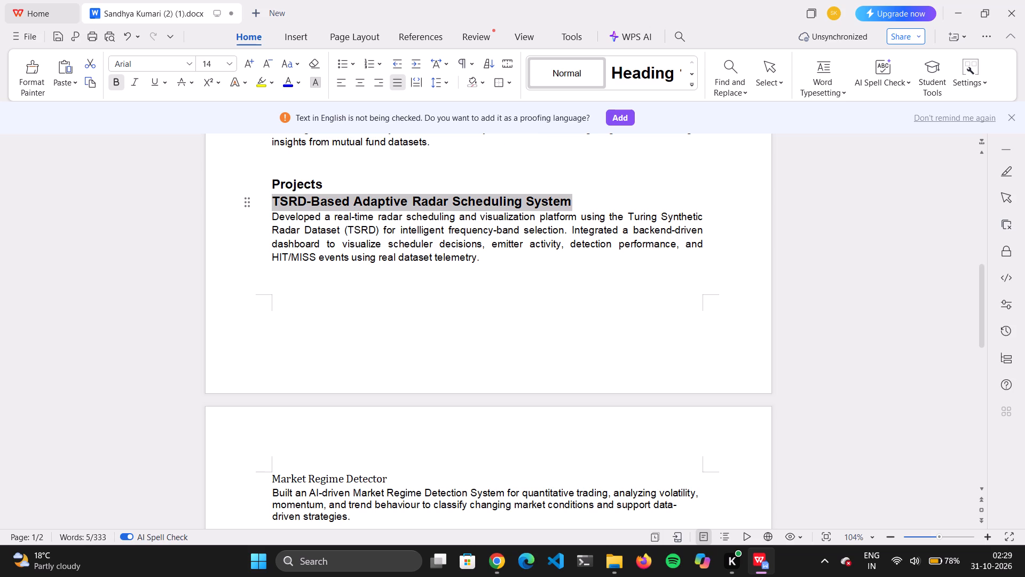
drag(274, 196, 275, 196)
click(187, 60)
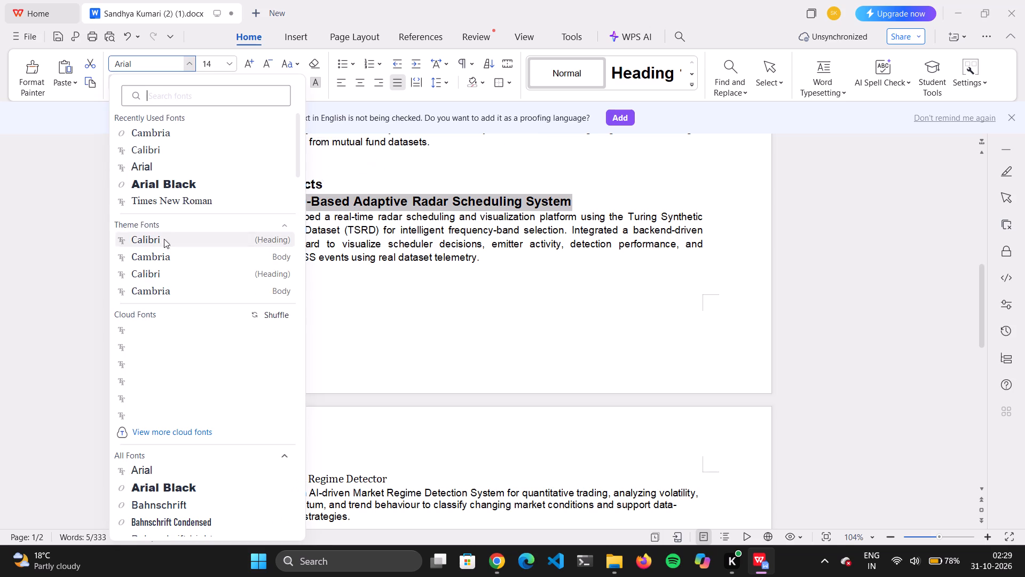
click(168, 258)
click(113, 82)
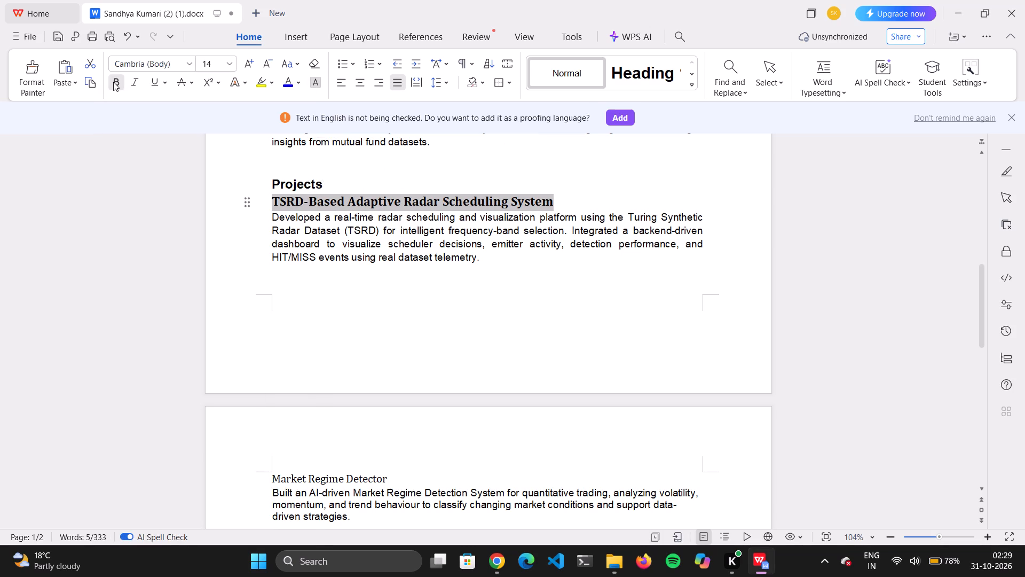
click(253, 61)
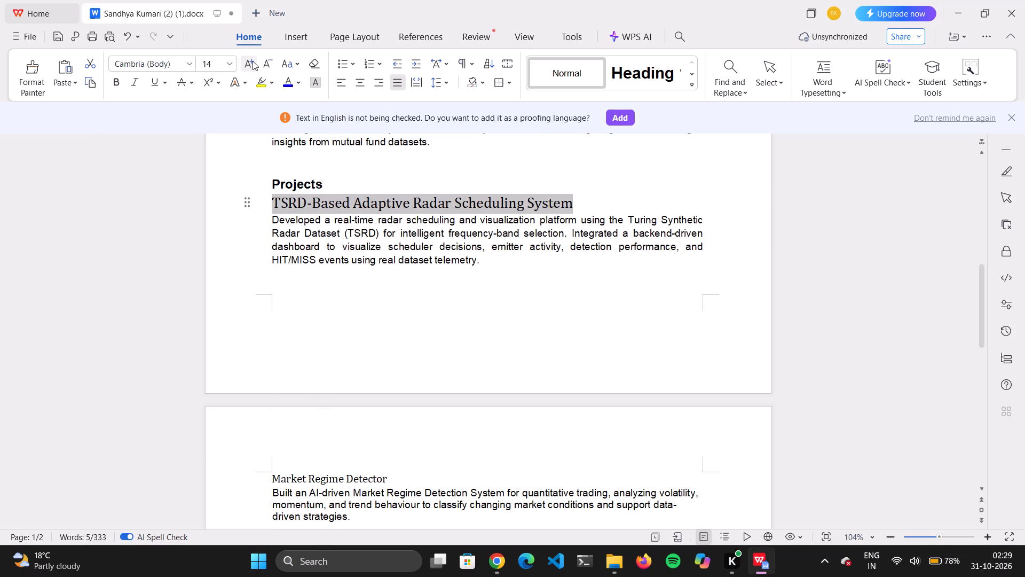
click(264, 61)
click(264, 61)
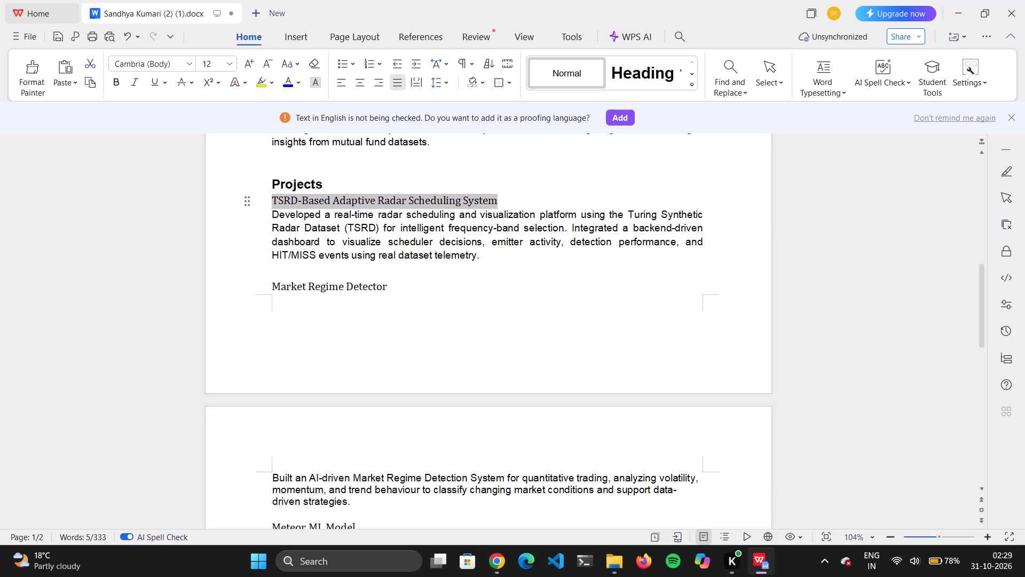
Insert an empty line before the "Market Regime Detector" title.
click(271, 283)
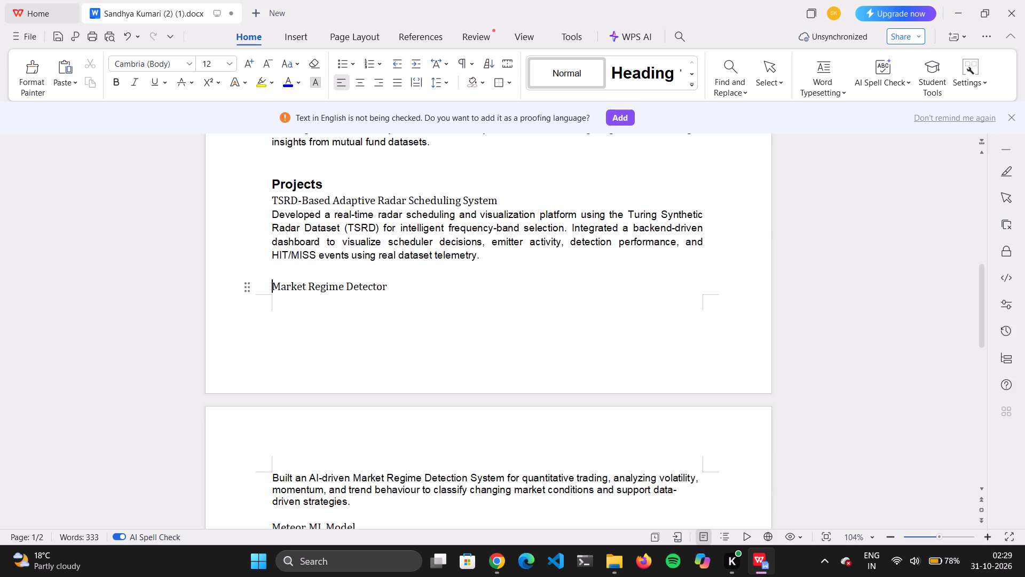
key(Return)
Format the "Data Analyst Intern | Bluestock Fintech" line under Experience as Cambria (Body), size 12.
scroll(271, 283, up, 1)
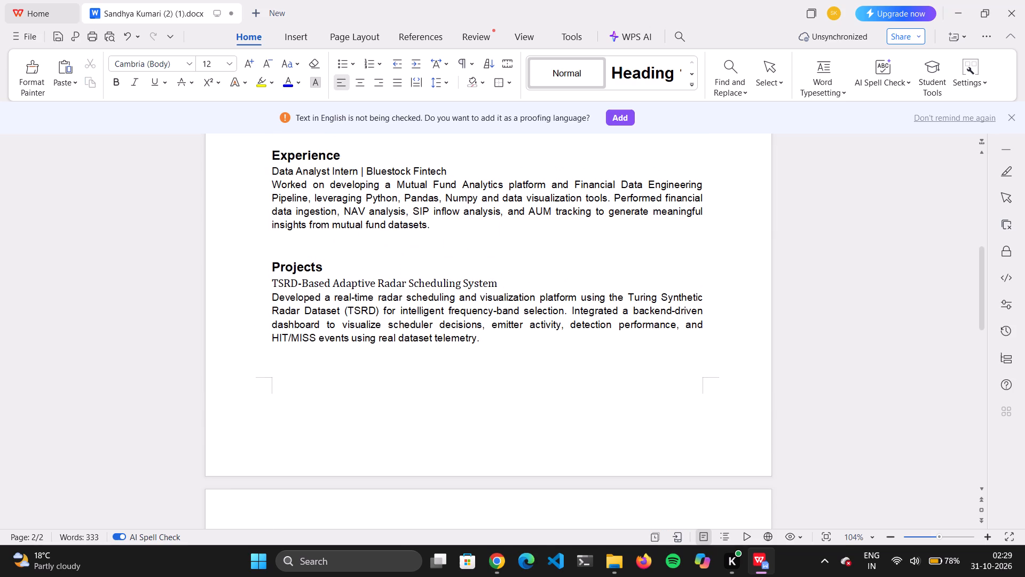
scroll(271, 283, up, 1)
double_click(274, 302)
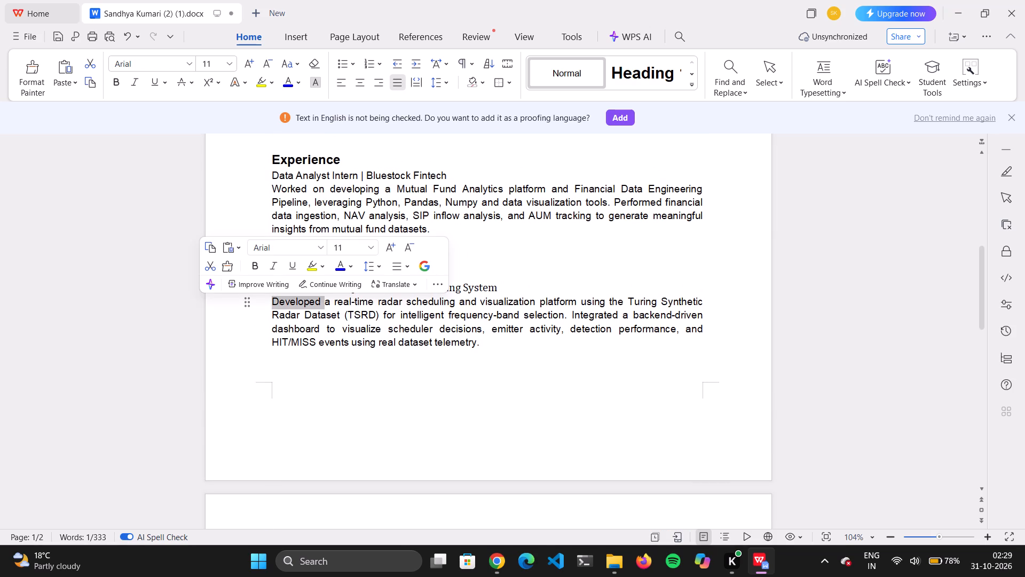
click(274, 302)
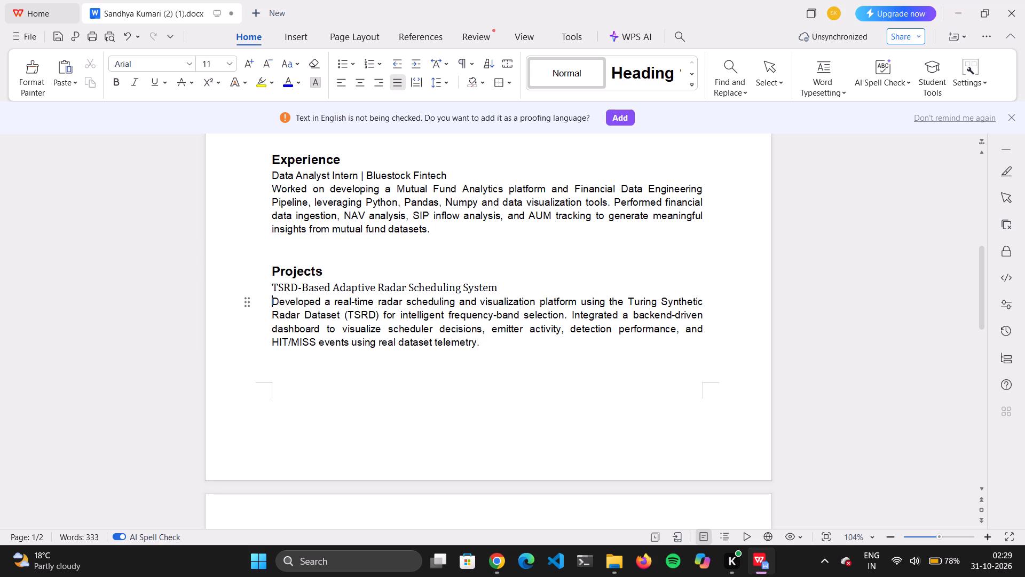
triple_click(344, 174)
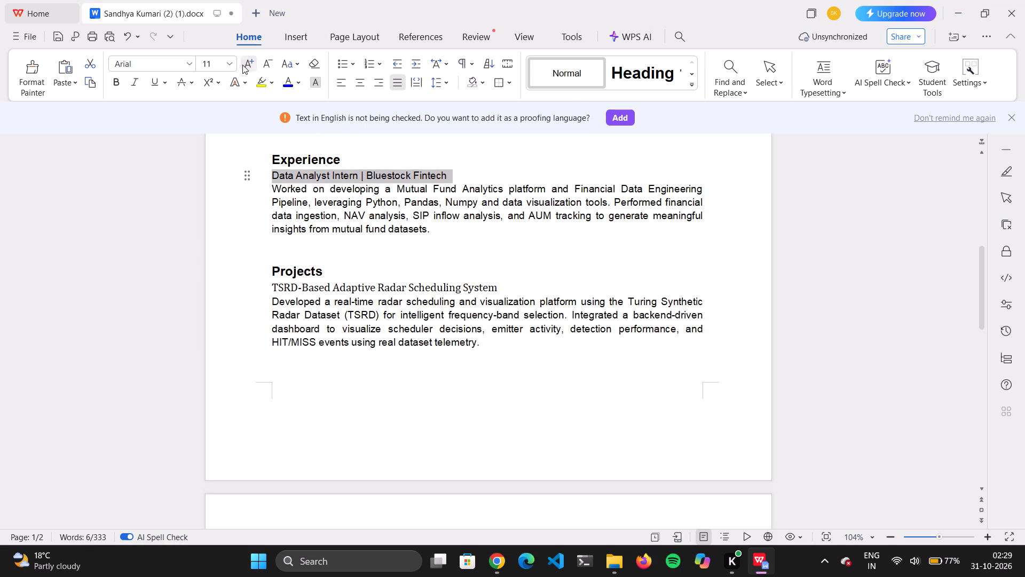
click(242, 65)
click(189, 65)
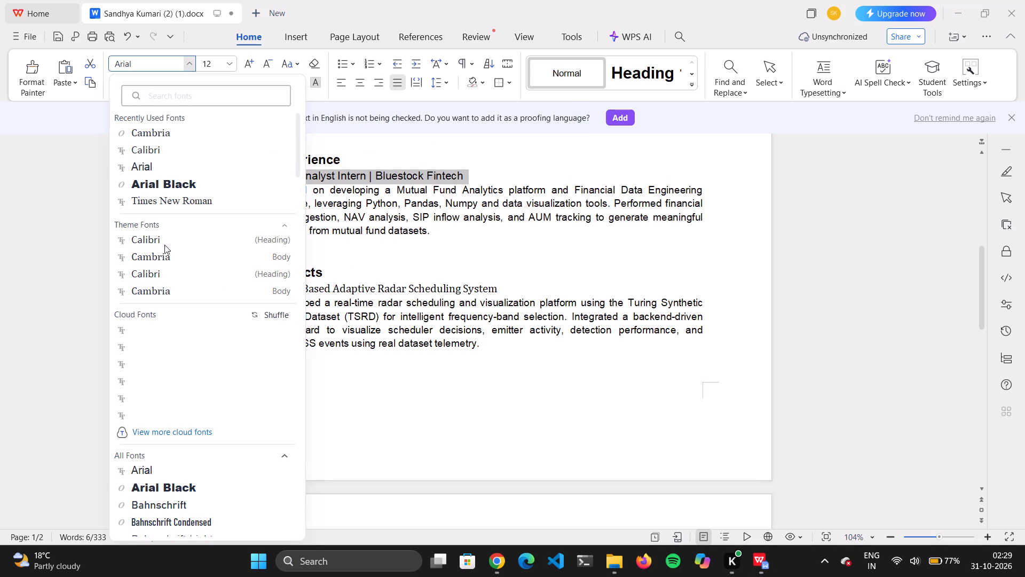
click(163, 252)
click(377, 288)
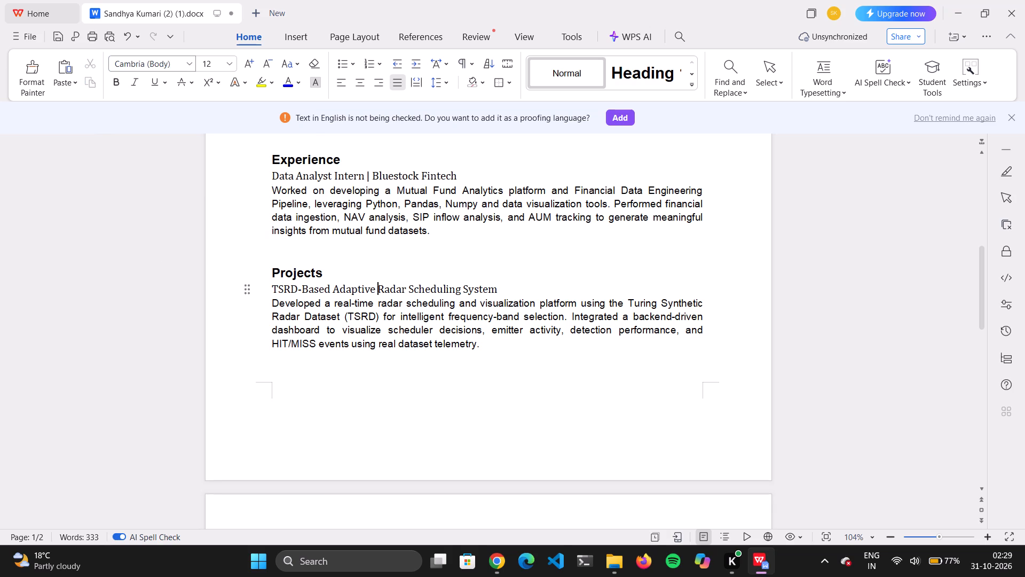
Delete the extra empty line between the Meteor ML Model description and the Achievements heading.
scroll(377, 288, up, 6)
scroll(377, 288, down, 3)
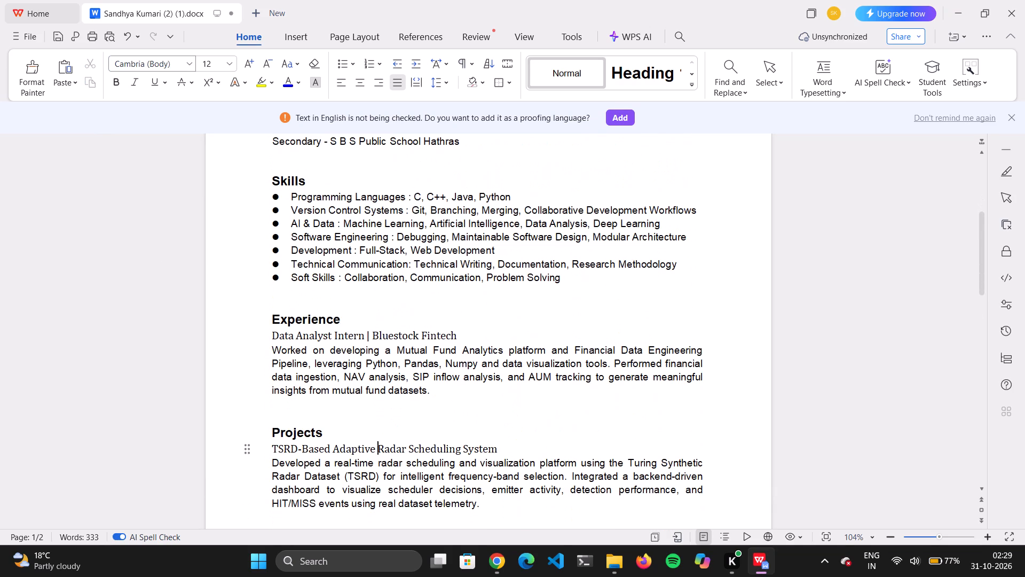
scroll(377, 288, down, 5)
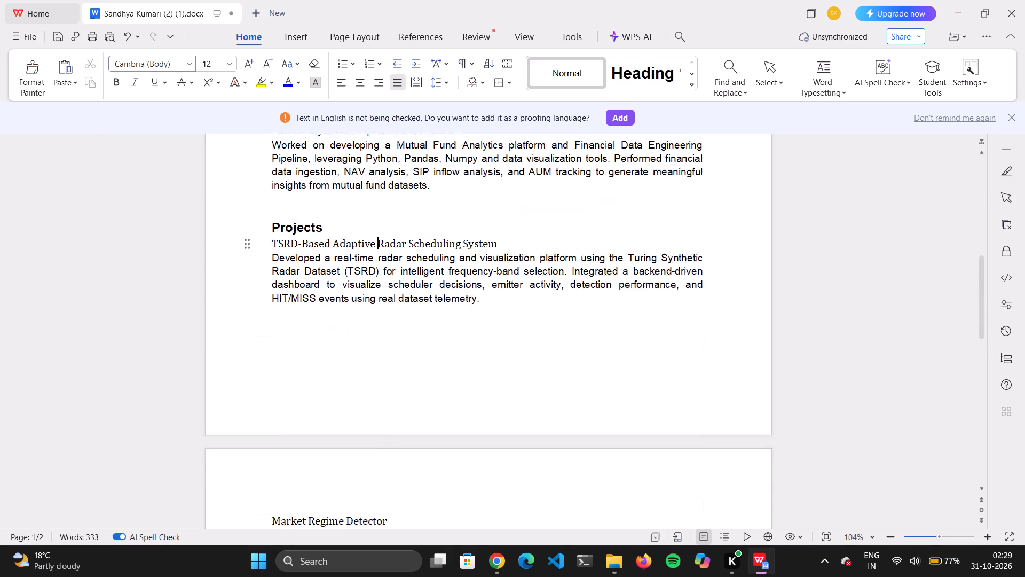
scroll(377, 288, down, 3)
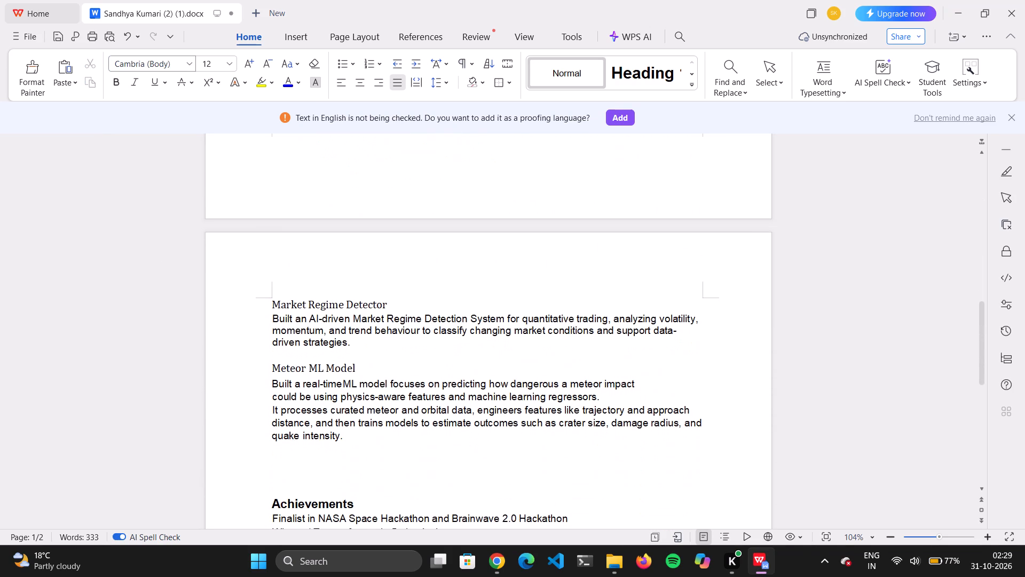
scroll(377, 288, down, 2)
click(298, 402)
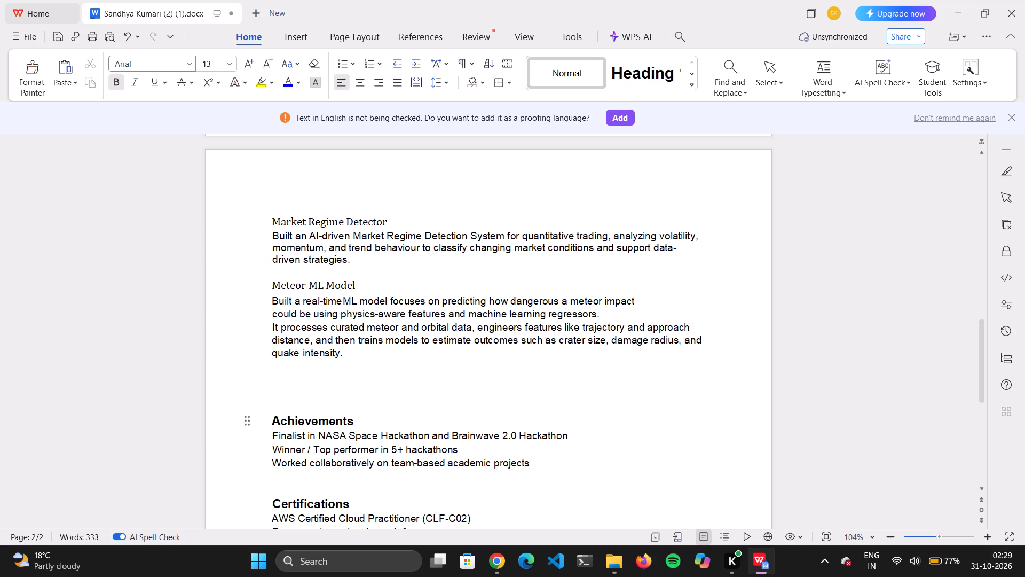
click(293, 399)
click(286, 375)
key(BackSpace)
key(BackSpace)
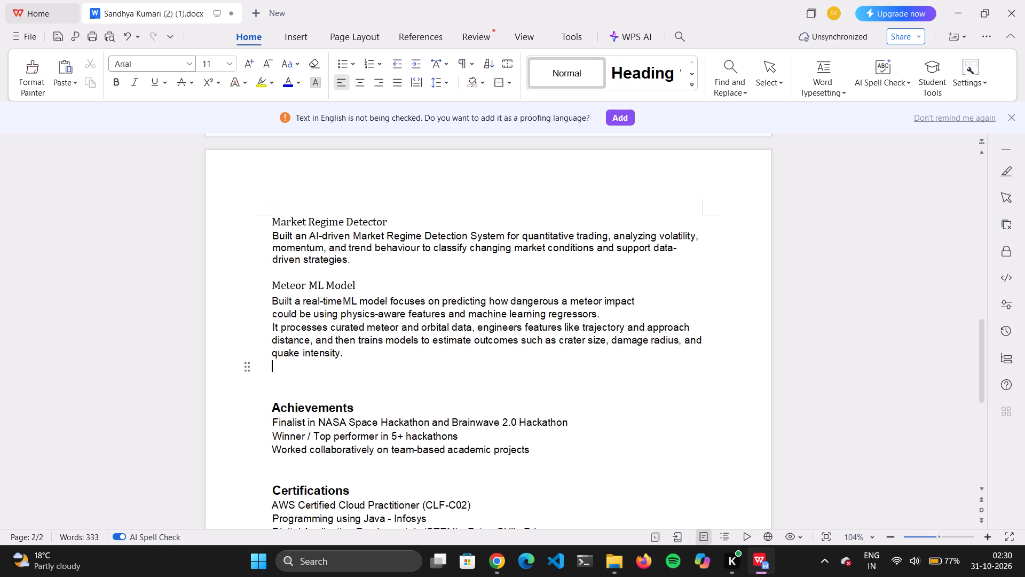
Delete the Achievements heading with the gap above it and re-enter "Achievements" on a new line directly above the NASA Space Hackathon entry.
drag(368, 407, 273, 382)
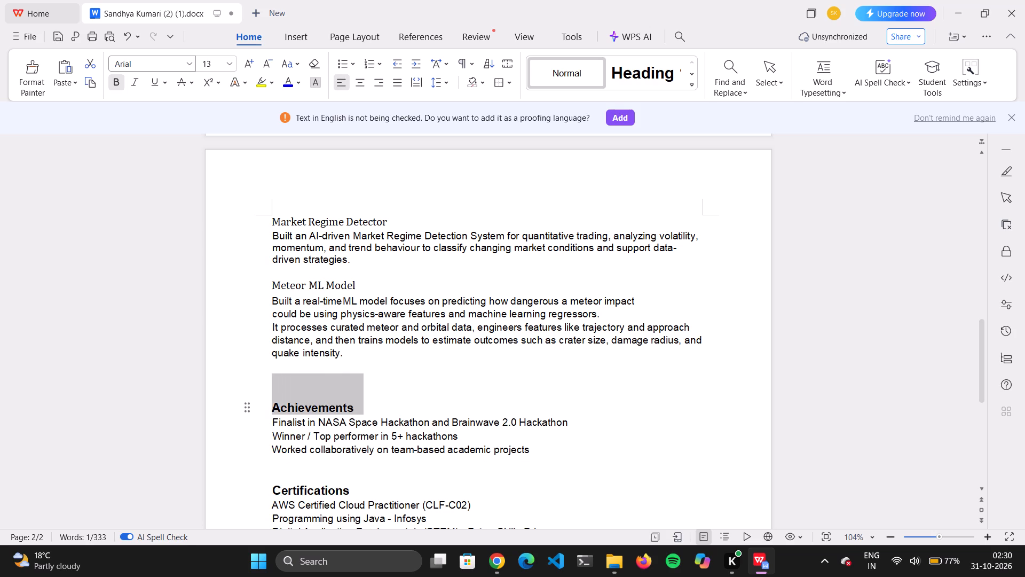
drag(273, 382, 259, 378)
key(BackSpace)
key(Up)
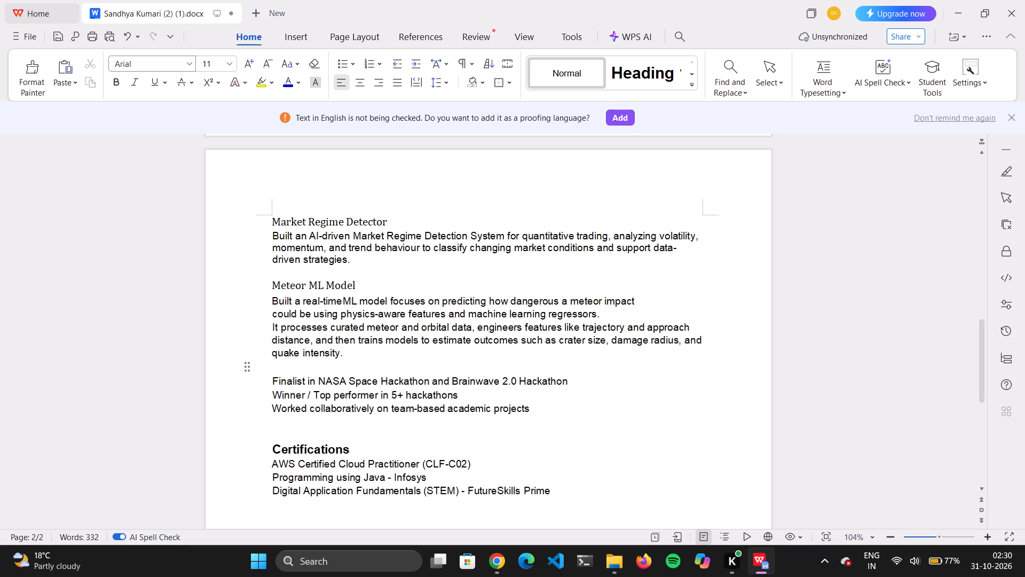
key(Return)
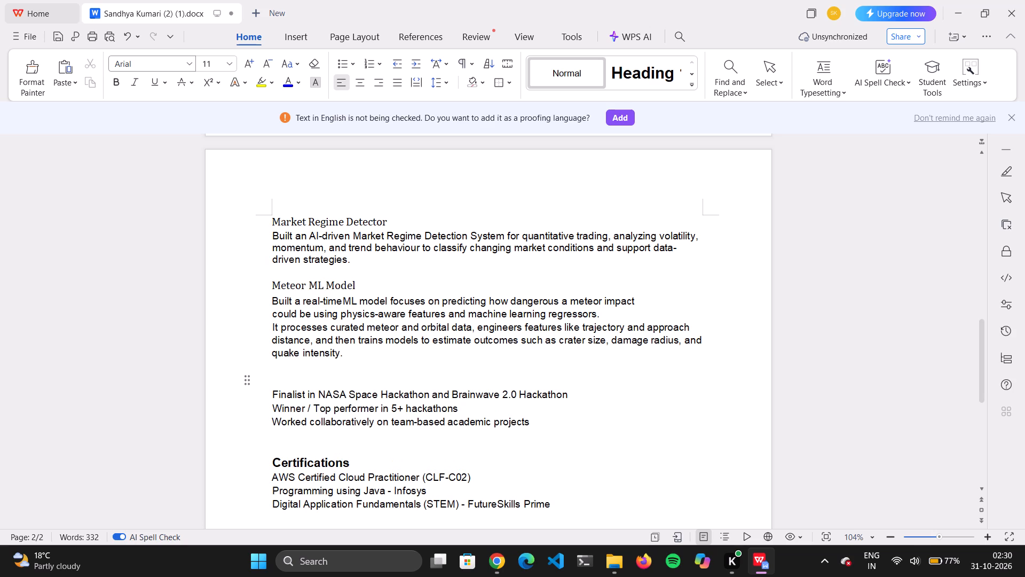
key(shift+a)
key(BackSpace)
key(Return)
text(Achievements)
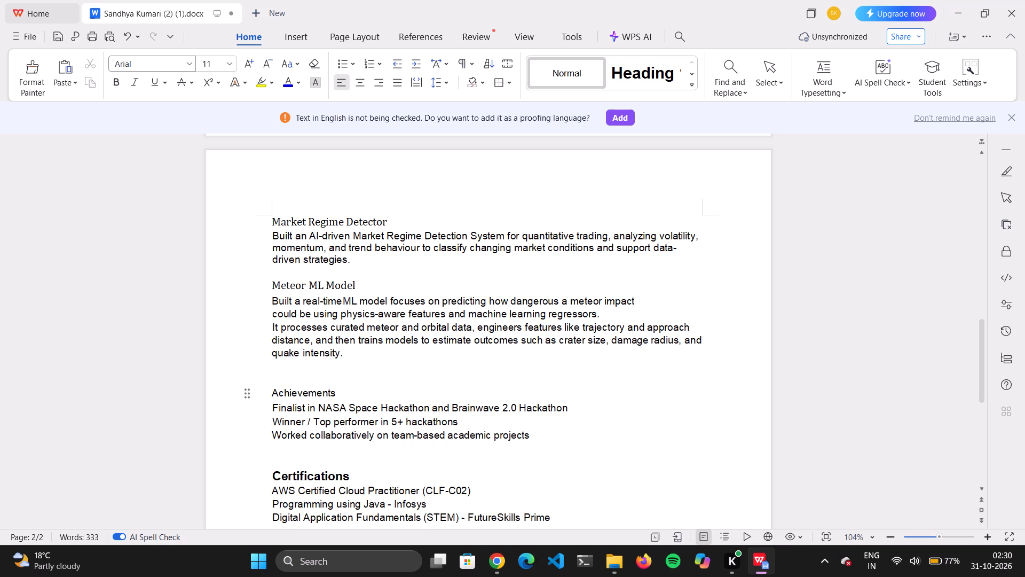
Make the Achievements heading bold at size 14.
click(294, 391)
triple_click(294, 391)
double_click(251, 67)
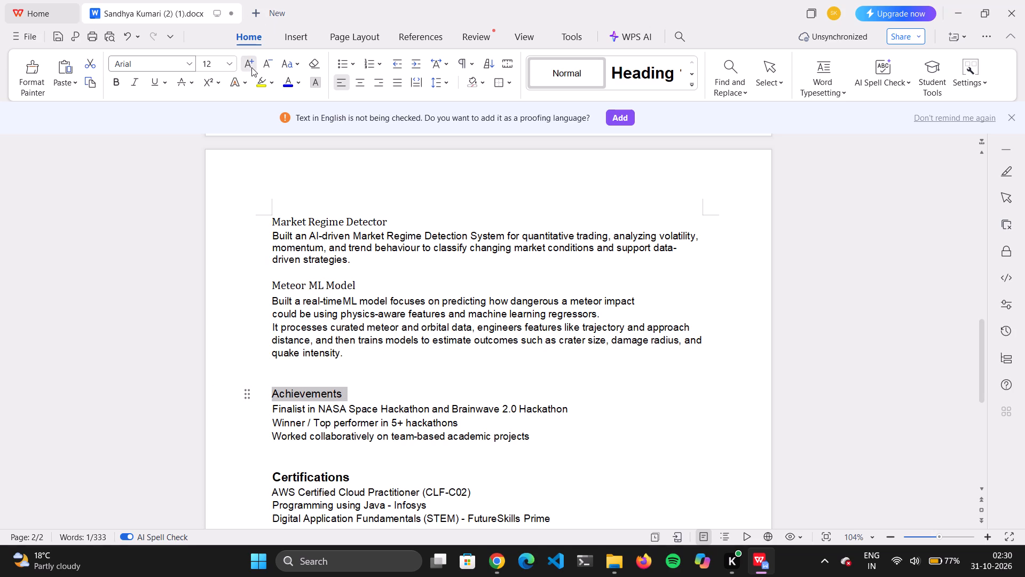
click(121, 79)
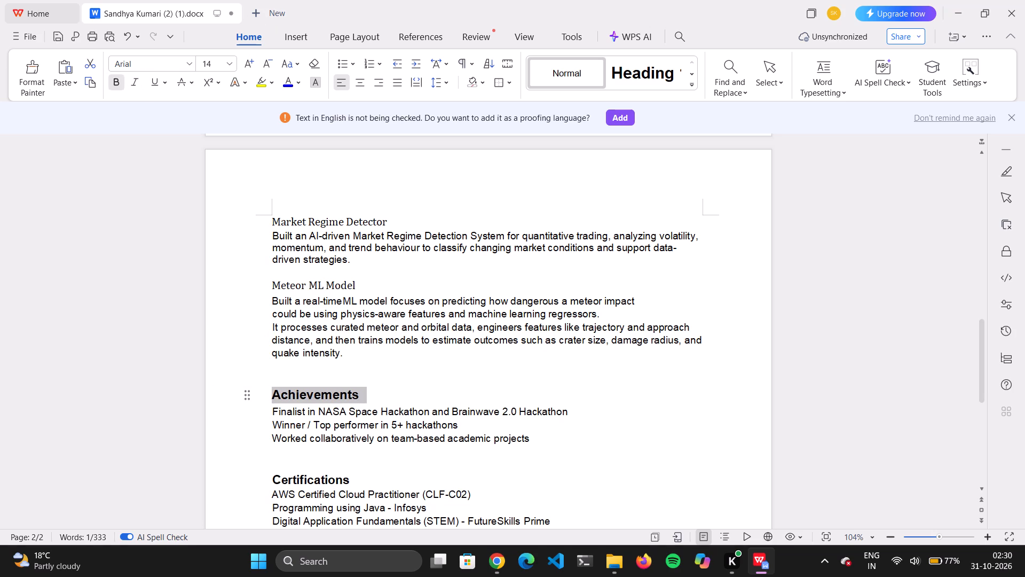
Delete the Certifications heading with the gap above it and re-enter "Certifications" on a new line directly above the AWS Certified Cloud Practitioner entry.
click(340, 461)
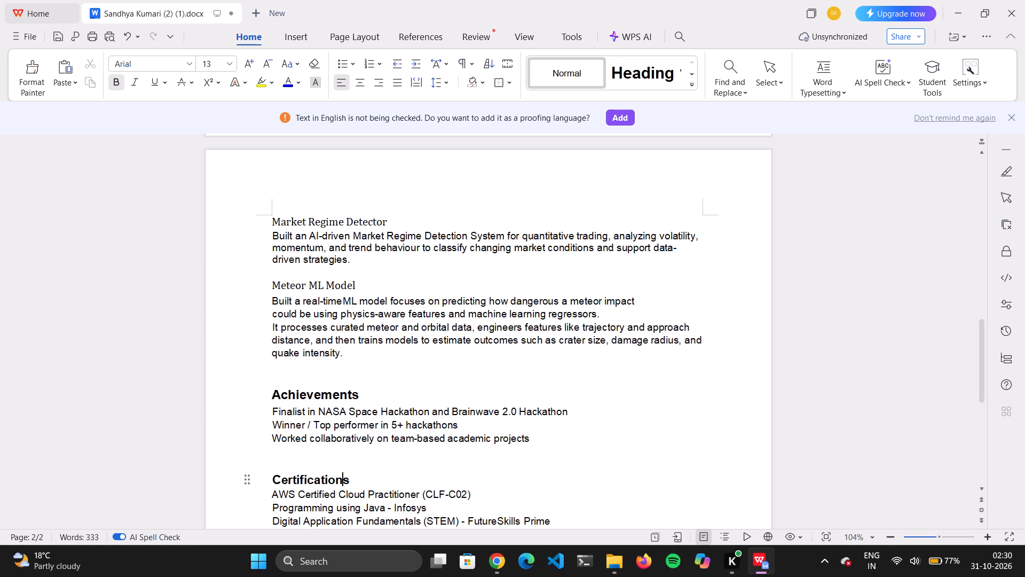
key(Up)
key(Down)
drag(356, 477, 271, 454)
key(BackSpace)
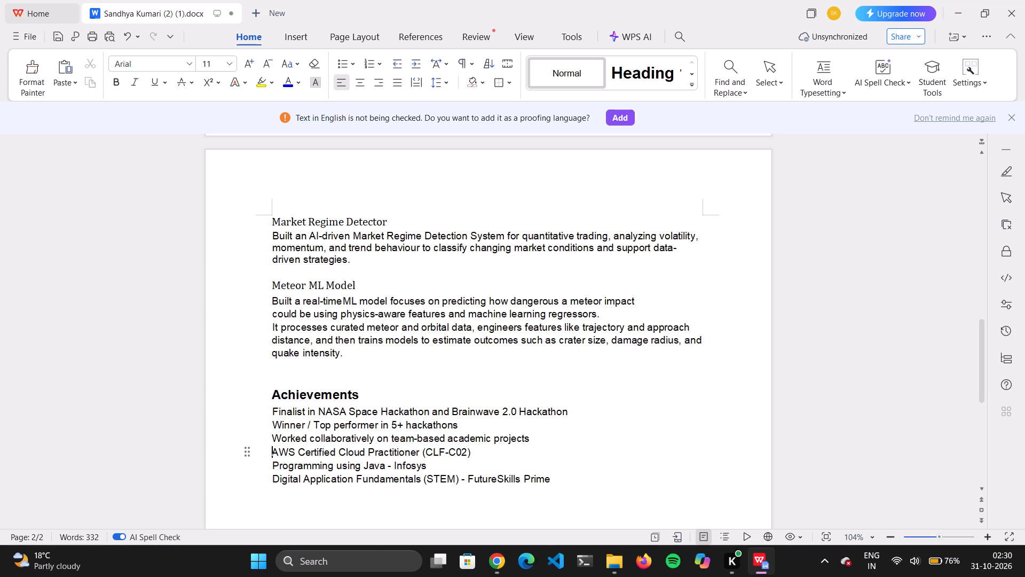
key(Return)
key(Return)
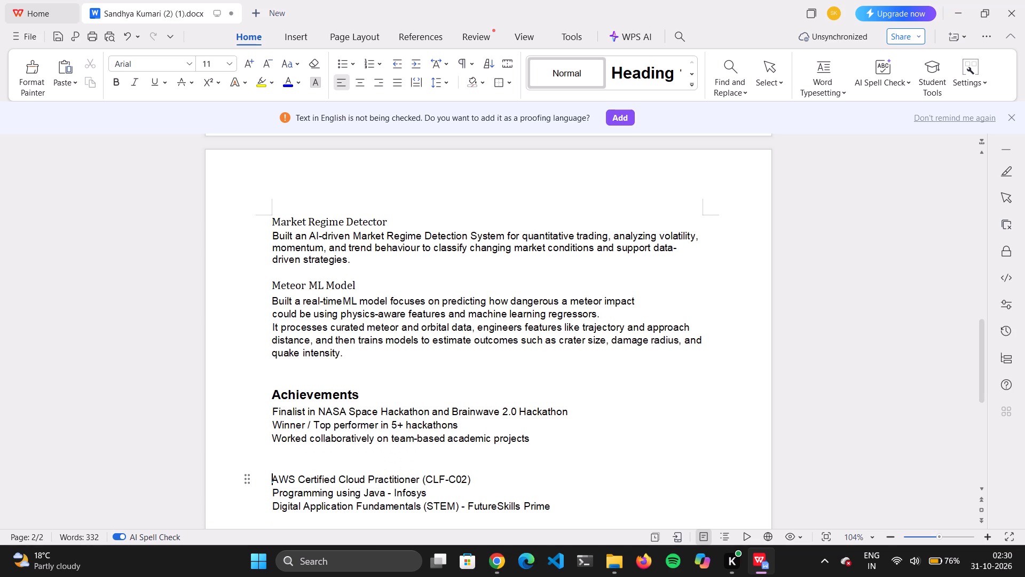
key(Up)
key(Up)
key(Down)
key(Return)
text(Certifications)
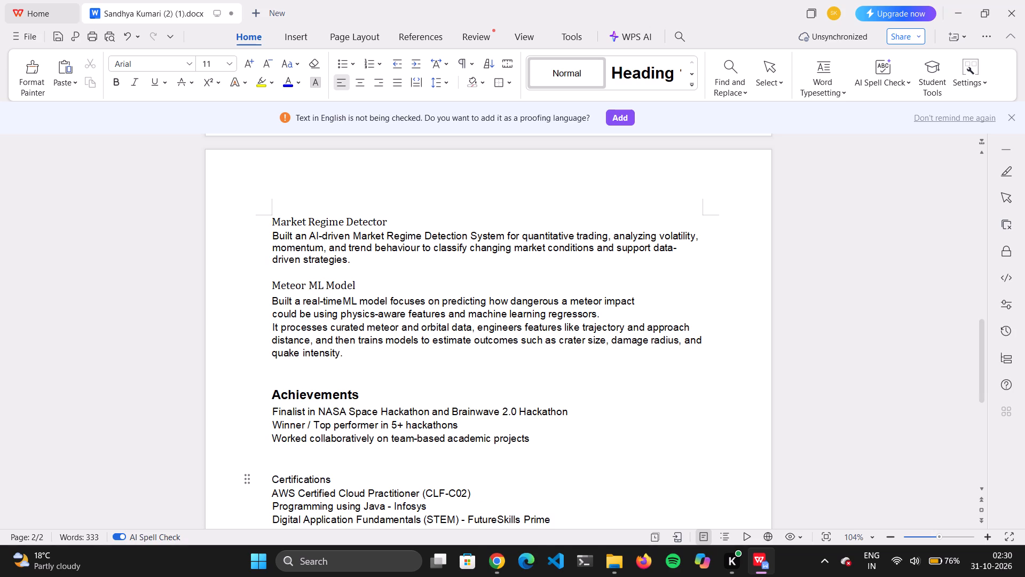
Make the Certifications heading bold at size 14.
triple_click(297, 476)
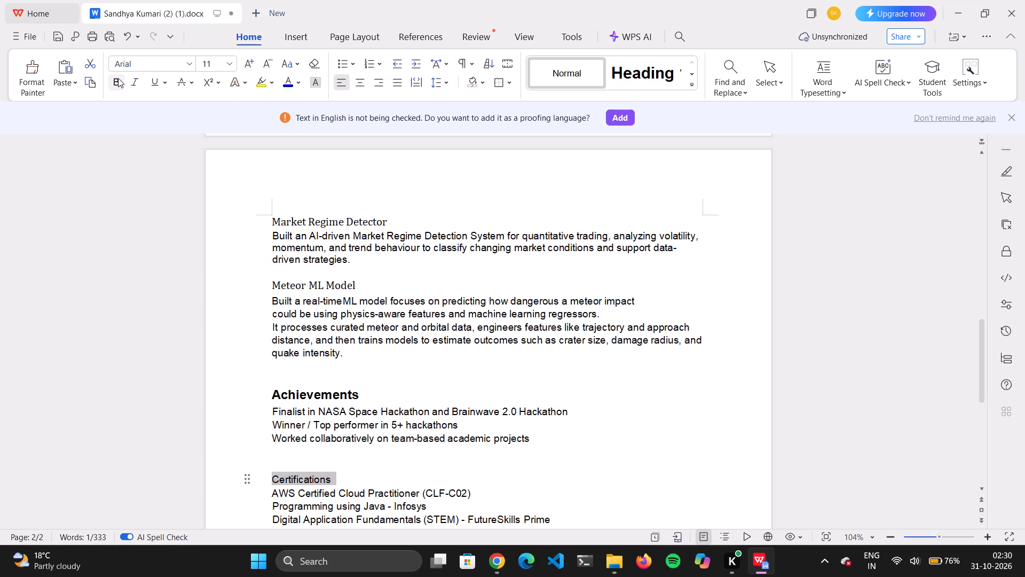
click(116, 78)
double_click(252, 63)
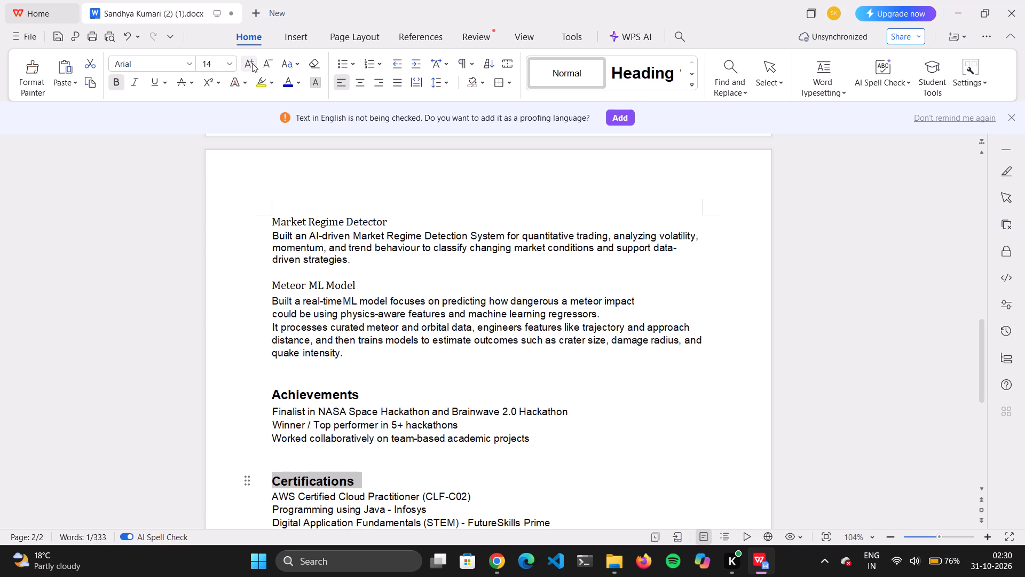
double_click(389, 493)
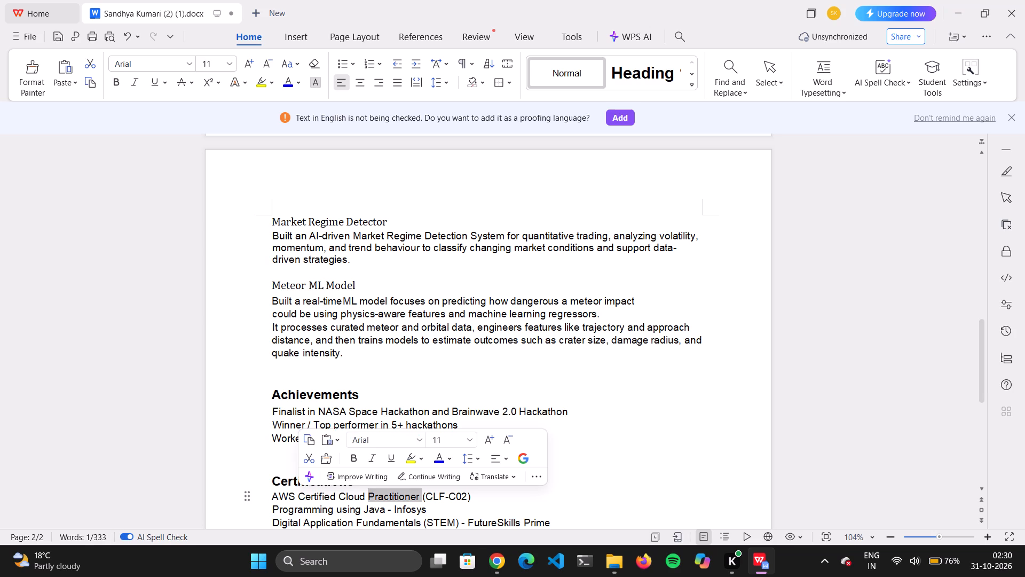
click(389, 493)
Review the résumé from the Certifications section back up to the contact header, checking headings and spacing.
scroll(389, 493, down, 3)
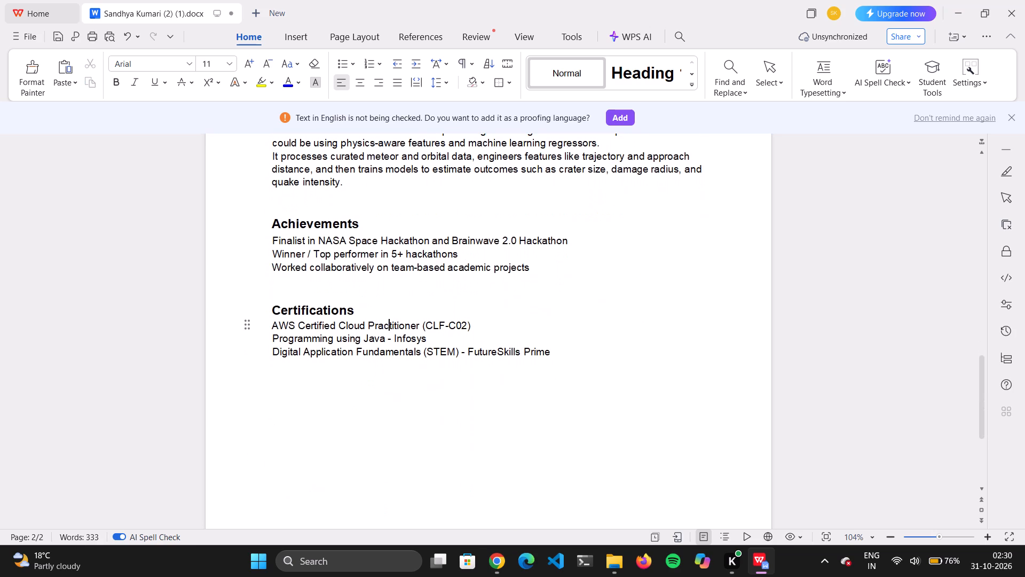
scroll(389, 493, up, 3)
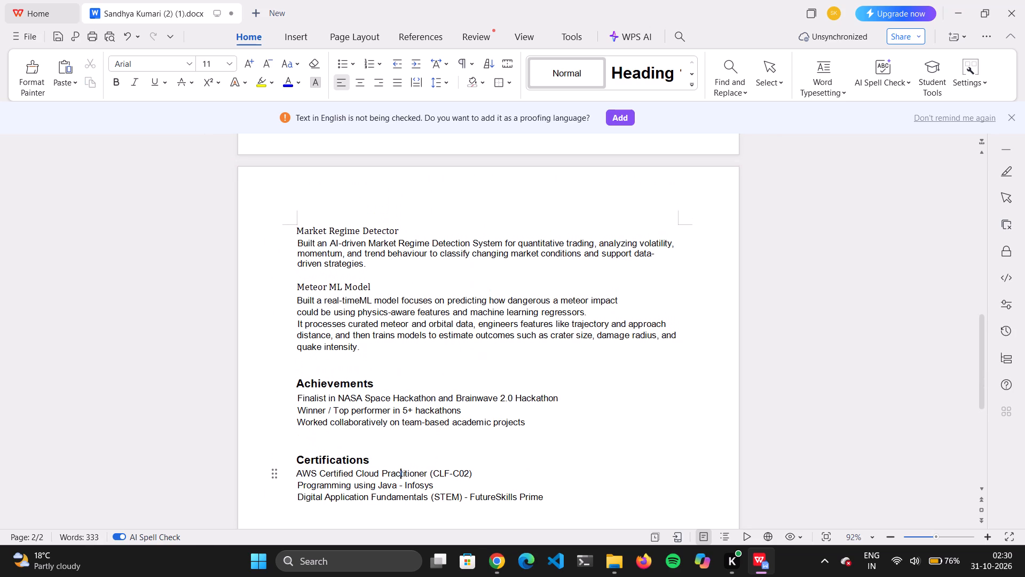
double_click(356, 318)
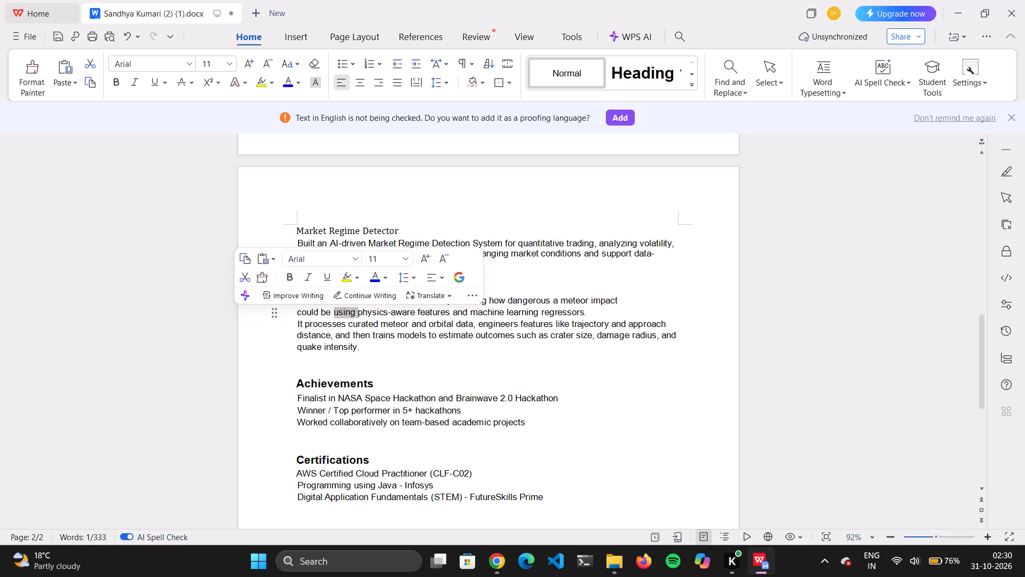
click(356, 318)
scroll(337, 289, up, 4)
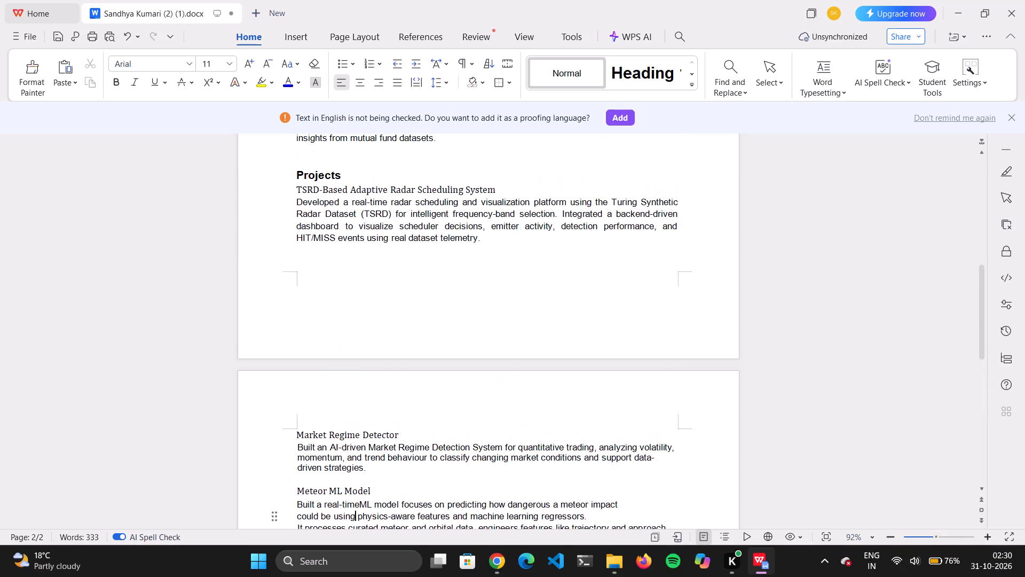
scroll(337, 289, up, 4)
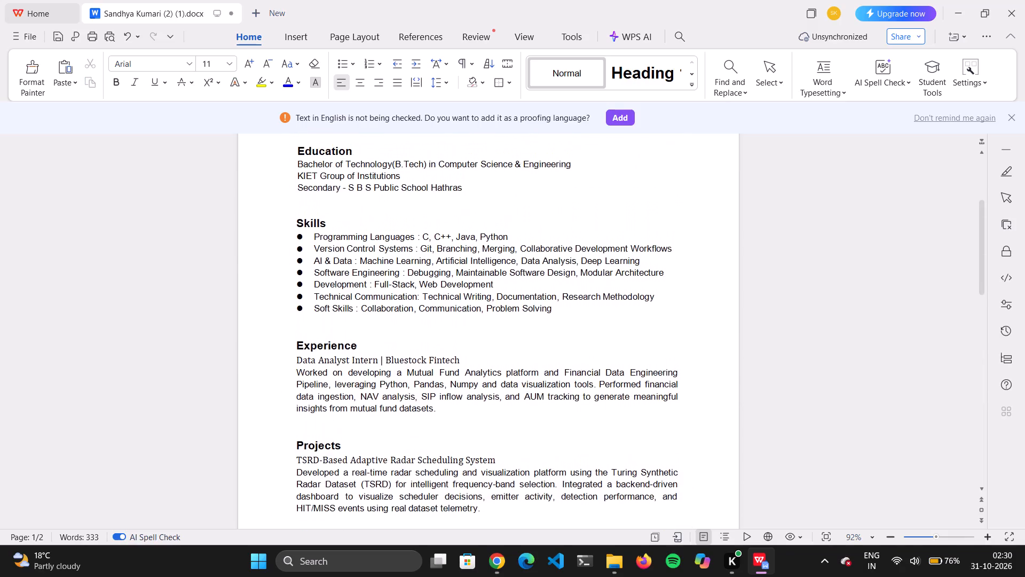
scroll(337, 289, up, 4)
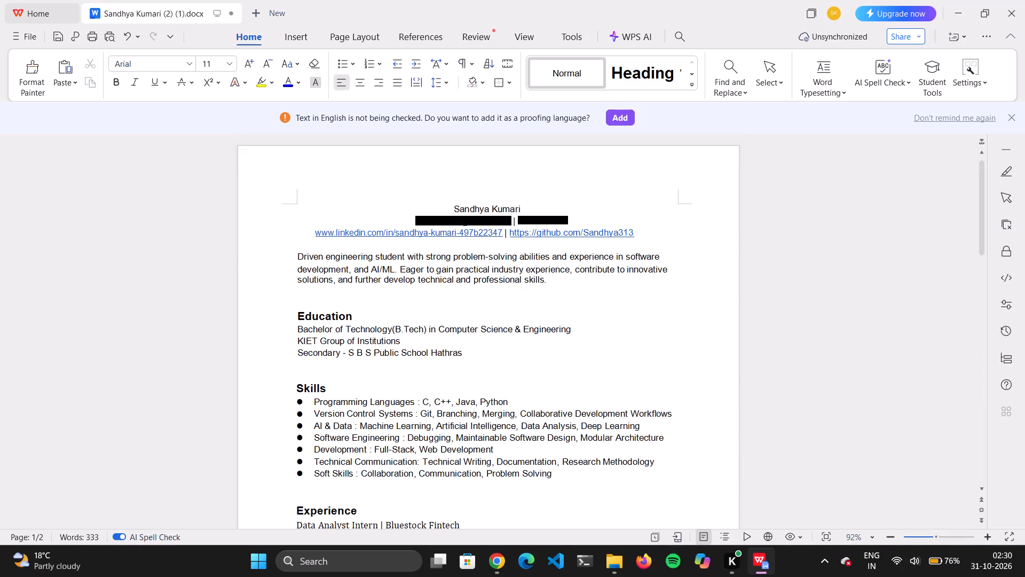
double_click(344, 351)
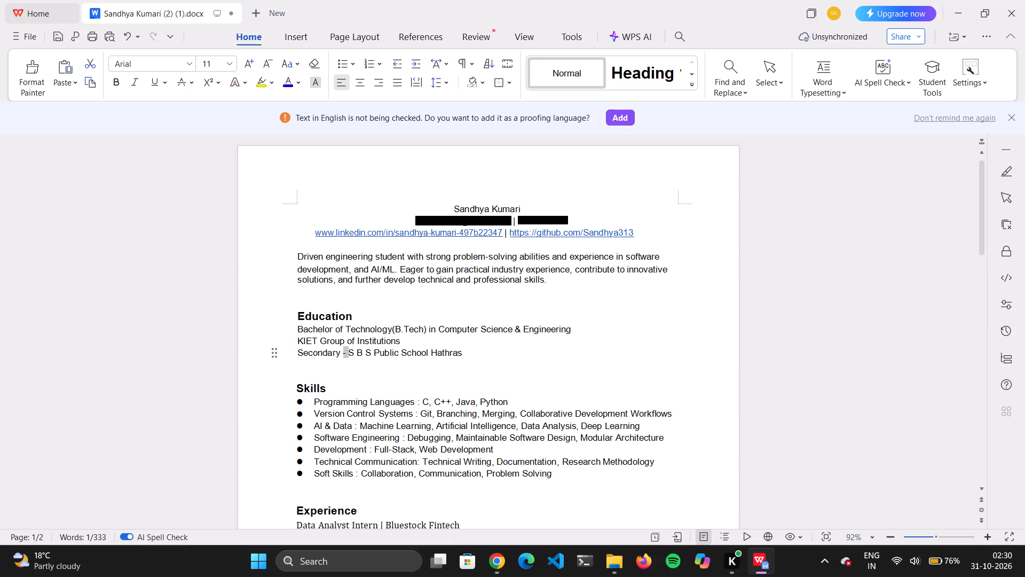
click(344, 351)
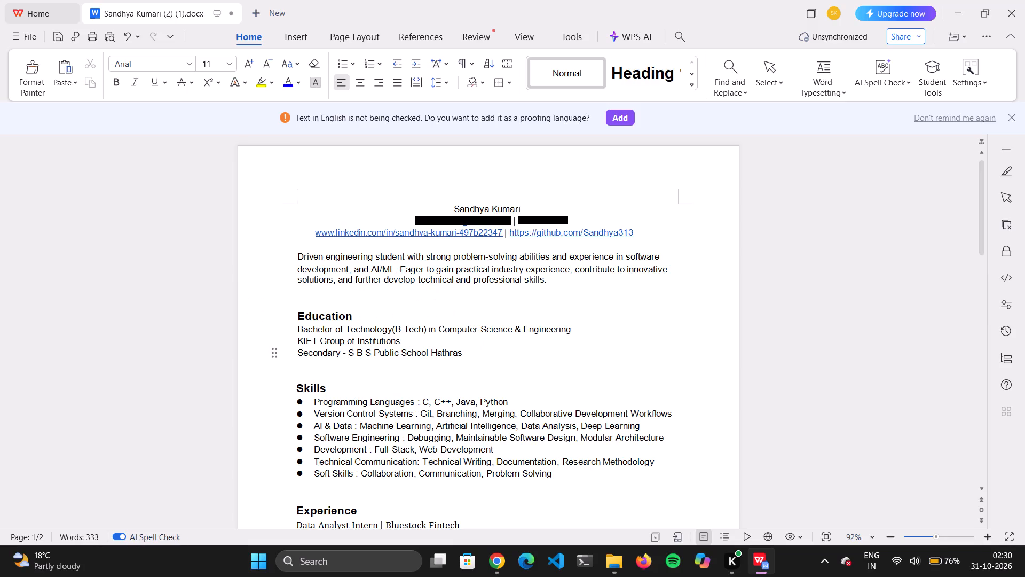
click(350, 392)
double_click(351, 403)
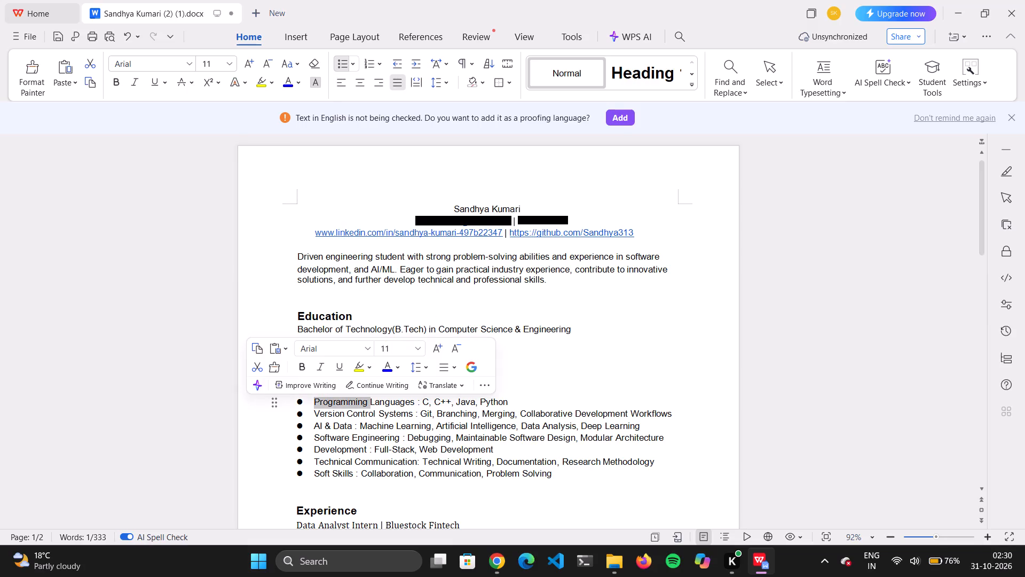
click(351, 403)
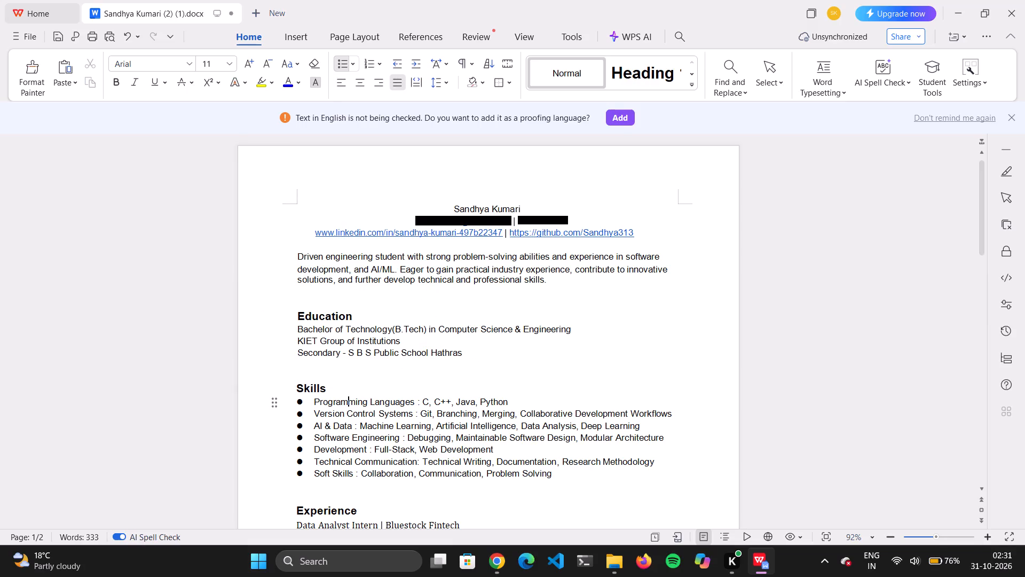
Insert an extra empty line between the LinkedIn and GitHub links line and the profile summary.
click(301, 248)
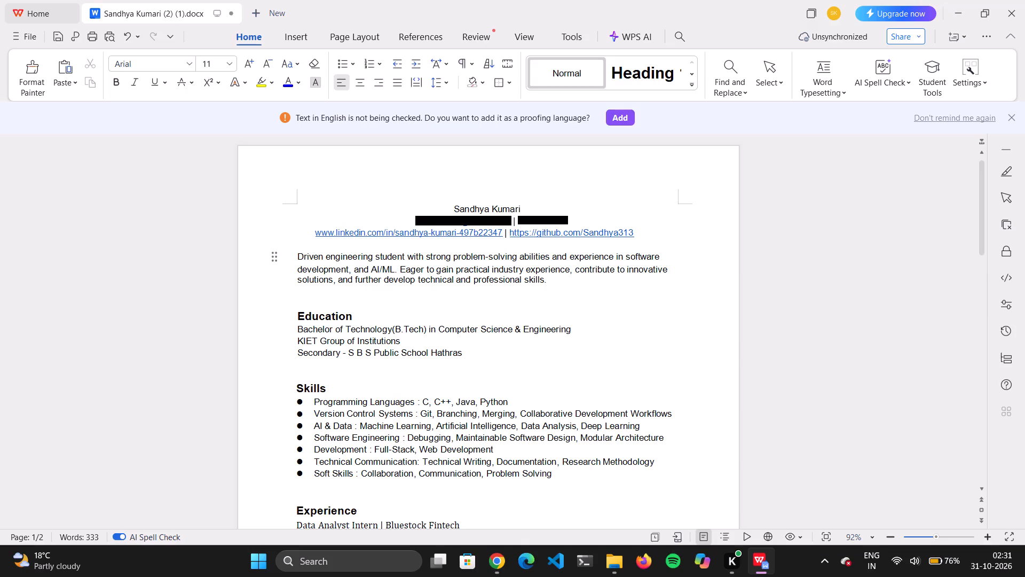
key(Up)
key(Down)
click(648, 237)
key(Return)
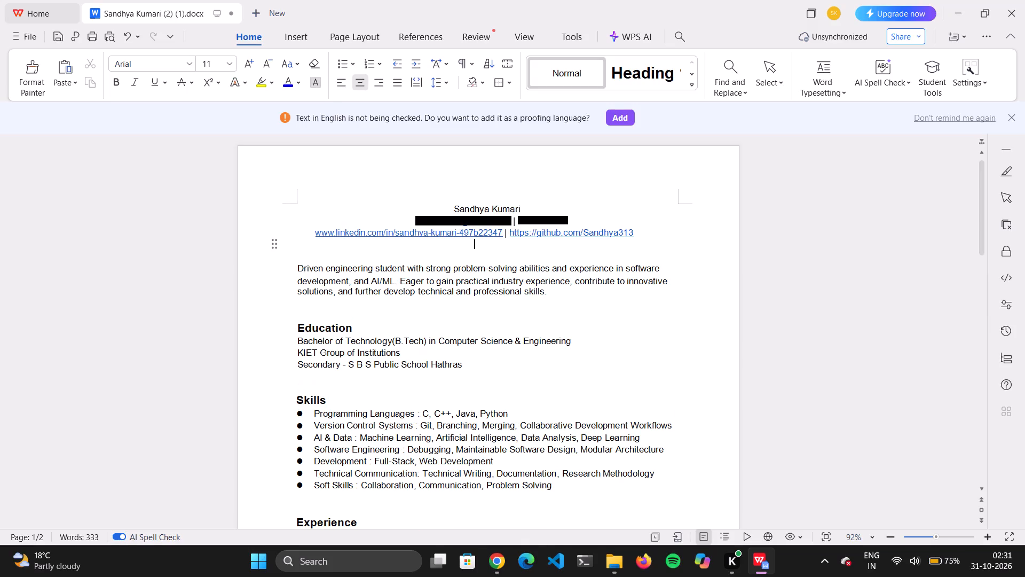
Check the résumé's remaining layout down to the Certifications section, and switch to the Chrome browser.
scroll(683, 344, down, 3)
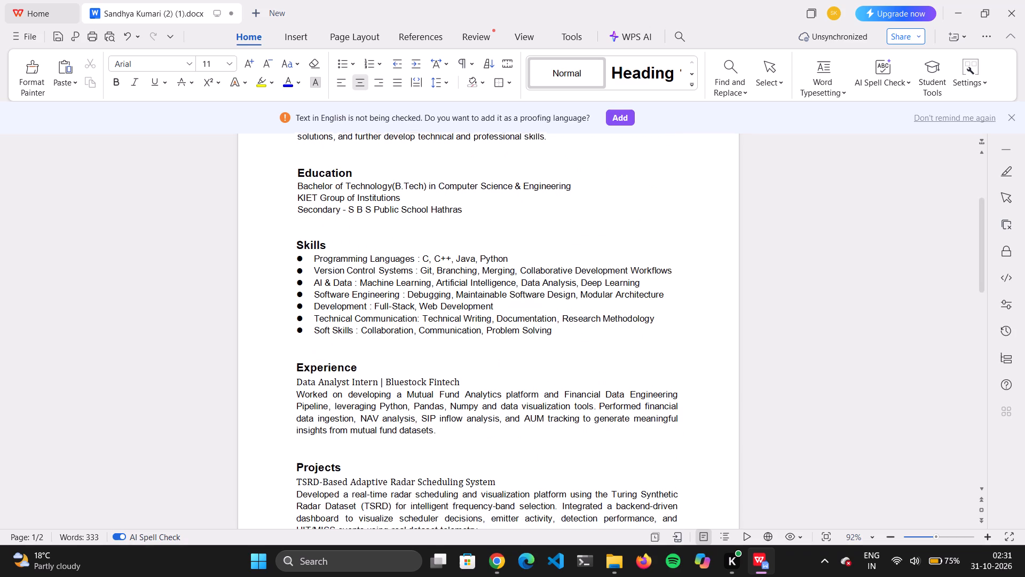
scroll(683, 344, down, 6)
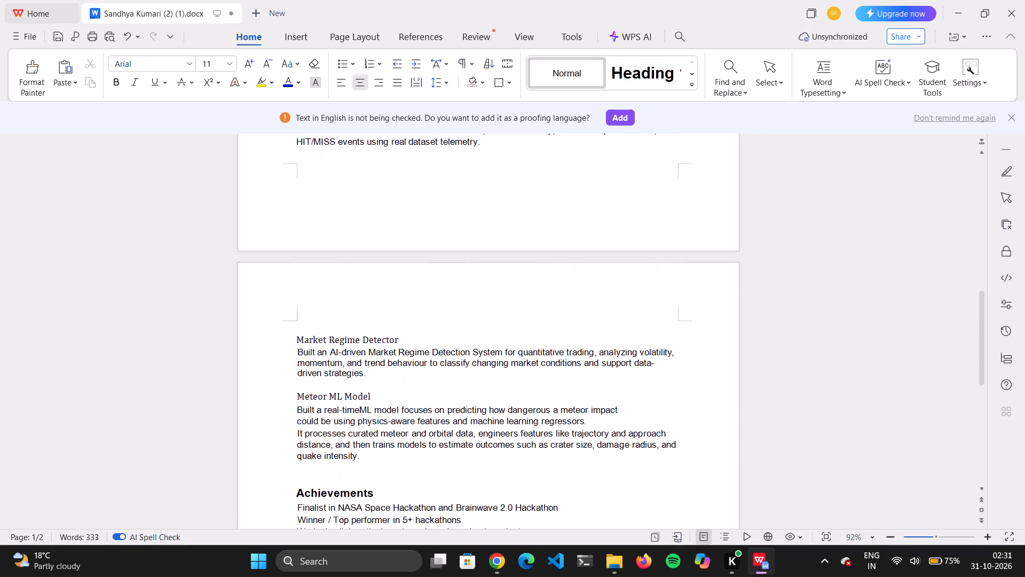
scroll(683, 344, down, 6)
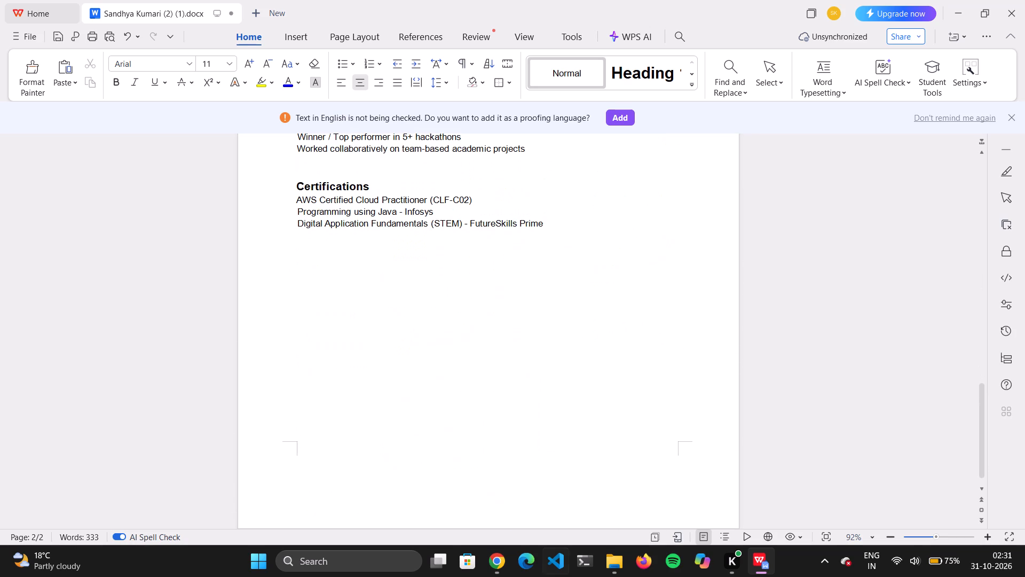
click(496, 568)
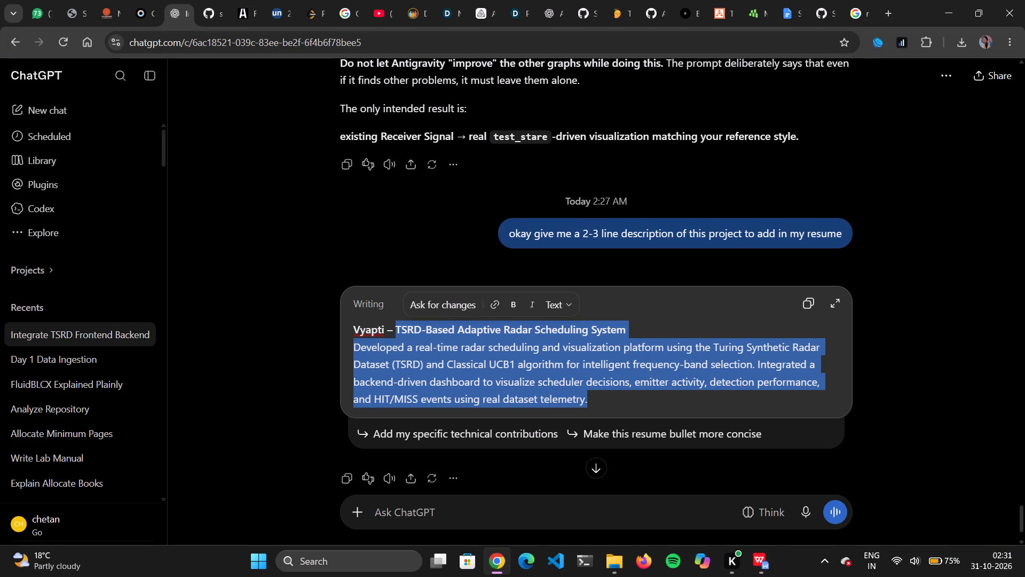
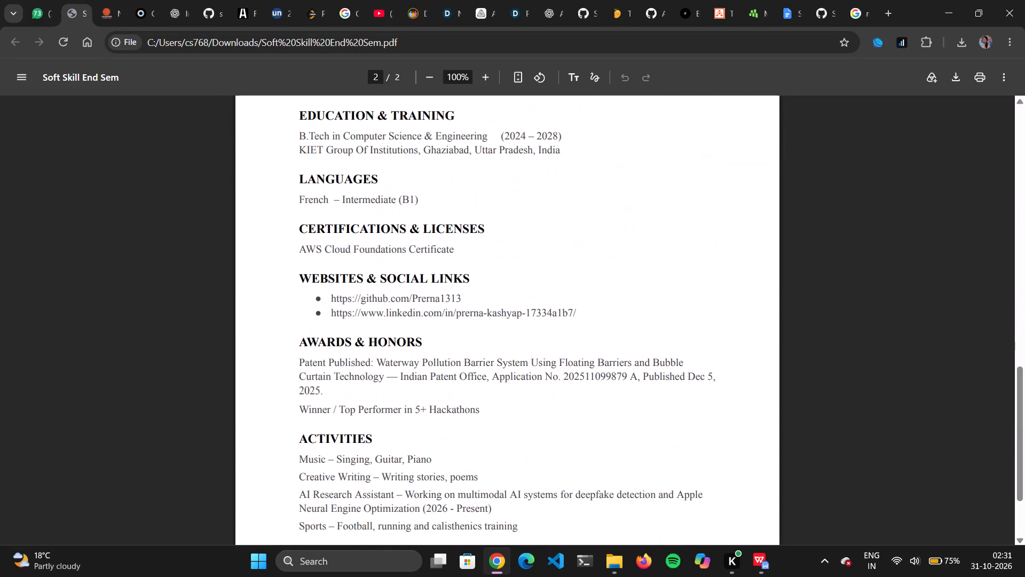
Check the reference résumé's sections, then switch to WPS Office and add a "Languages" line with spacing between Achievements and Certifications.
scroll(405, 335, down, 3)
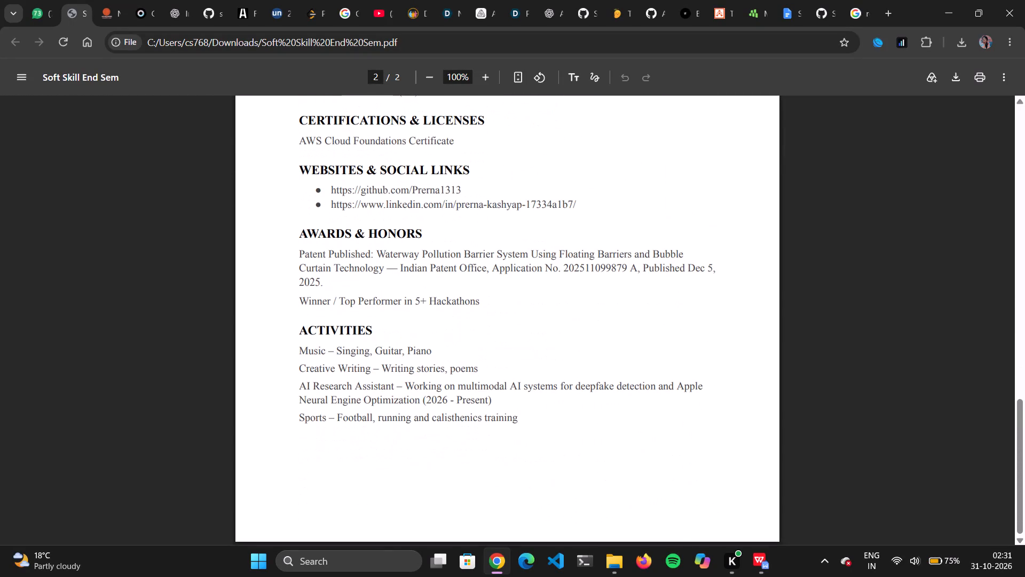
scroll(405, 335, up, 4)
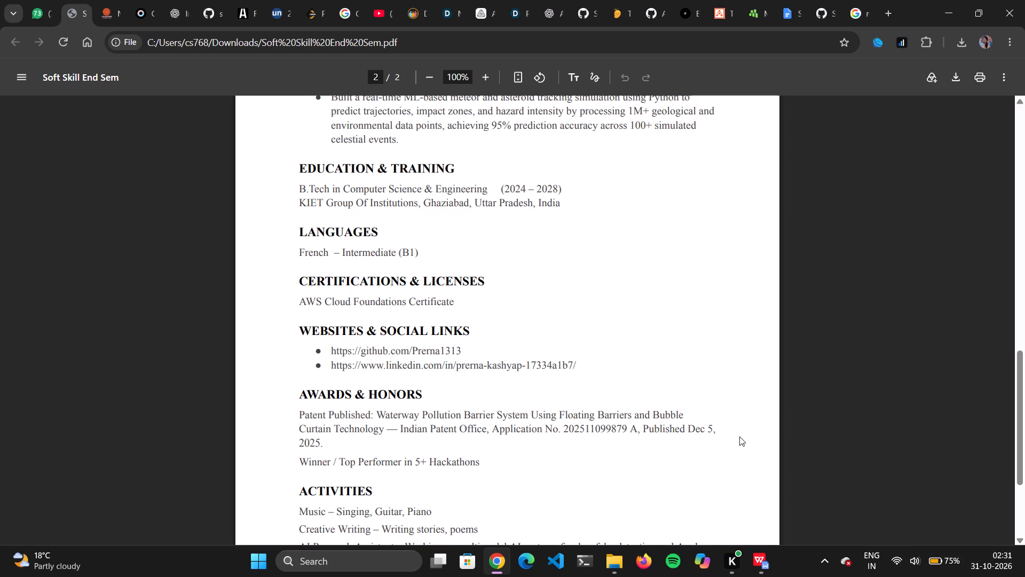
click(757, 569)
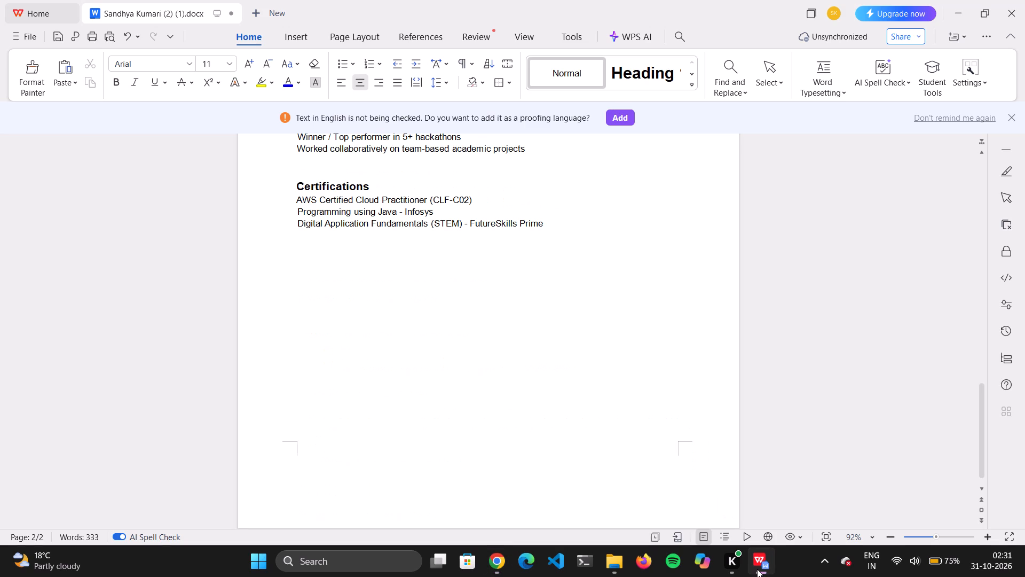
scroll(503, 301, up, 4)
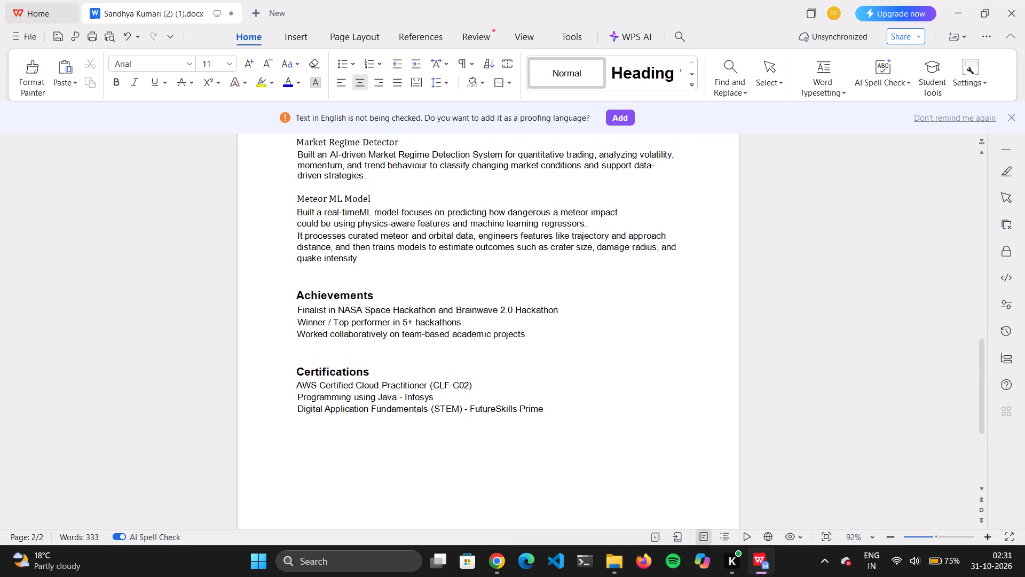
click(539, 334)
key(Return)
key(Return)
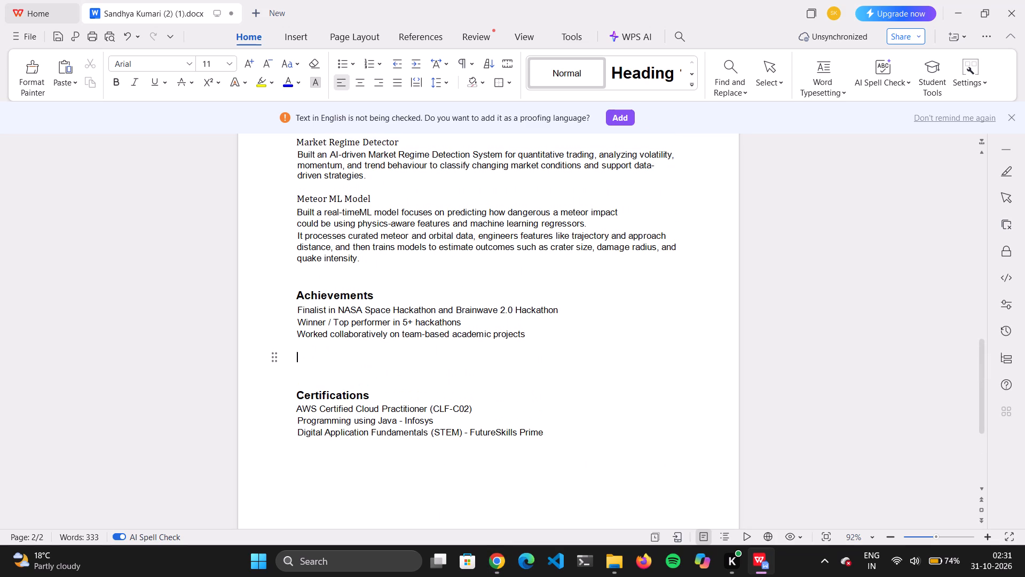
key(Return)
key(shift+l)
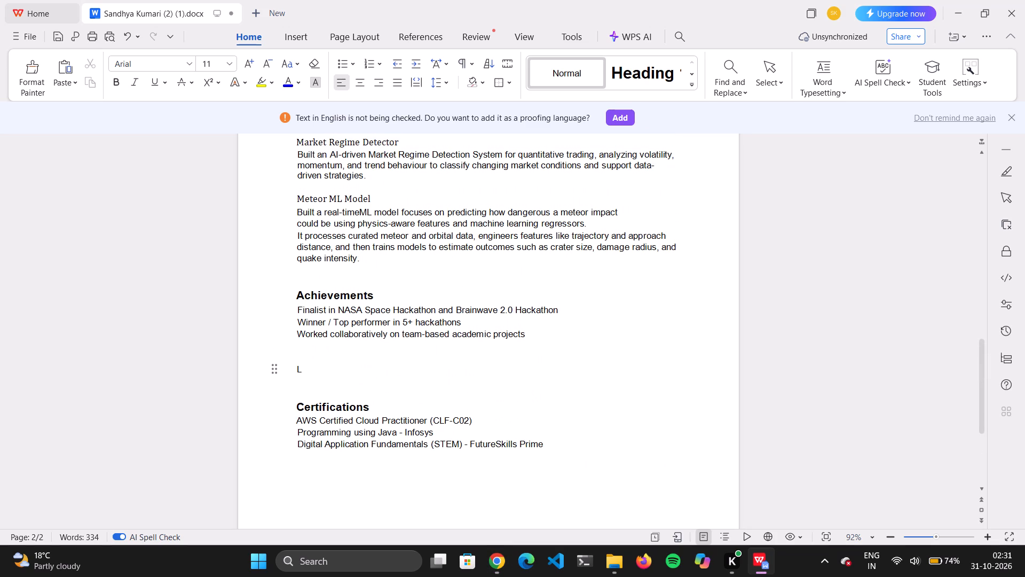
key(a)
text(nguages)
key(space)
Consult the reference résumé's Languages section briefly, and make the new Languages heading bold at size 14.
click(506, 552)
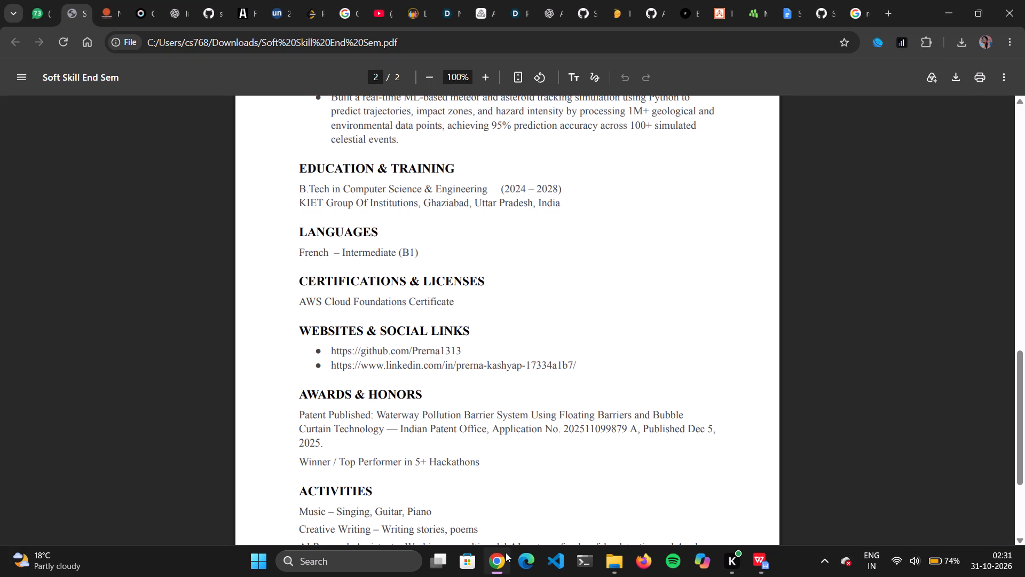
click(506, 552)
triple_click(332, 371)
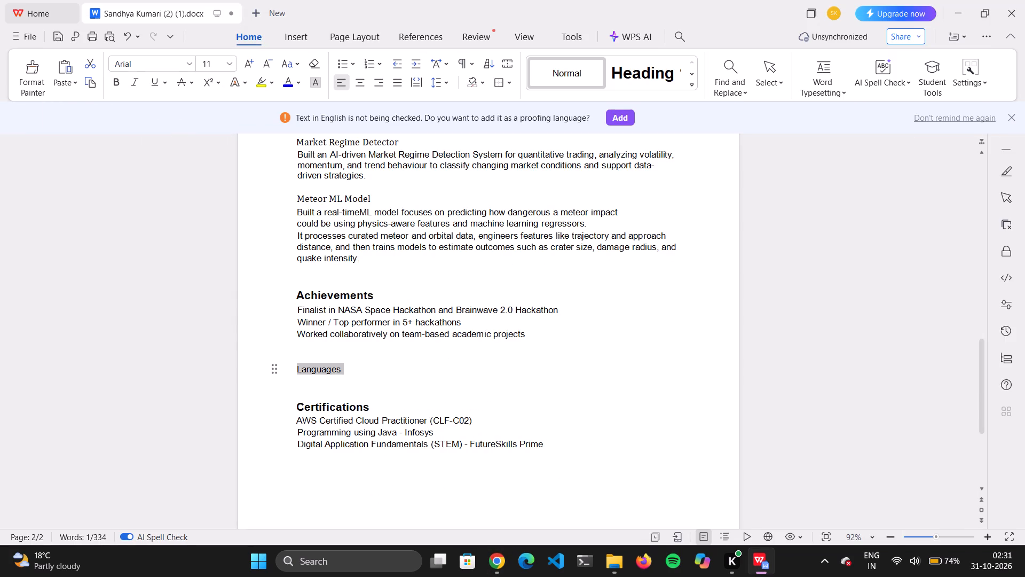
double_click(244, 59)
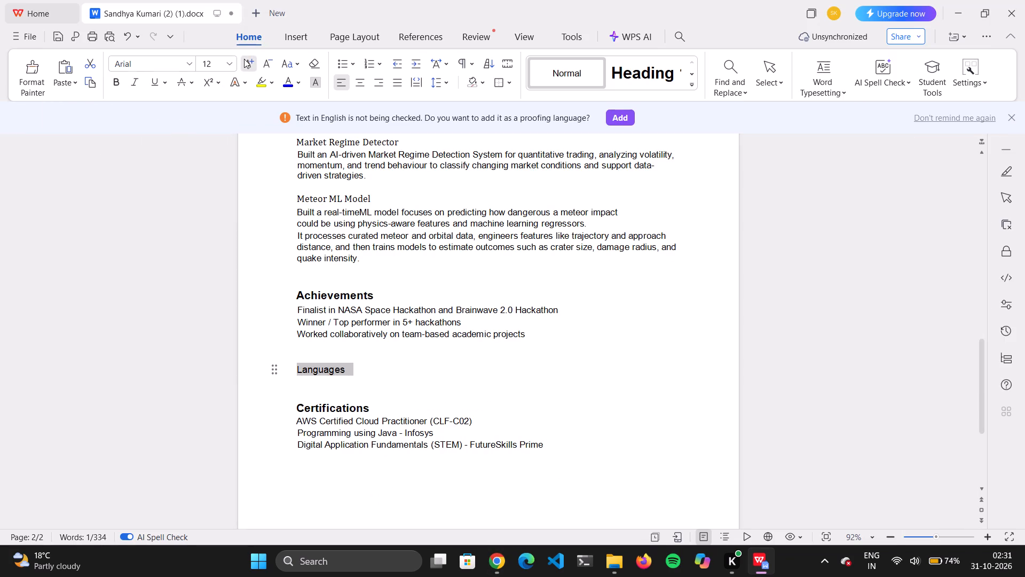
click(113, 82)
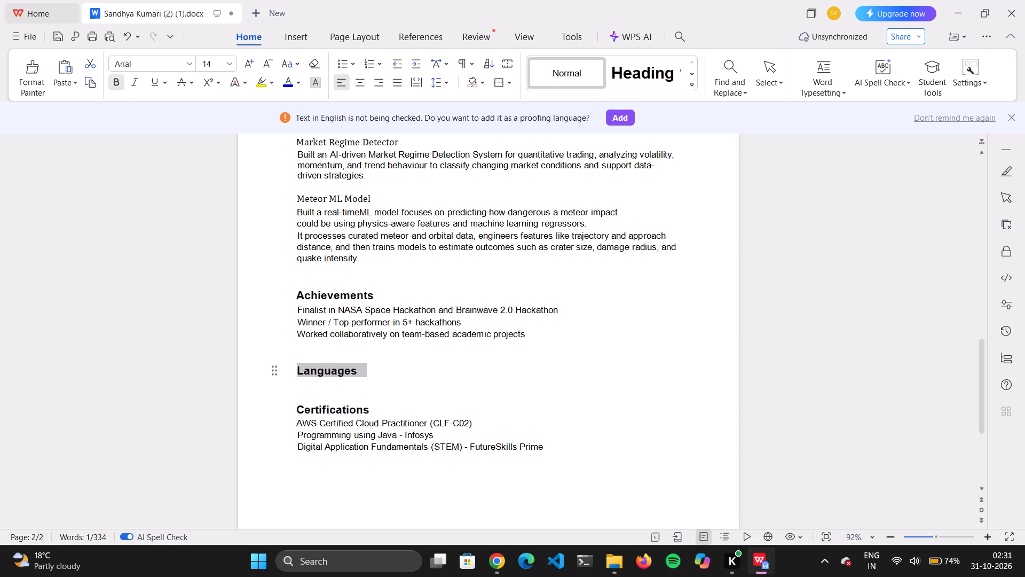
Add the entry "German - Indermediate" on a new line under the Languages heading, consulting the reference résumé for the proficiency wording.
click(375, 370)
key(Return)
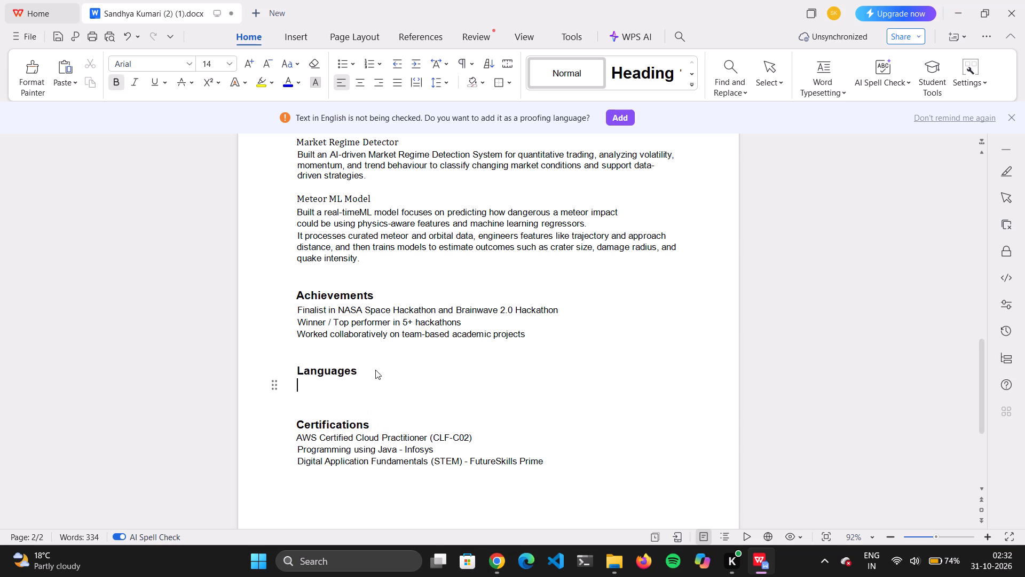
text(German - Ind)
text(ermi)
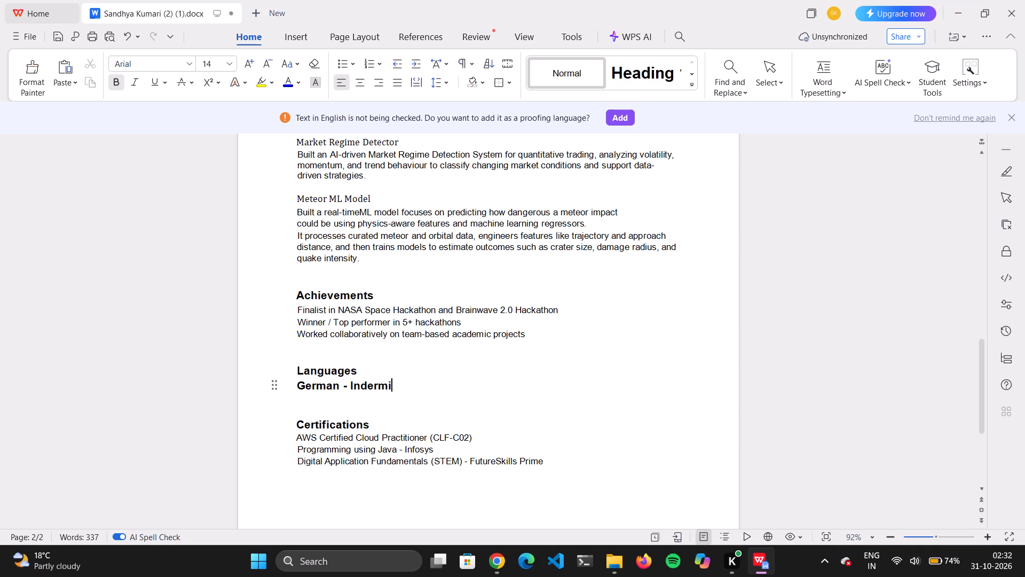
click(509, 554)
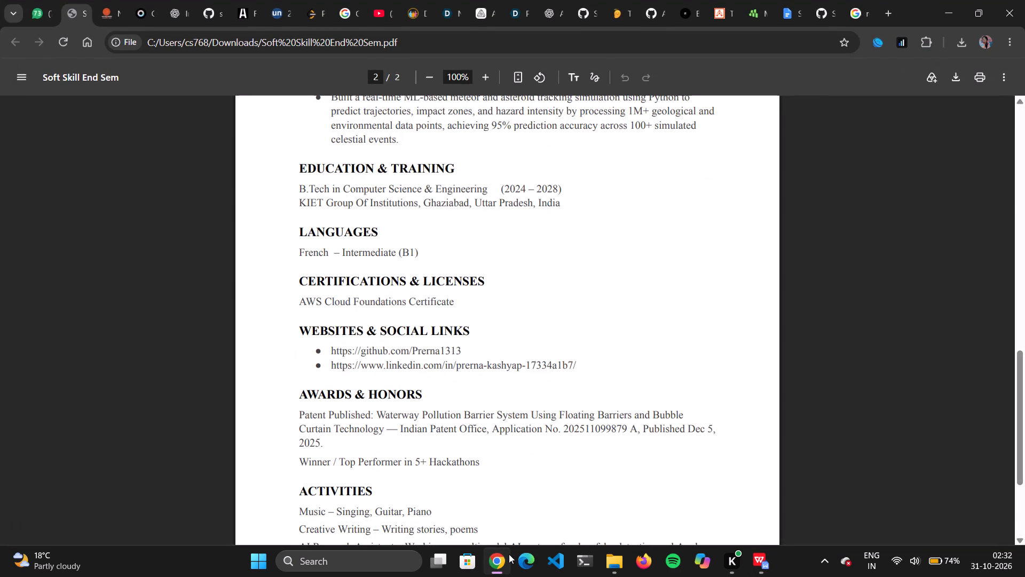
click(509, 554)
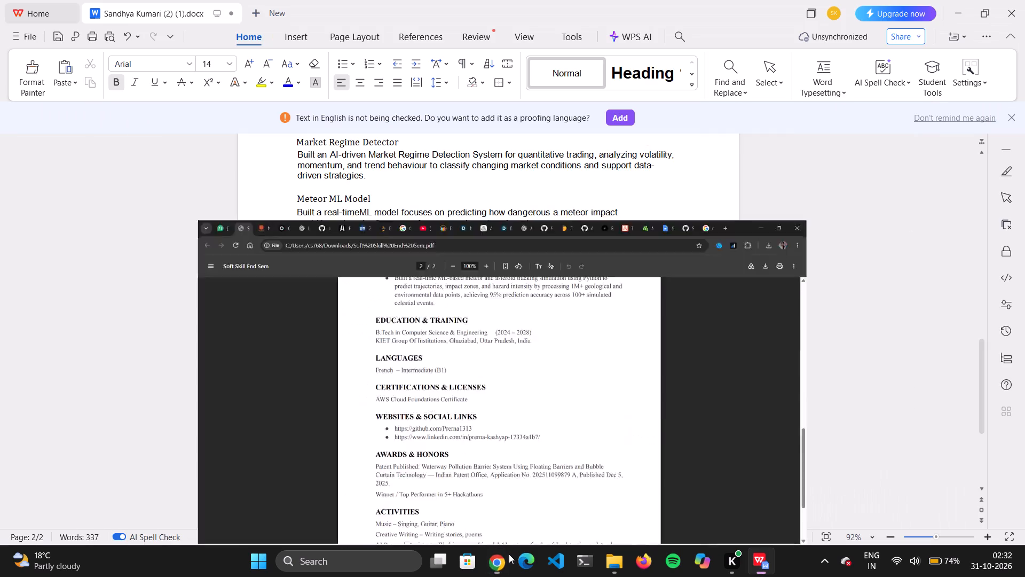
key(BackSpace)
text(ediate)
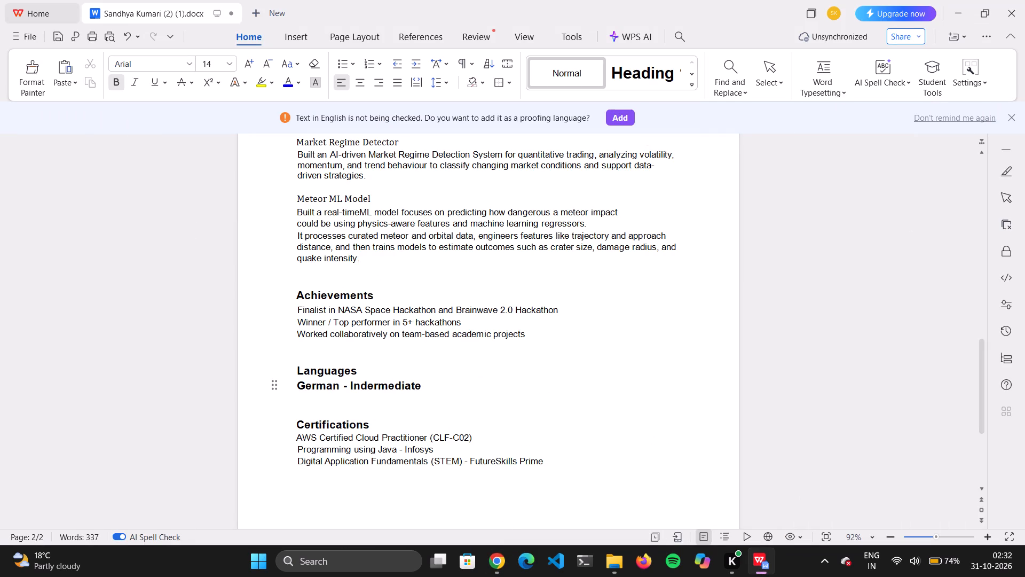
Remove the bold from the German language entry and reduce its font size to 11.
triple_click(408, 388)
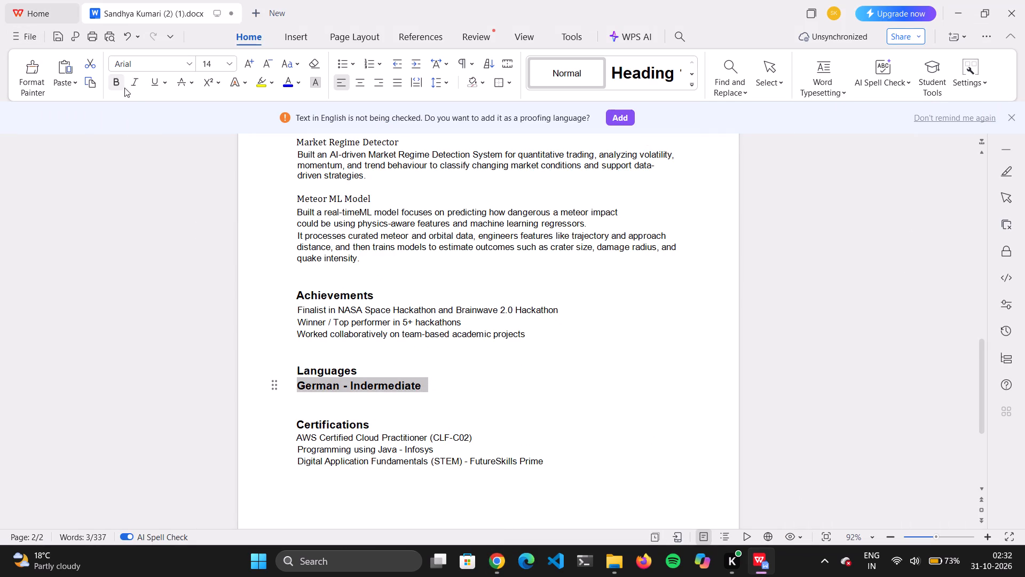
click(114, 83)
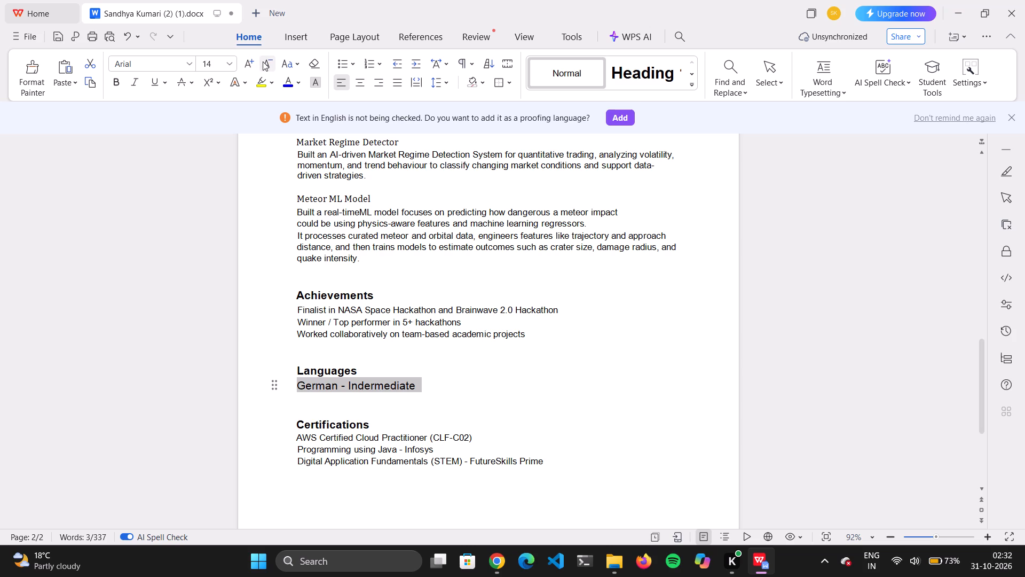
click(263, 61)
click(263, 61)
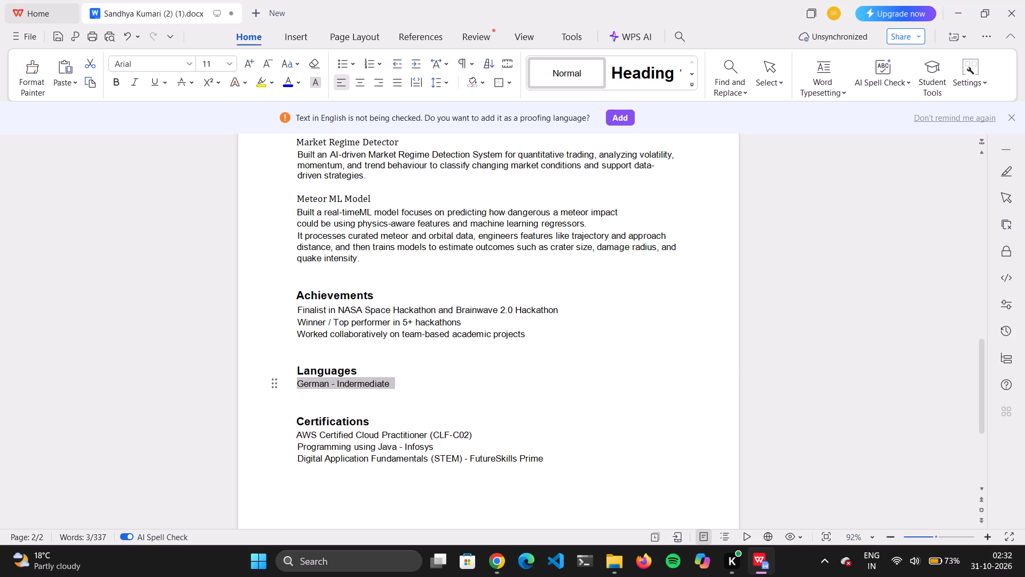
click(370, 384)
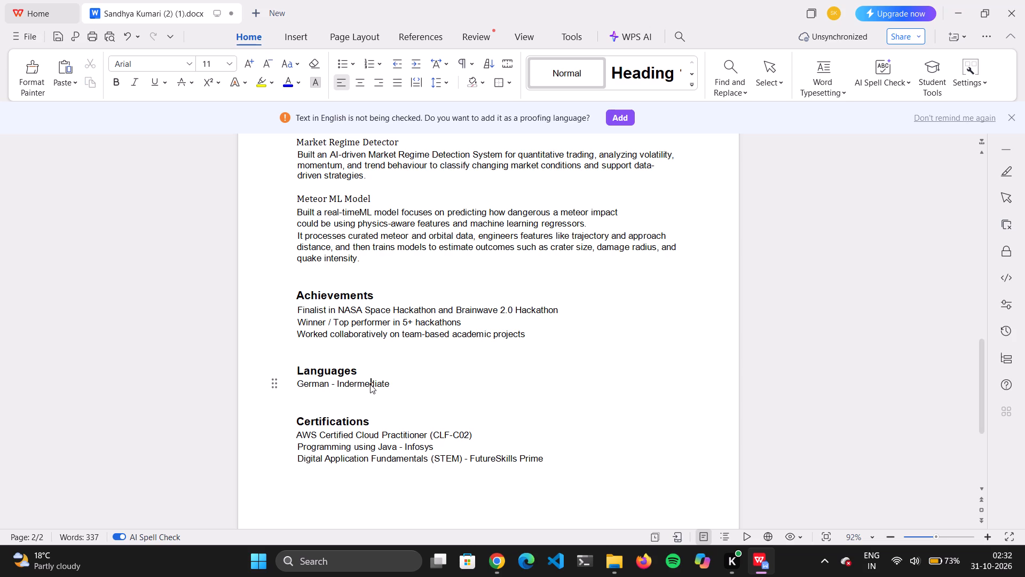
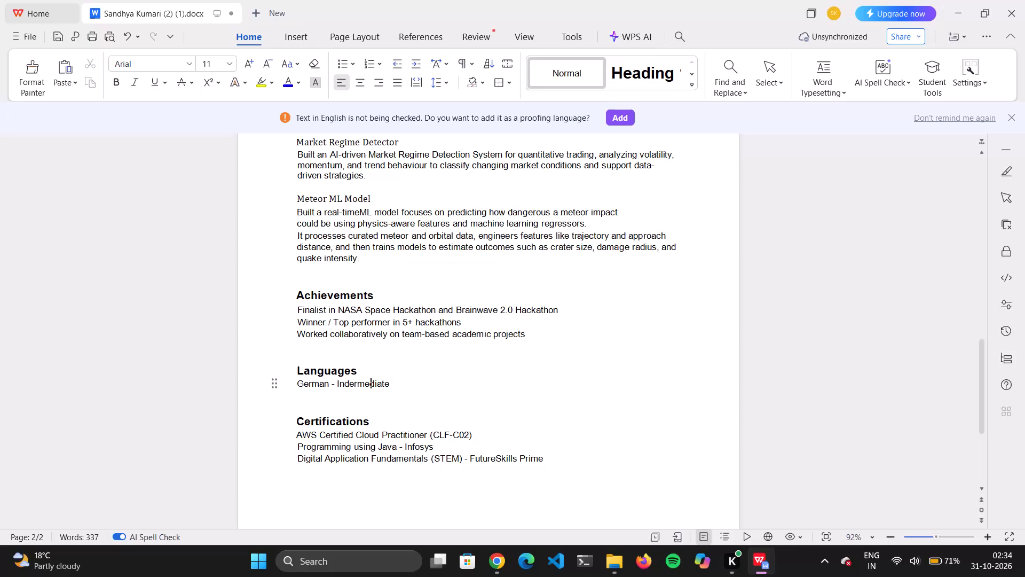
Check the font sizes and blank-line spacing around the Certifications and Languages headings.
click(395, 416)
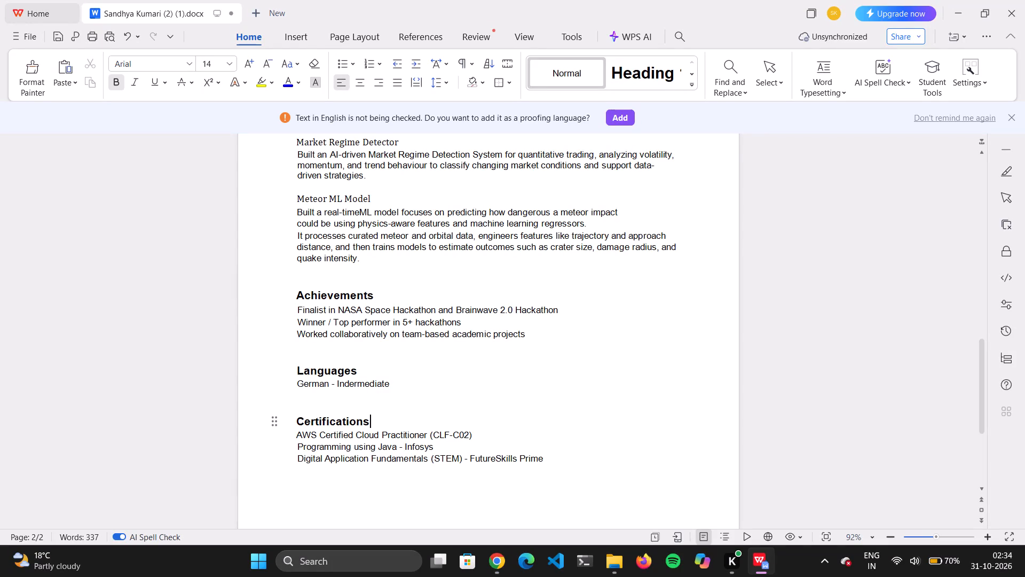
key(Up)
key(Up)
key(Up)
key(Up)
key(Up)
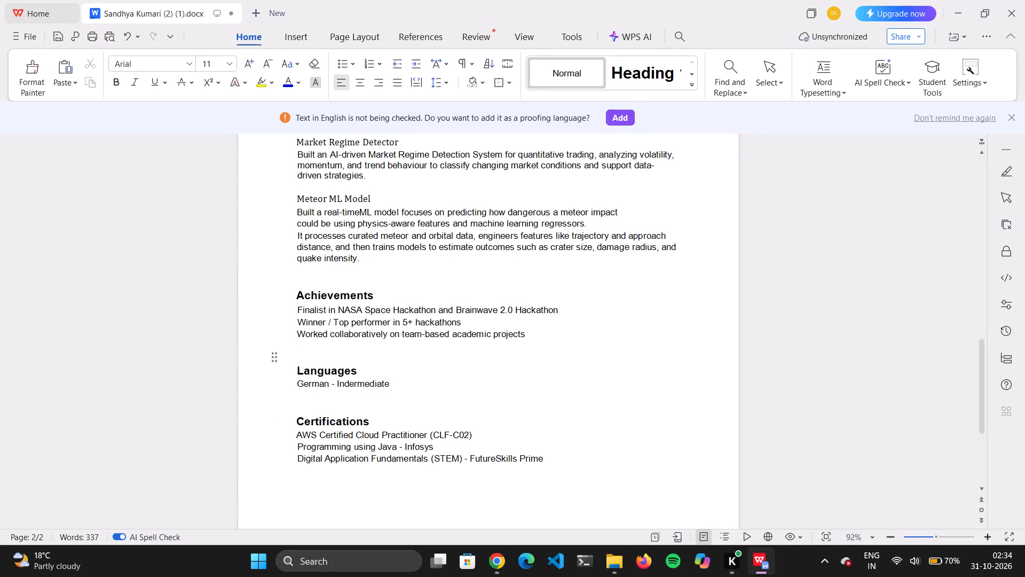
key(Up)
key(Down)
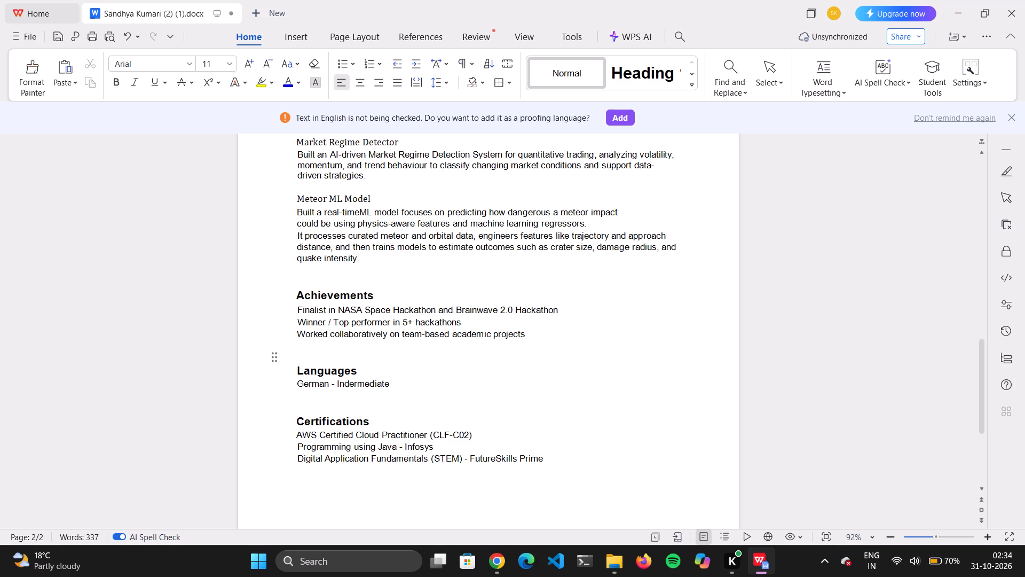
key(Down)
Check that the font and size of the body text match across Languages, Achievements and the project descriptions.
double_click(365, 379)
click(365, 379)
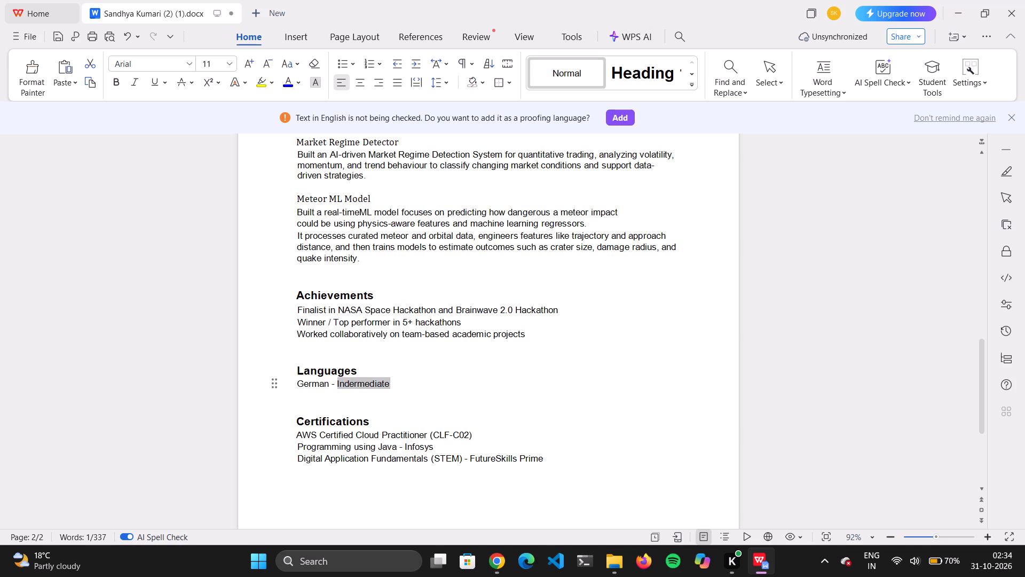
double_click(377, 314)
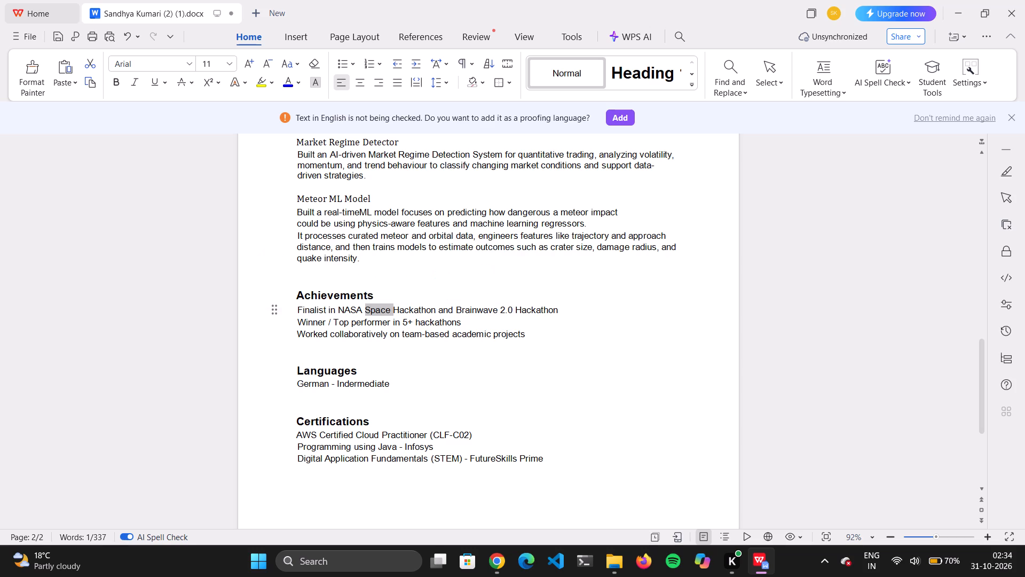
click(377, 314)
double_click(389, 227)
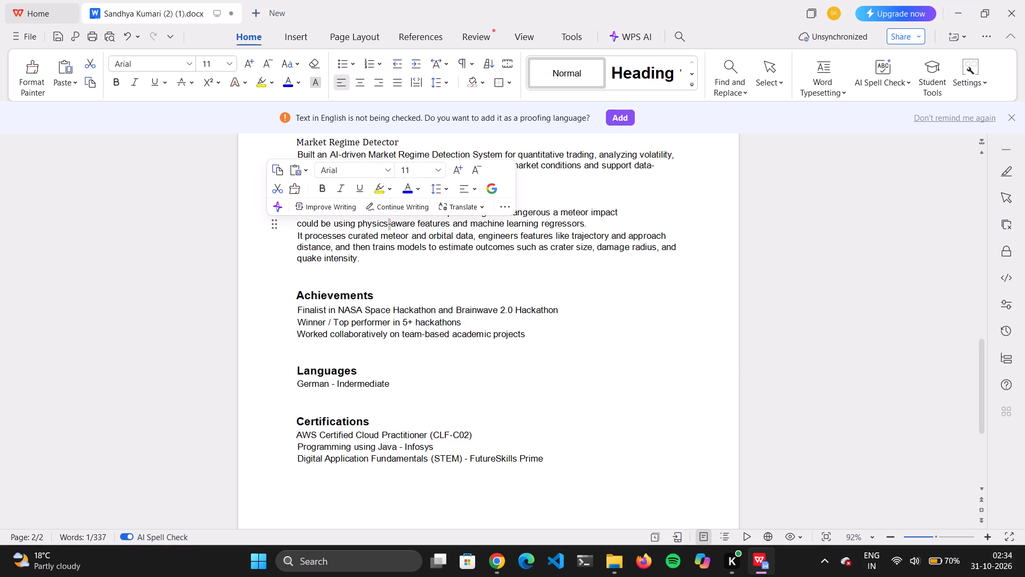
double_click(389, 227)
double_click(389, 227)
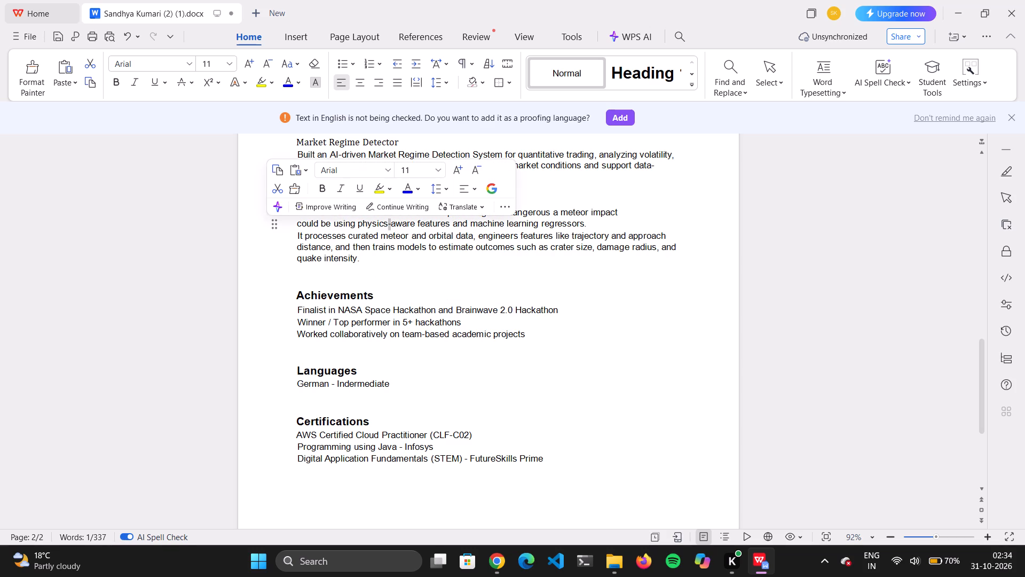
click(389, 227)
scroll(389, 227, up, 4)
double_click(387, 197)
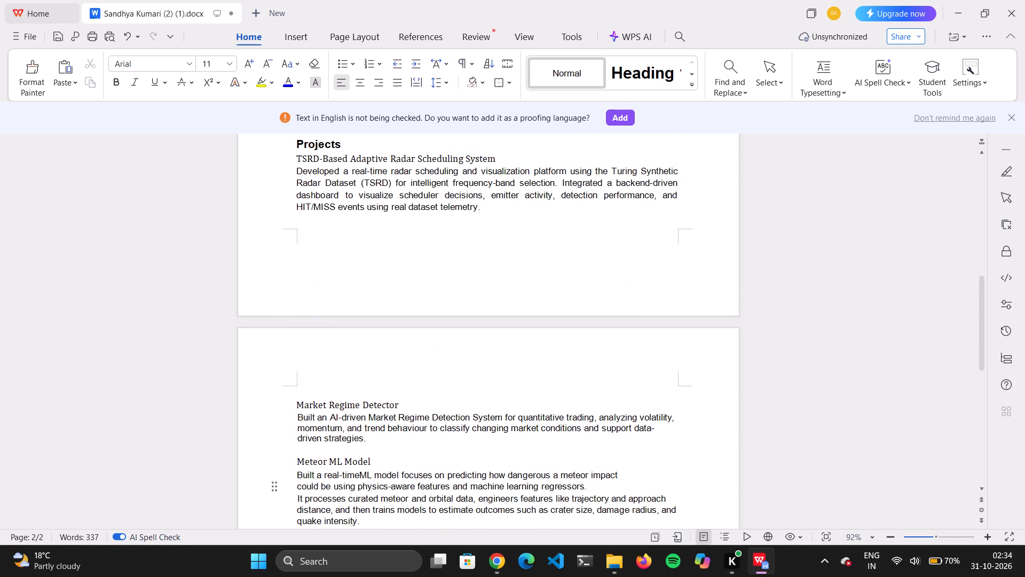
click(387, 197)
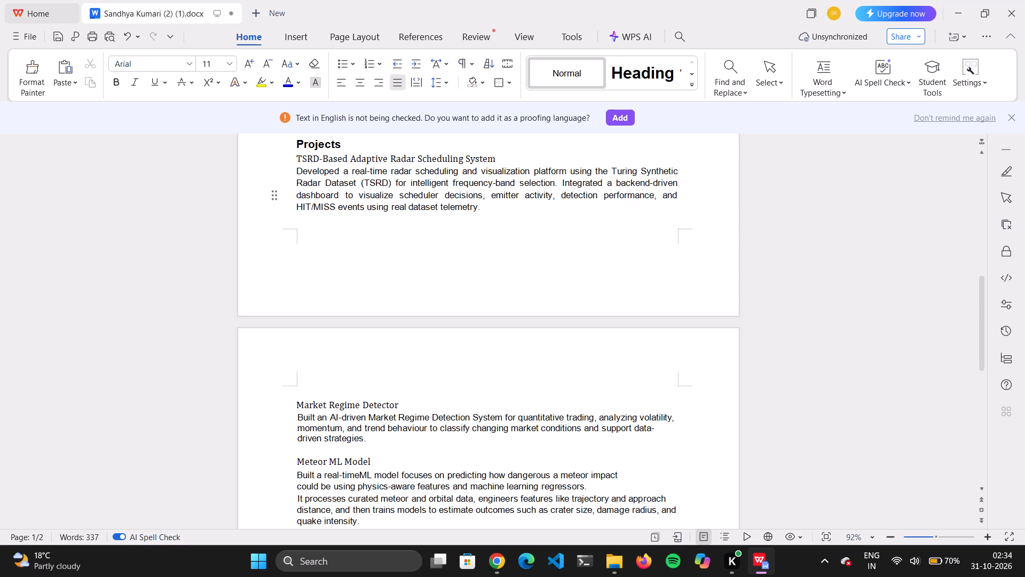
drag(485, 209, 287, 169)
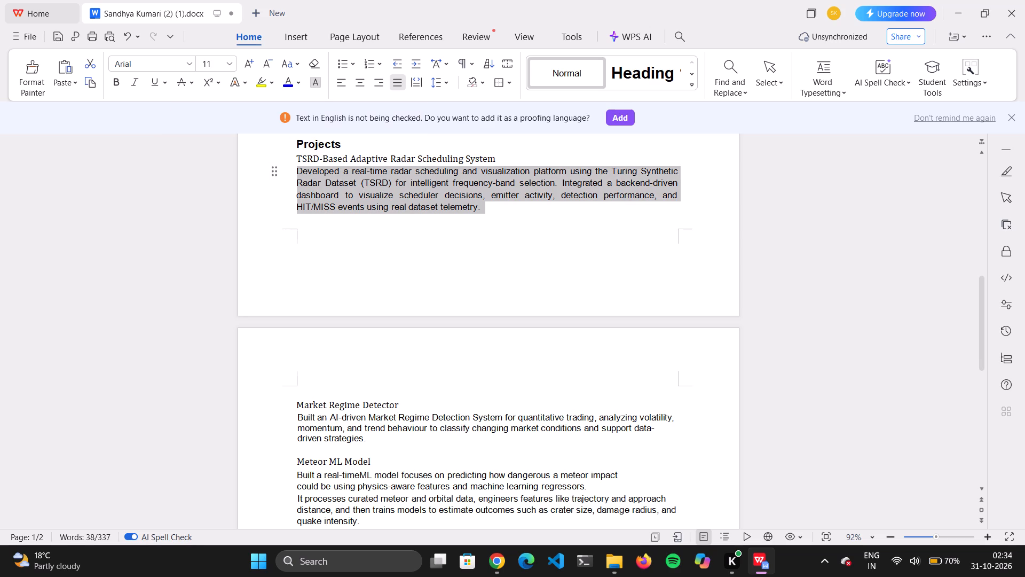
double_click(409, 508)
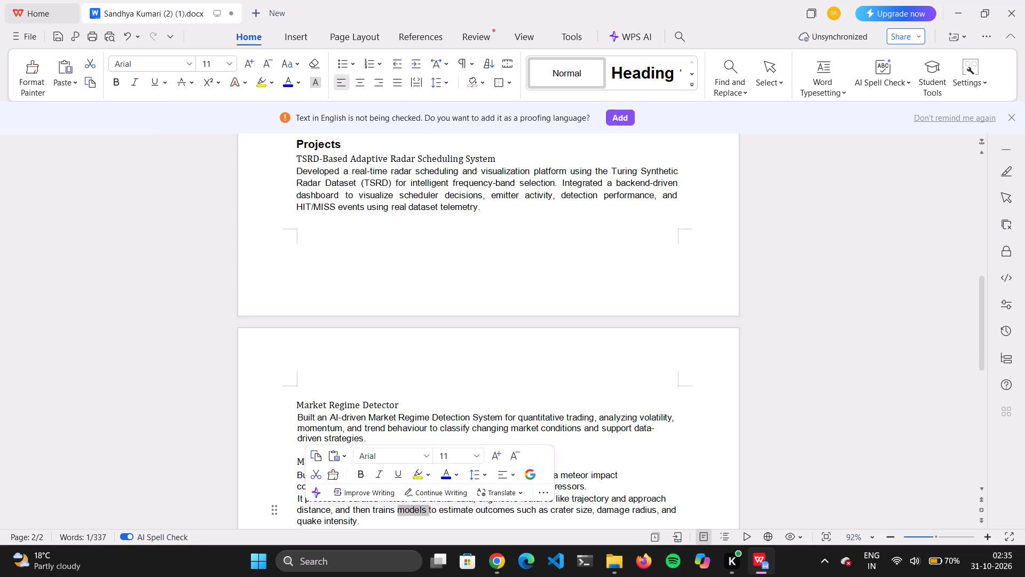
click(409, 508)
Set the font of all text from the summary paragraph through the end of Certifications to Calibri (Heading).
scroll(409, 508, up, 4)
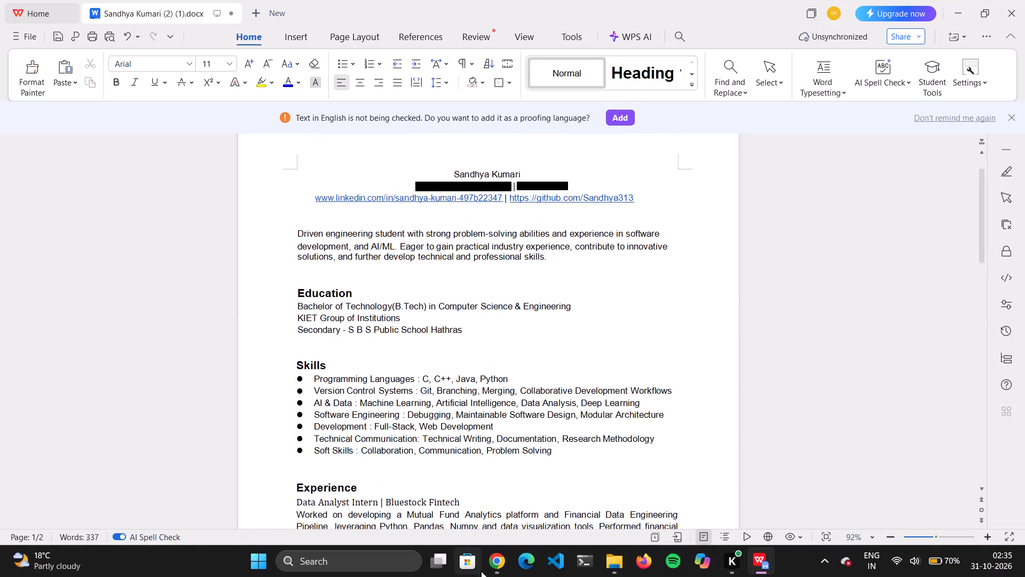
click(495, 566)
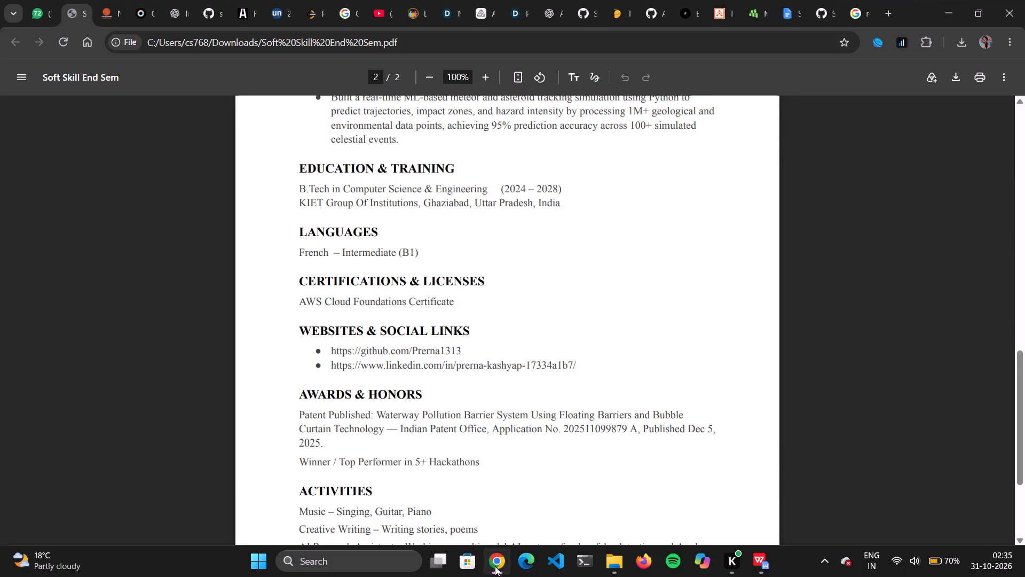
click(495, 566)
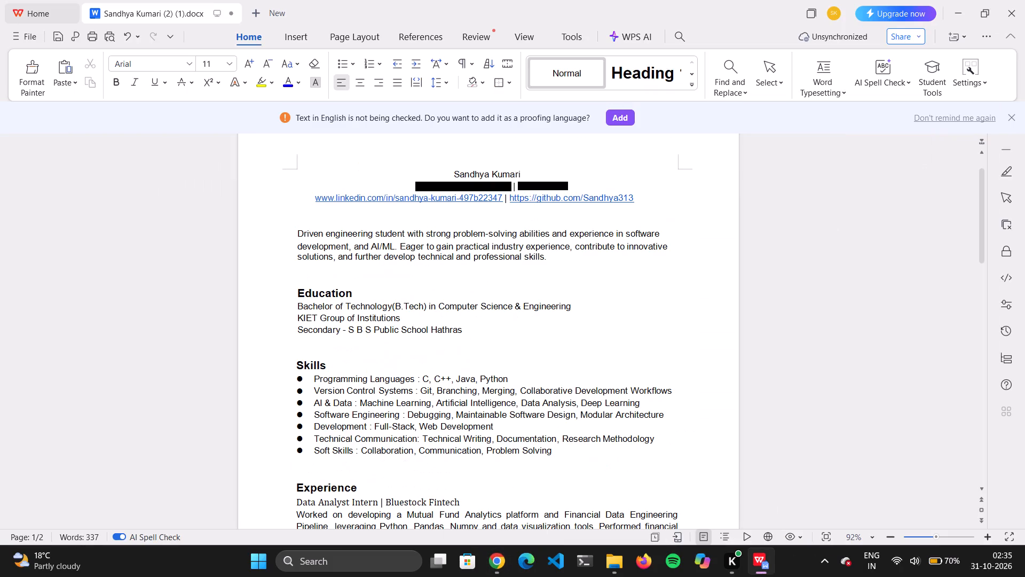
drag(298, 230, 470, 556)
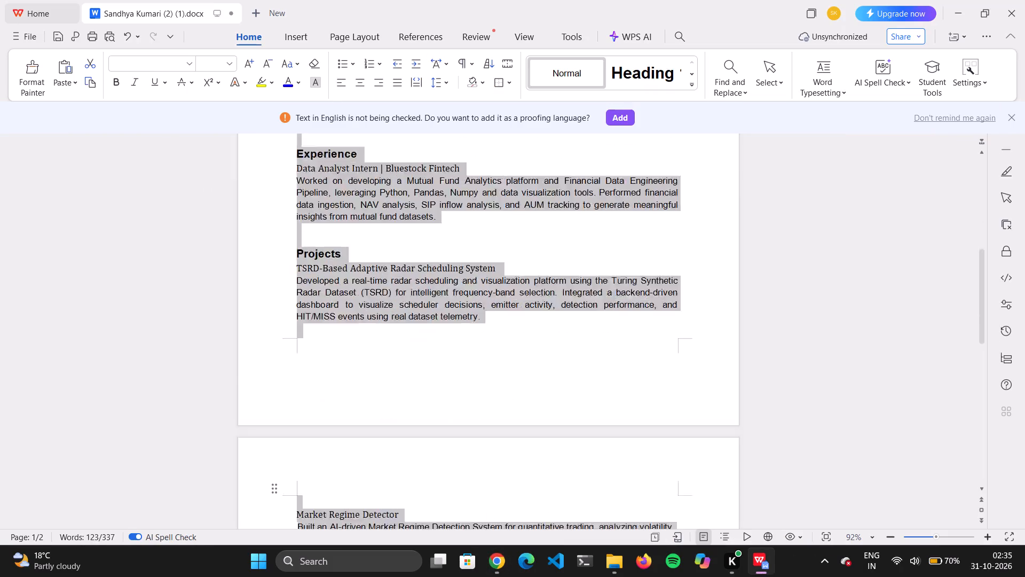
drag(470, 556, 551, 261)
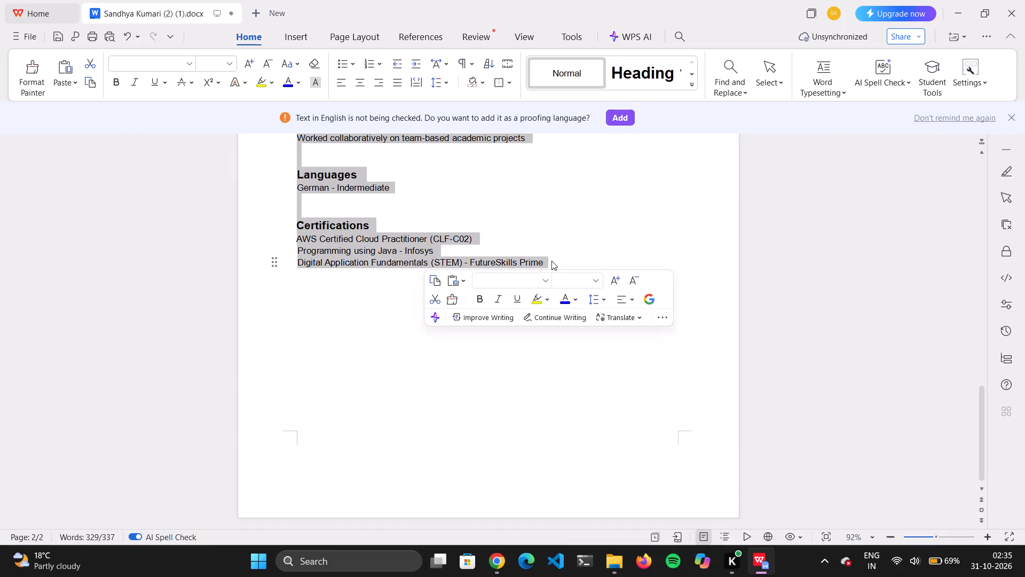
click(191, 57)
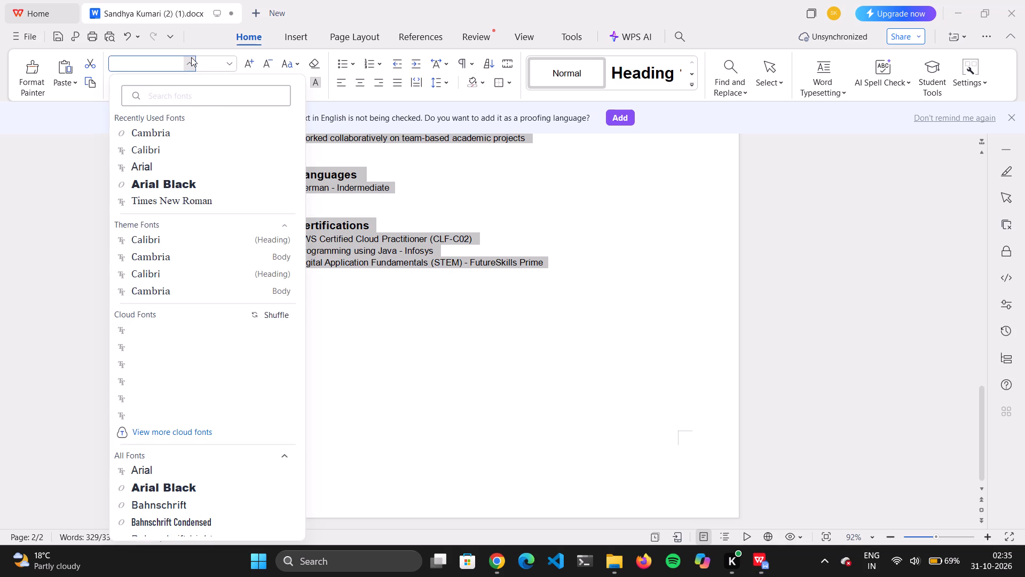
click(218, 240)
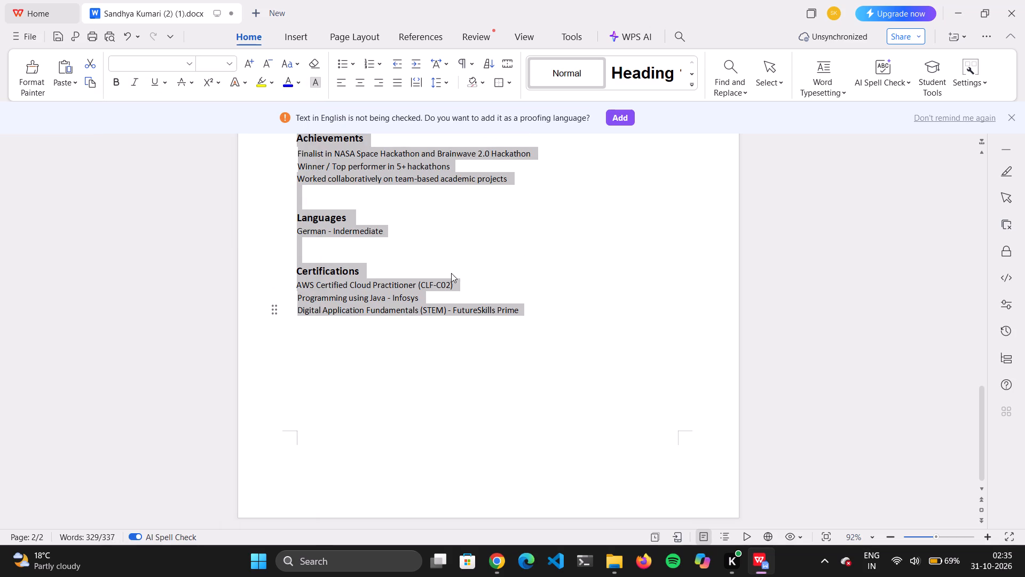
scroll(451, 273, up, 6)
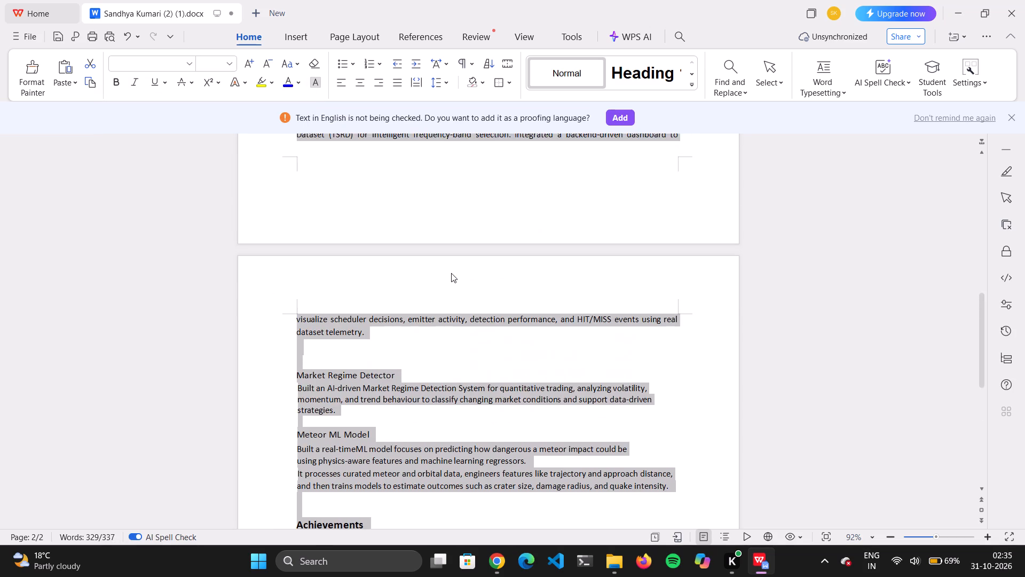
scroll(451, 273, up, 1)
click(451, 273)
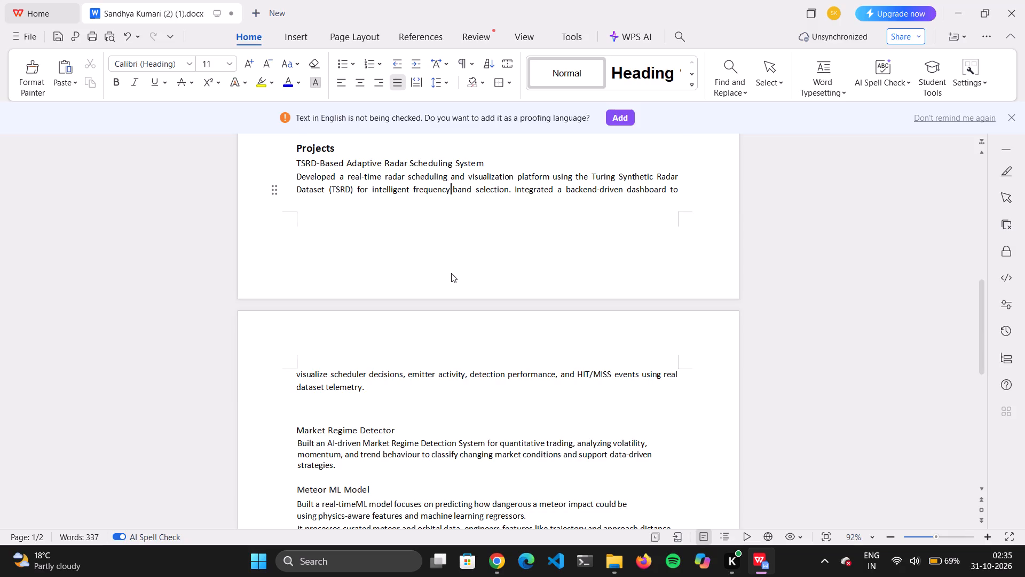
scroll(451, 273, up, 7)
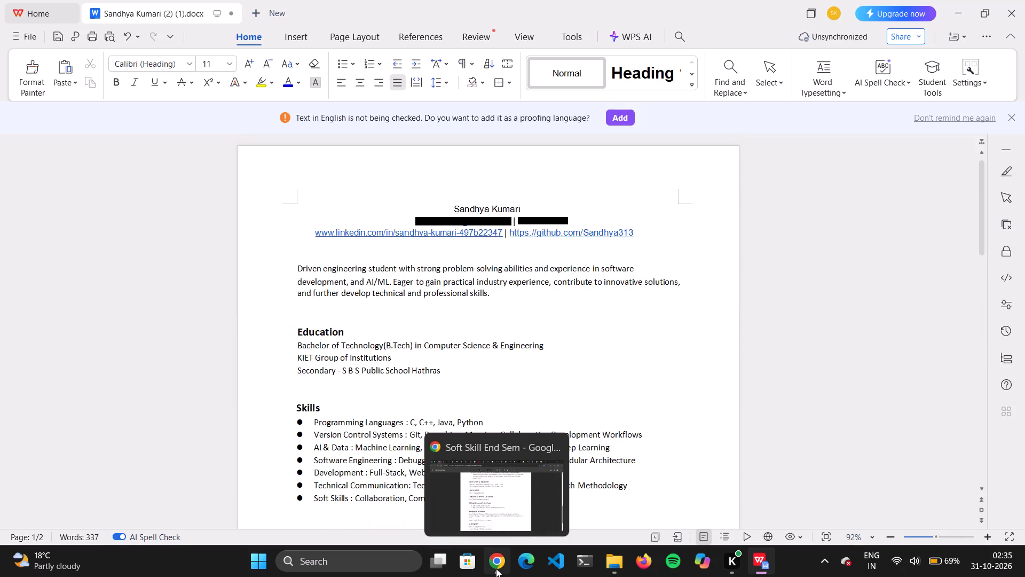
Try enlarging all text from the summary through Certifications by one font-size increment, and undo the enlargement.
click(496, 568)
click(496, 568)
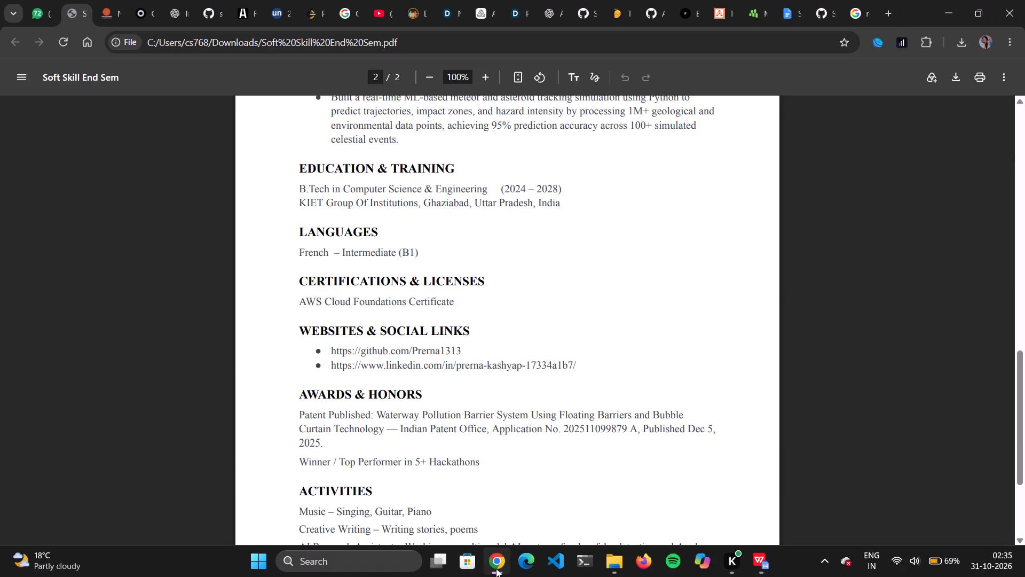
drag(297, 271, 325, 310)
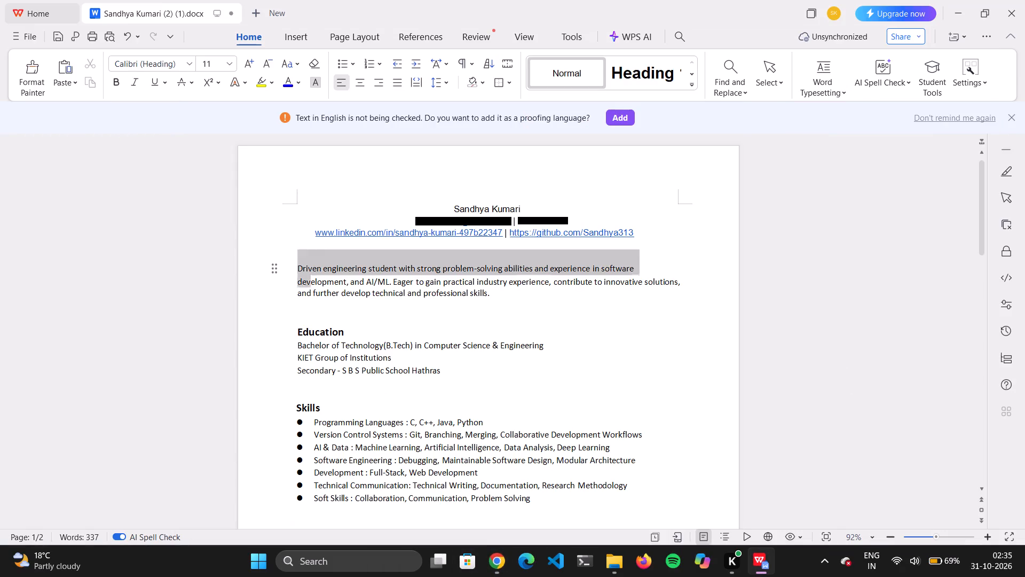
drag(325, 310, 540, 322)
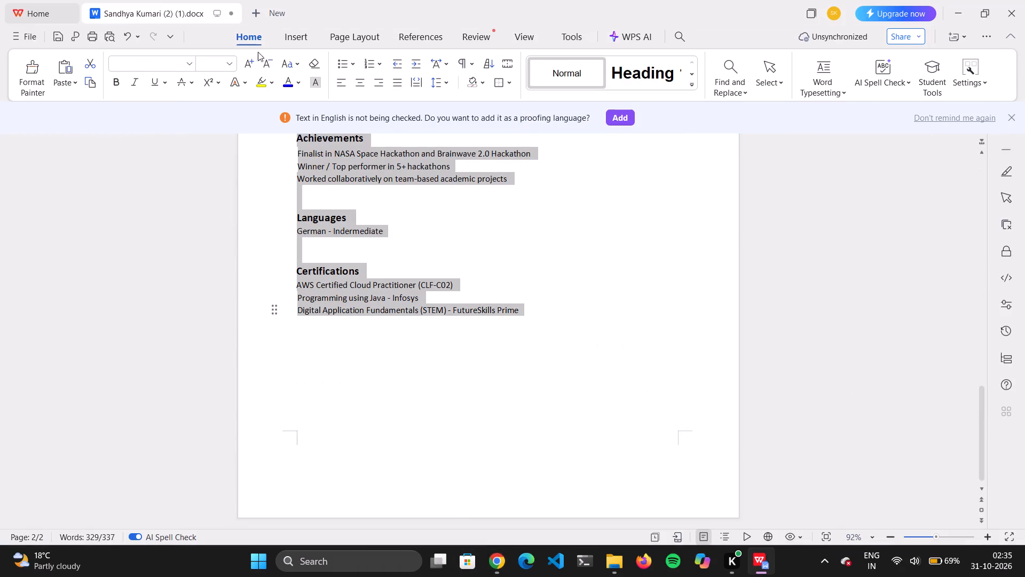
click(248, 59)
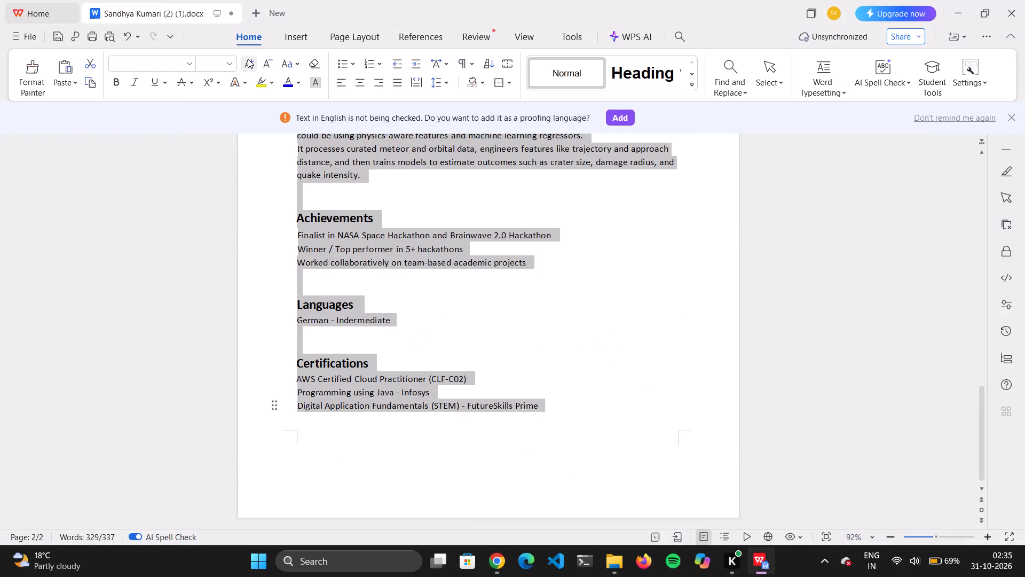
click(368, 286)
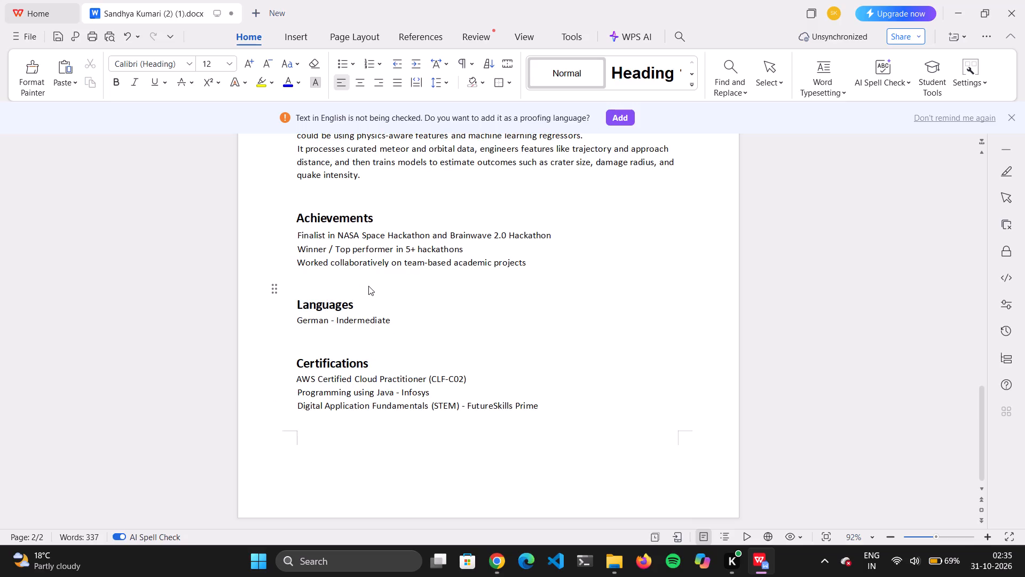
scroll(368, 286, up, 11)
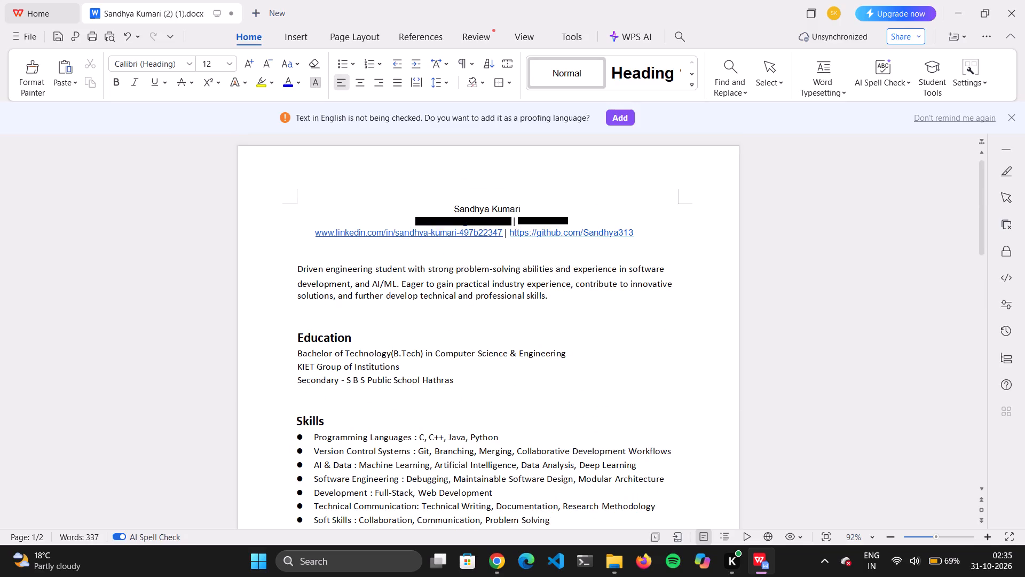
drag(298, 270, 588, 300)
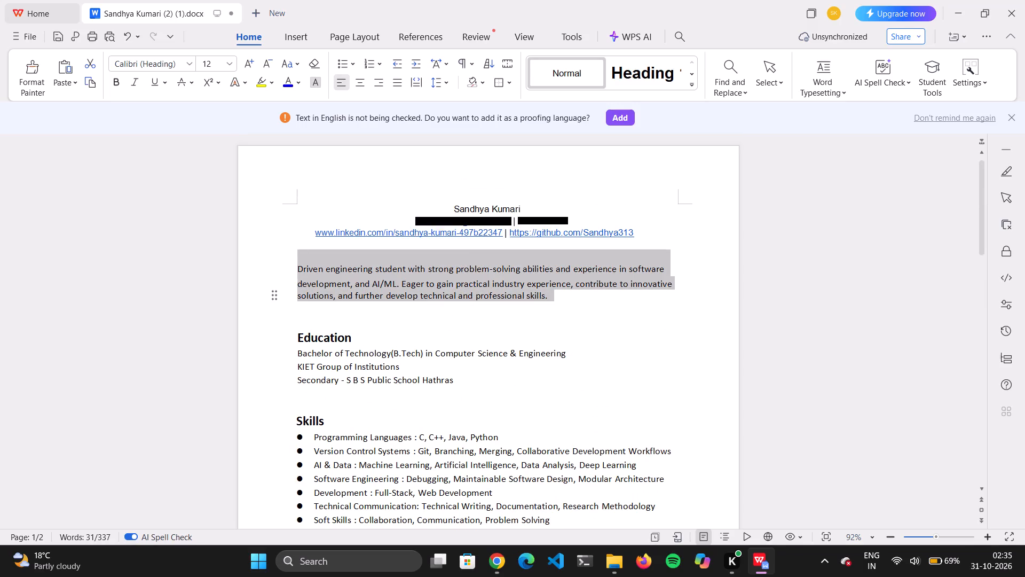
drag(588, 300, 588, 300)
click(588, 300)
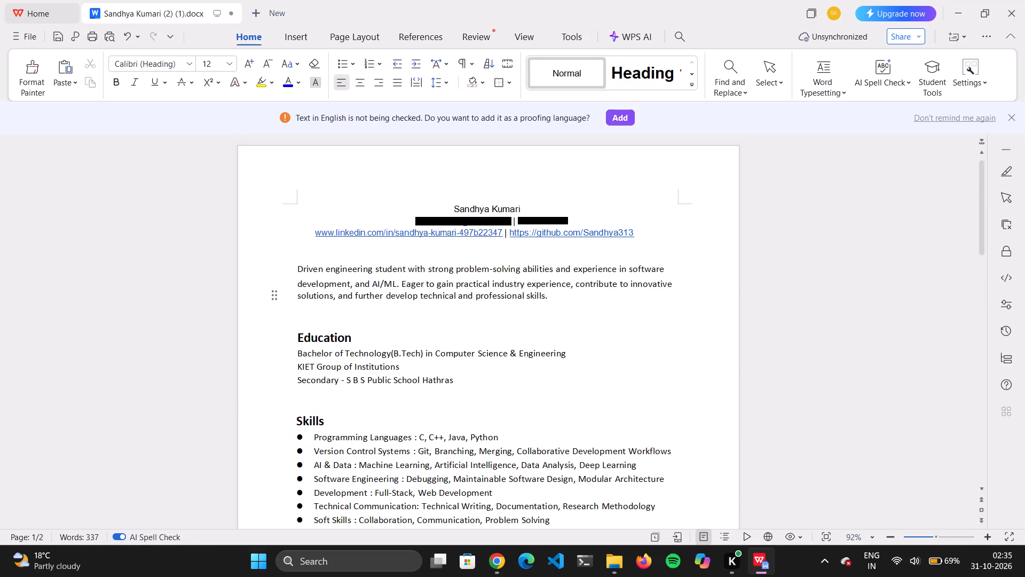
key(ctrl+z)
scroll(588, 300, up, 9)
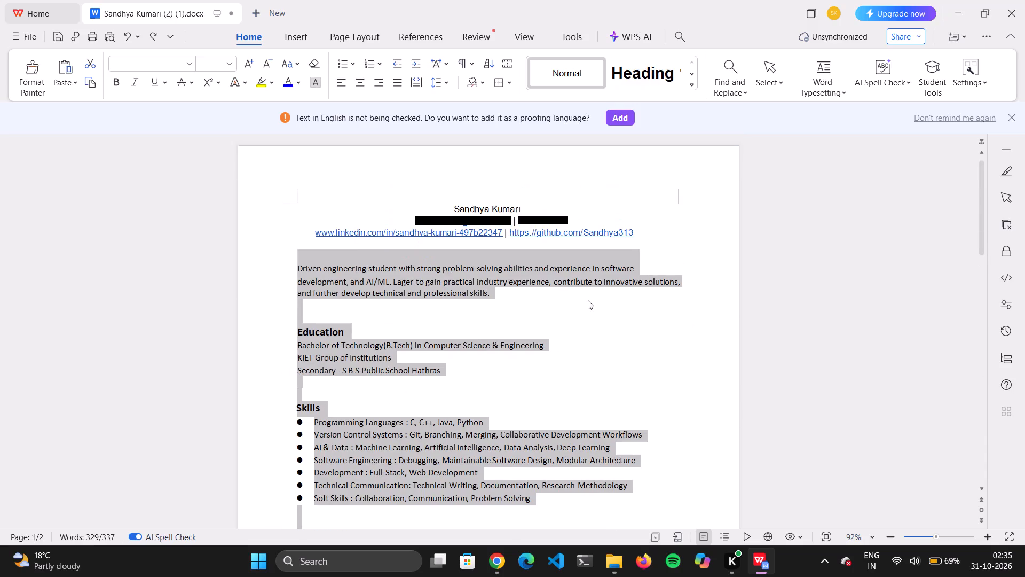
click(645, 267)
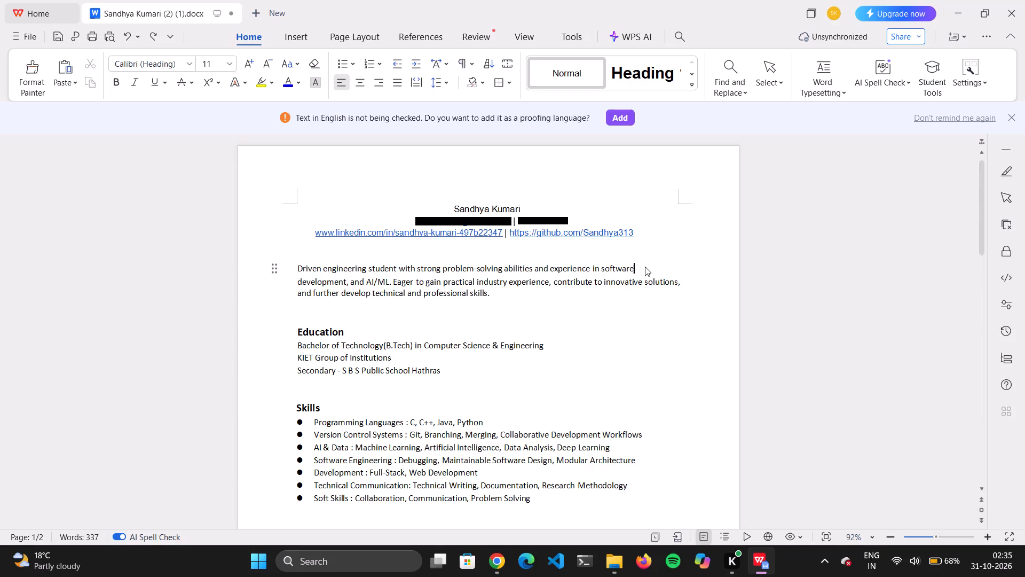
Insert a line break in the summary paragraph after "contribute to innovative solutions,".
click(688, 277)
key(Return)
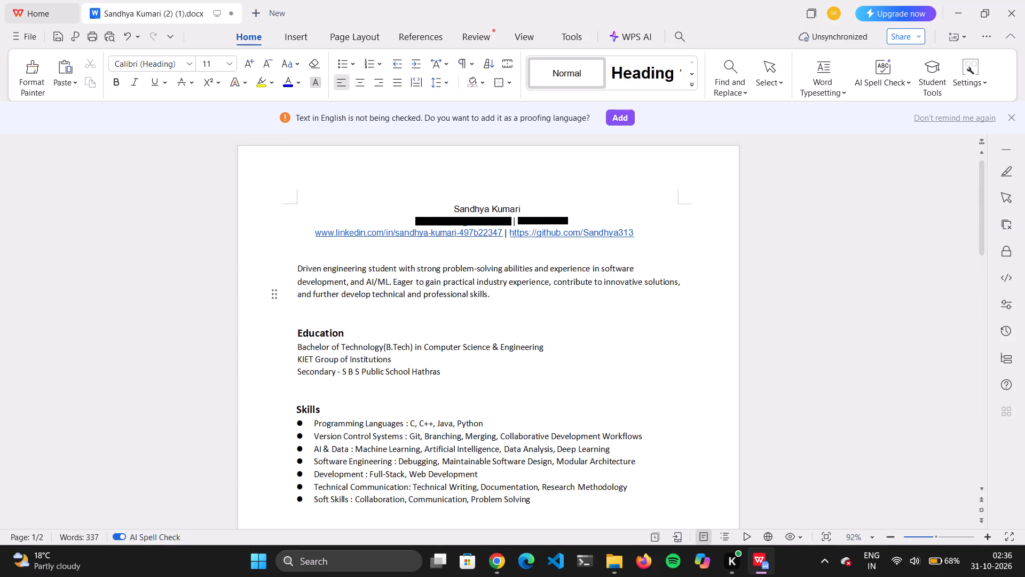
scroll(553, 303, down, 5)
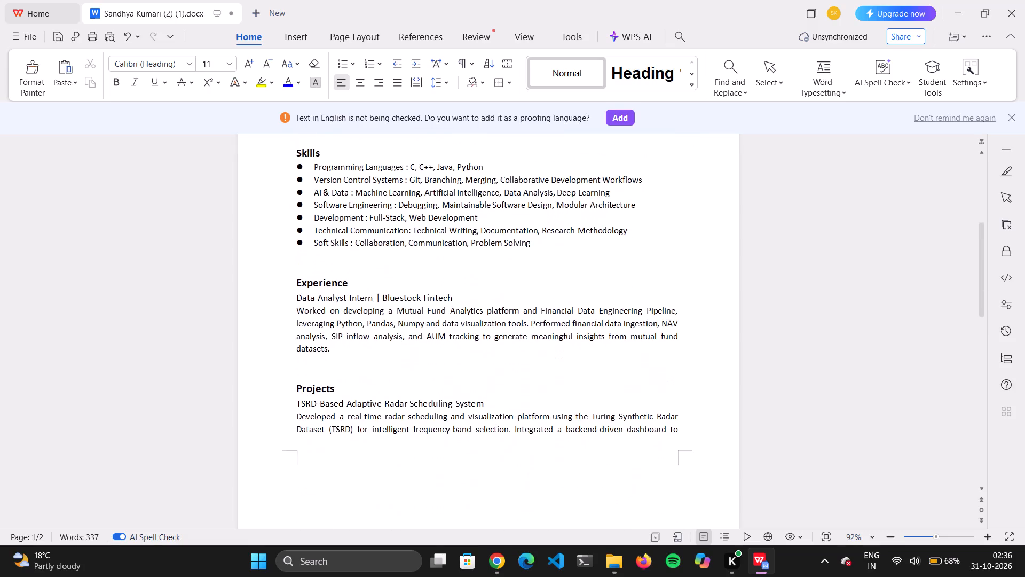
Enlarge all text from the summary paragraph through the end of Certifications by one font-size increment.
scroll(553, 303, up, 8)
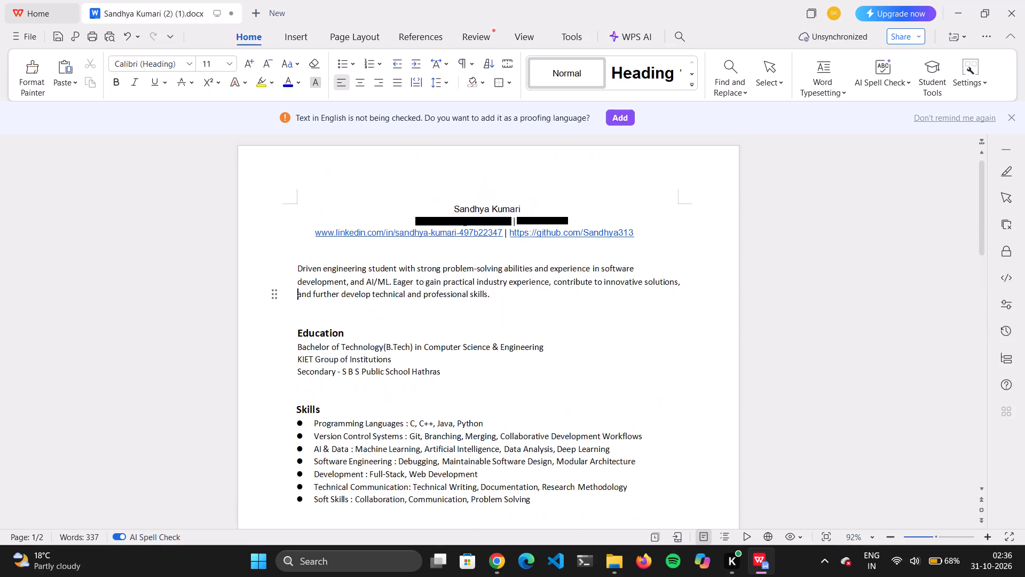
drag(295, 264, 413, 576)
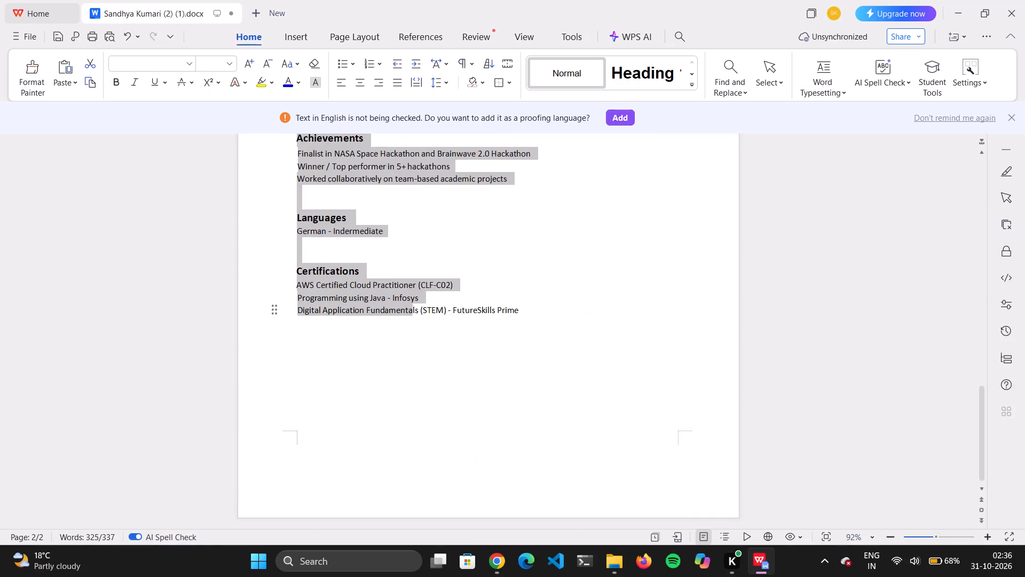
drag(413, 576, 534, 314)
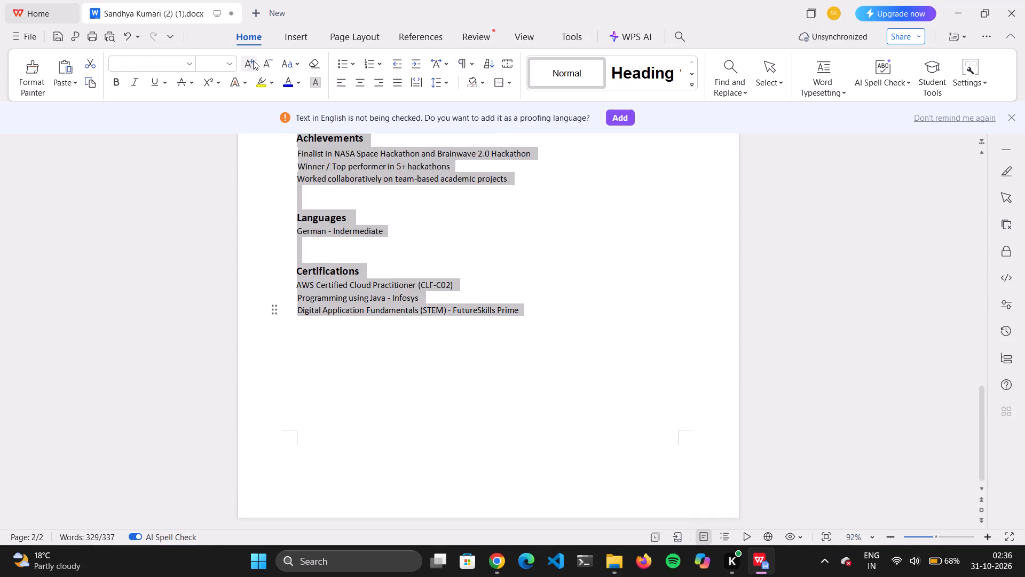
click(253, 60)
click(389, 261)
Move the summary paragraph's line break from before "and further develop" to after "contribute to innovative".
scroll(389, 261, up, 15)
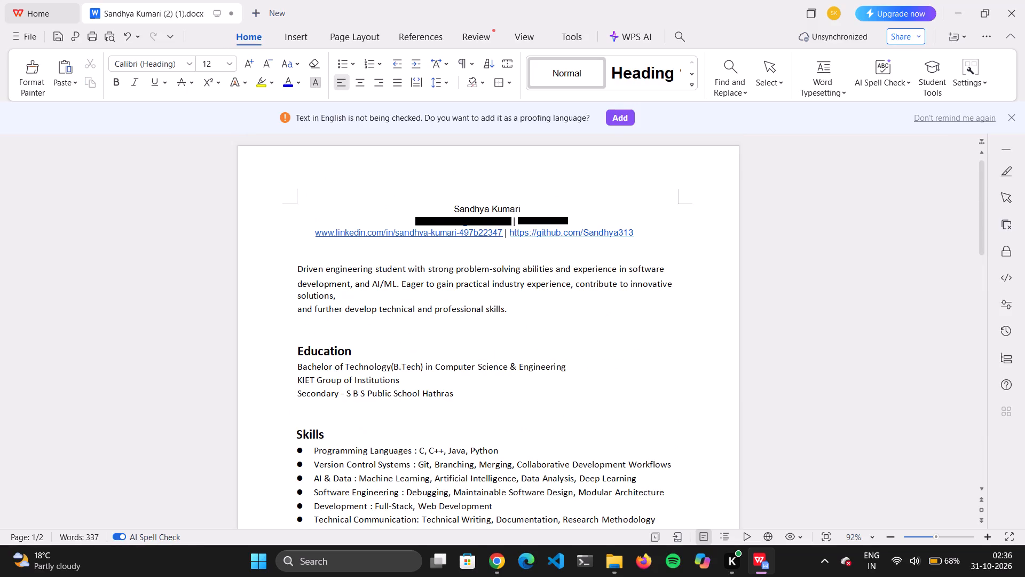
click(295, 309)
key(BackSpace)
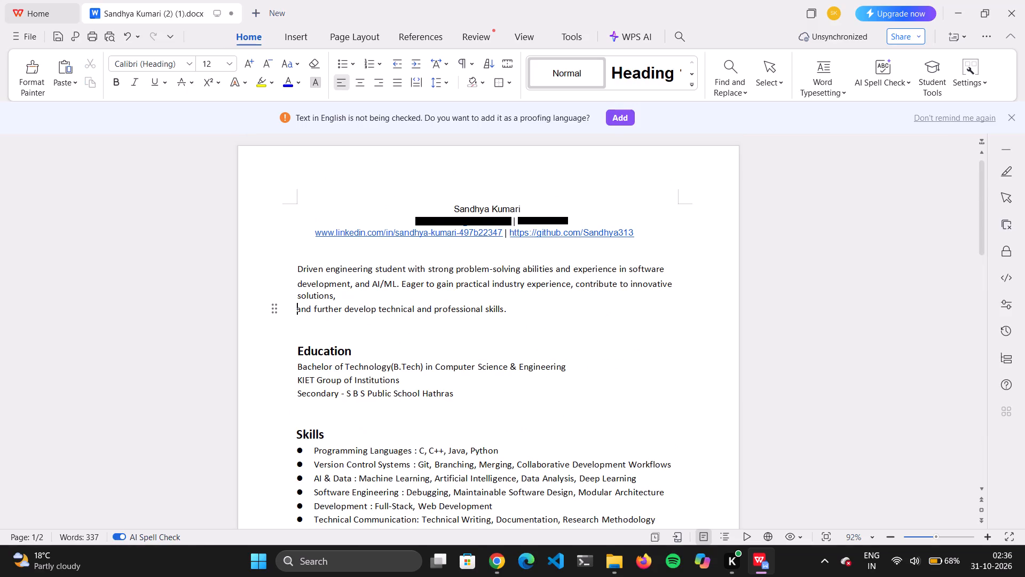
key(BackSpace)
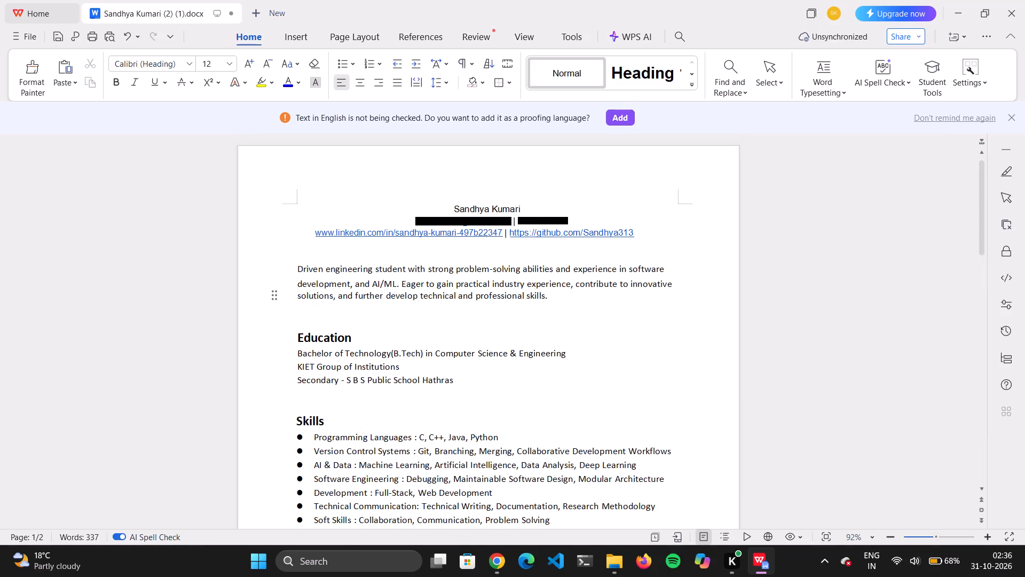
click(675, 286)
key(Return)
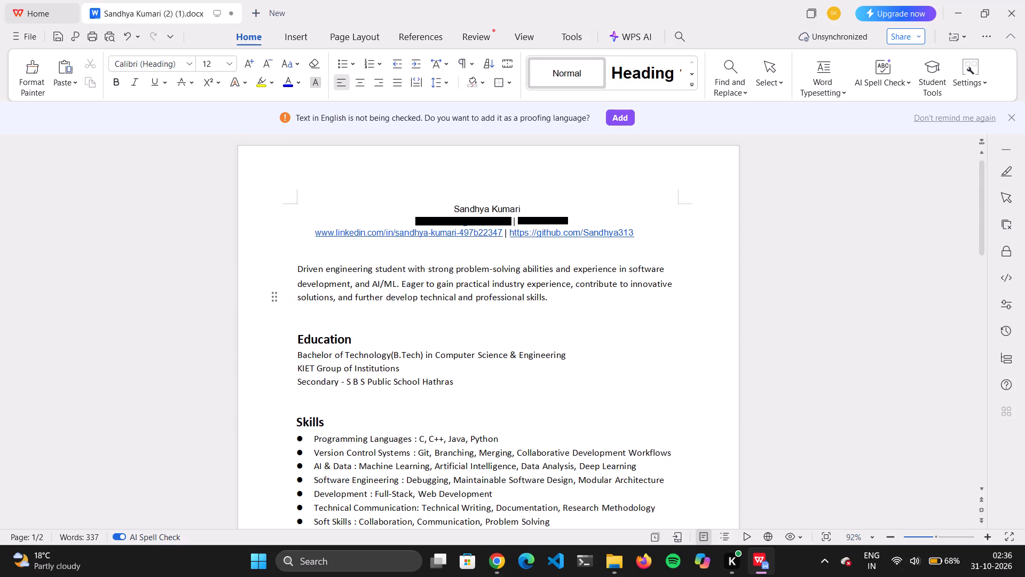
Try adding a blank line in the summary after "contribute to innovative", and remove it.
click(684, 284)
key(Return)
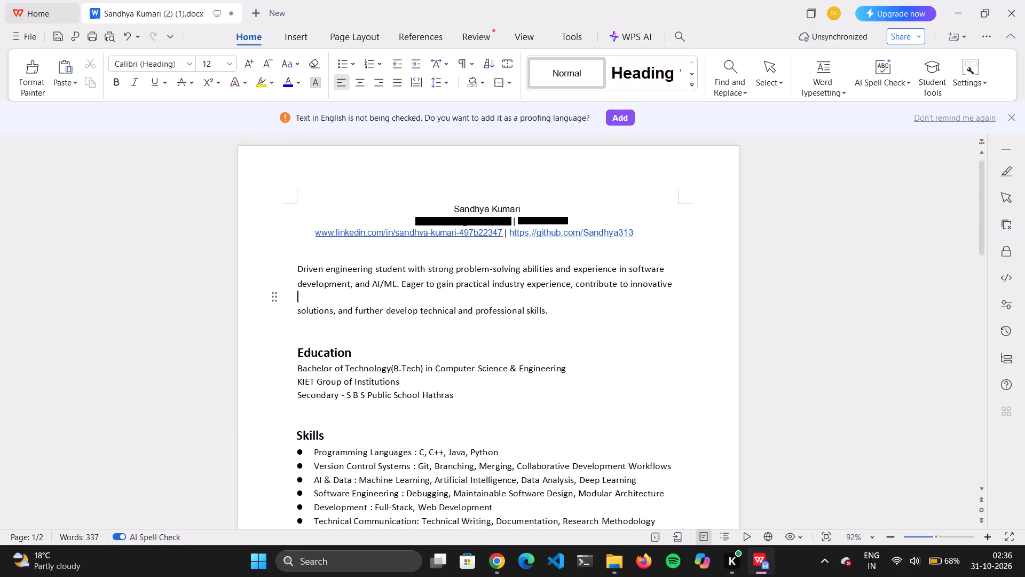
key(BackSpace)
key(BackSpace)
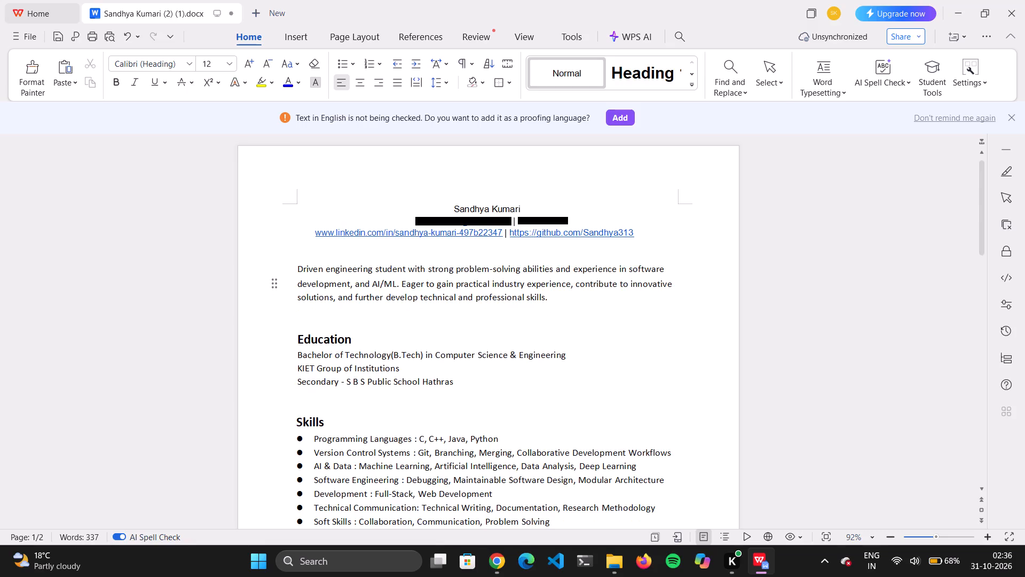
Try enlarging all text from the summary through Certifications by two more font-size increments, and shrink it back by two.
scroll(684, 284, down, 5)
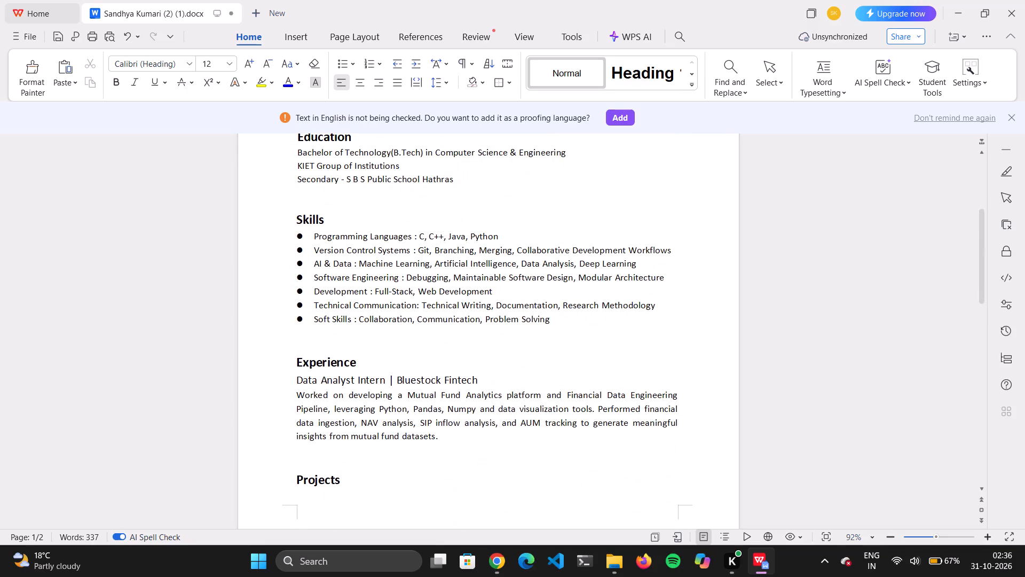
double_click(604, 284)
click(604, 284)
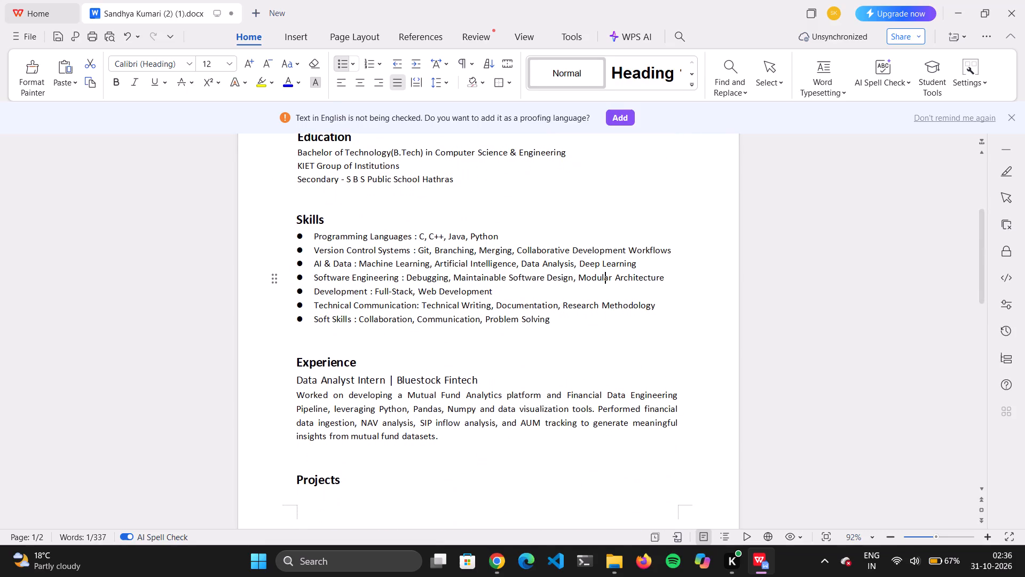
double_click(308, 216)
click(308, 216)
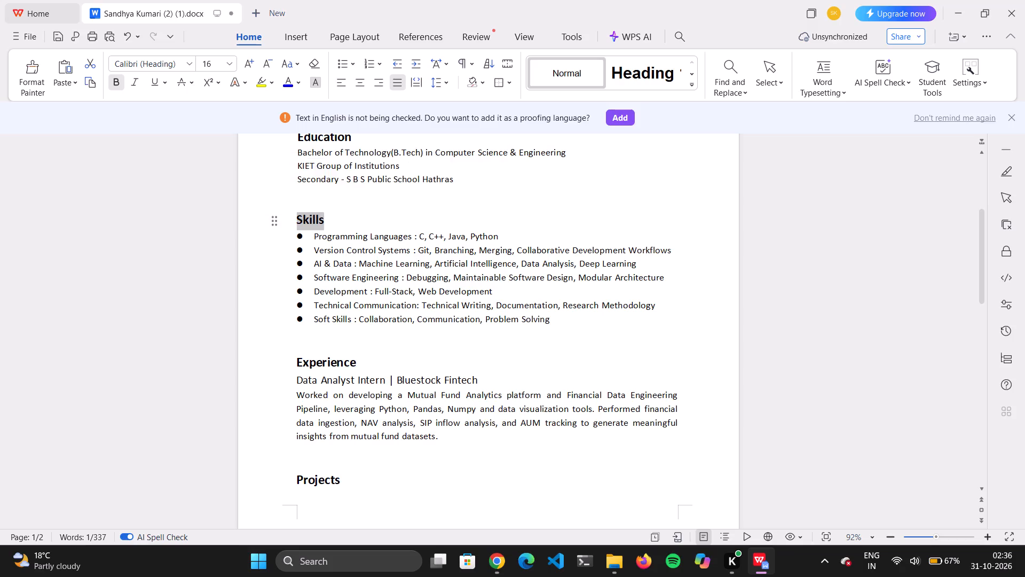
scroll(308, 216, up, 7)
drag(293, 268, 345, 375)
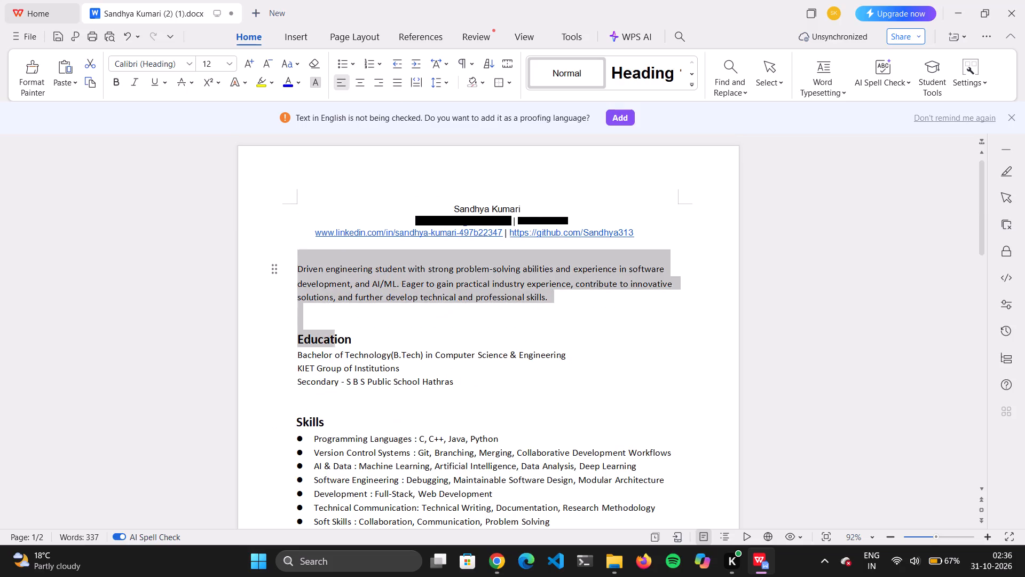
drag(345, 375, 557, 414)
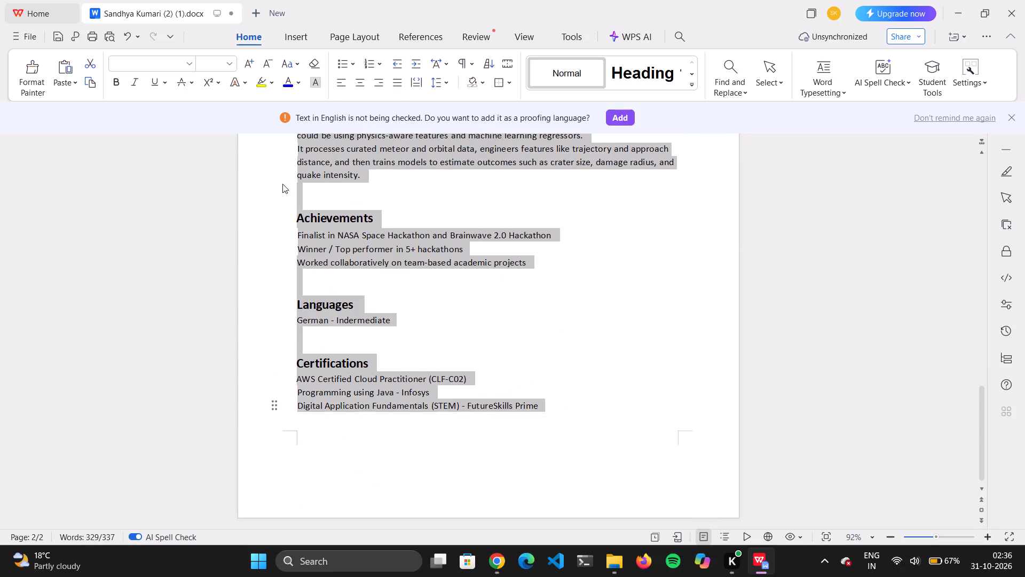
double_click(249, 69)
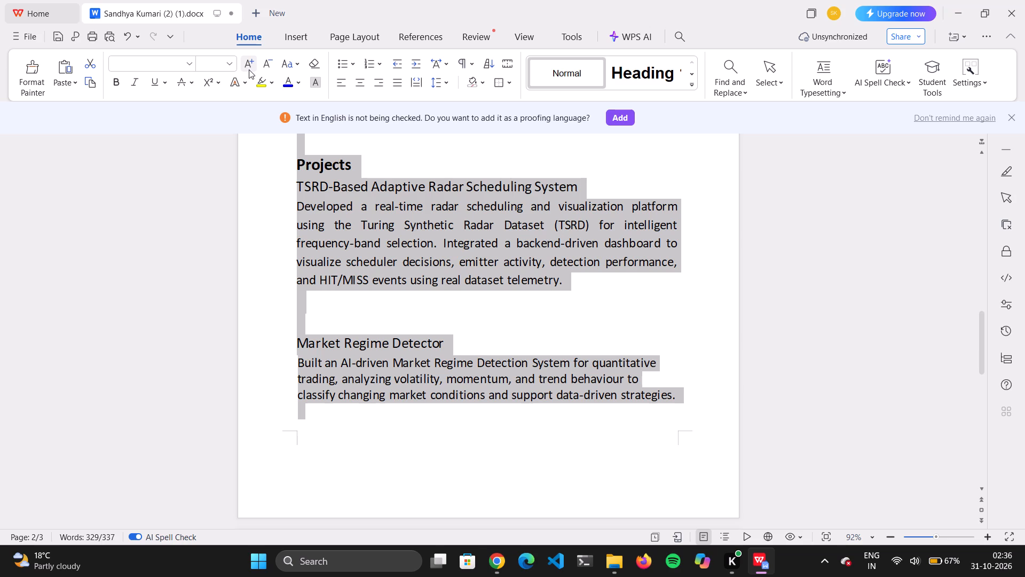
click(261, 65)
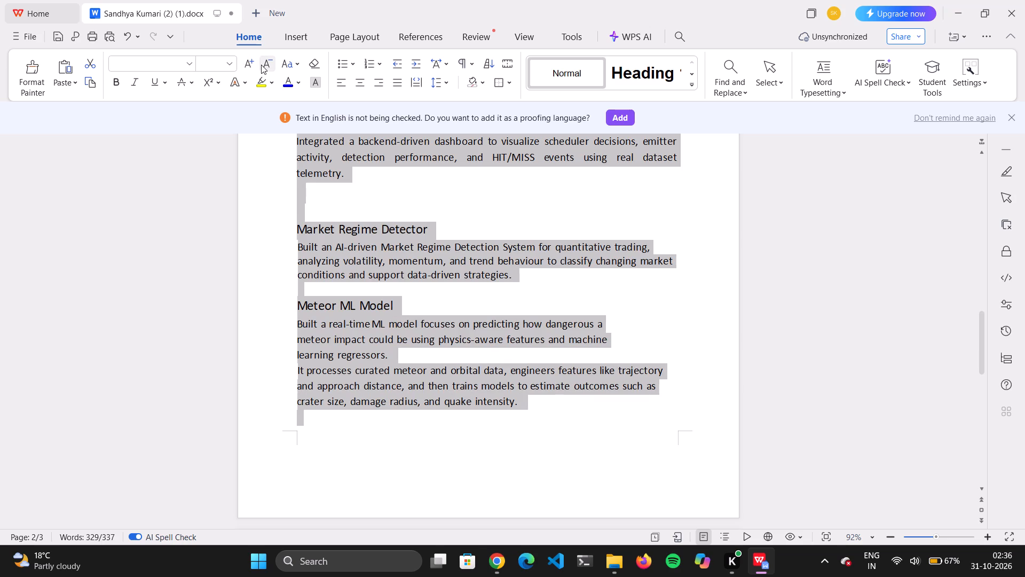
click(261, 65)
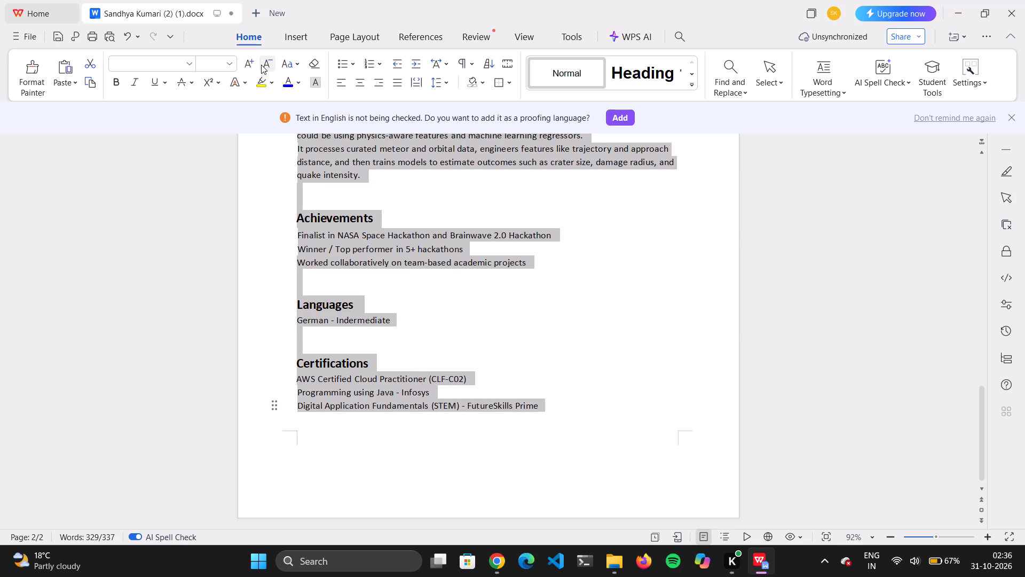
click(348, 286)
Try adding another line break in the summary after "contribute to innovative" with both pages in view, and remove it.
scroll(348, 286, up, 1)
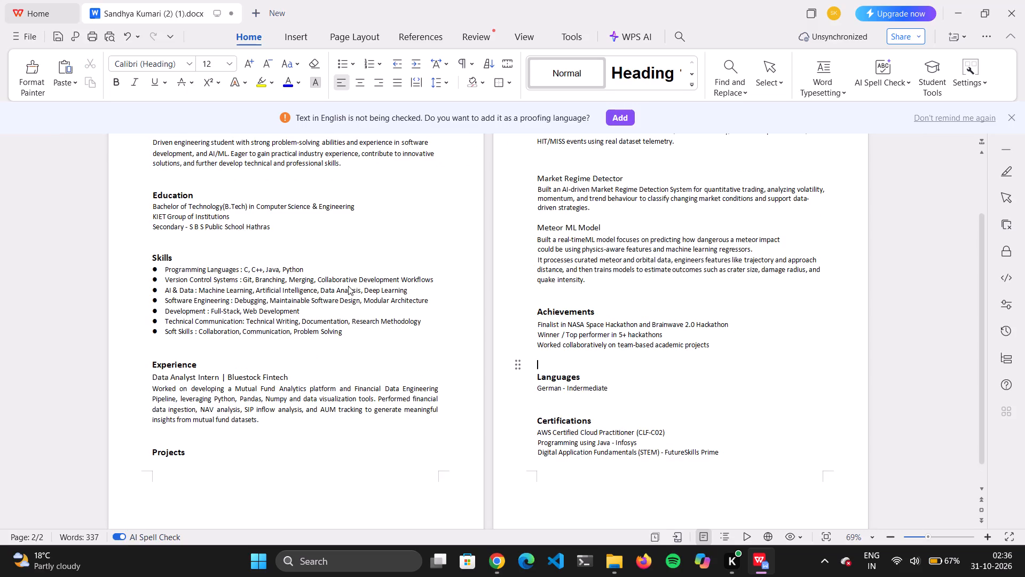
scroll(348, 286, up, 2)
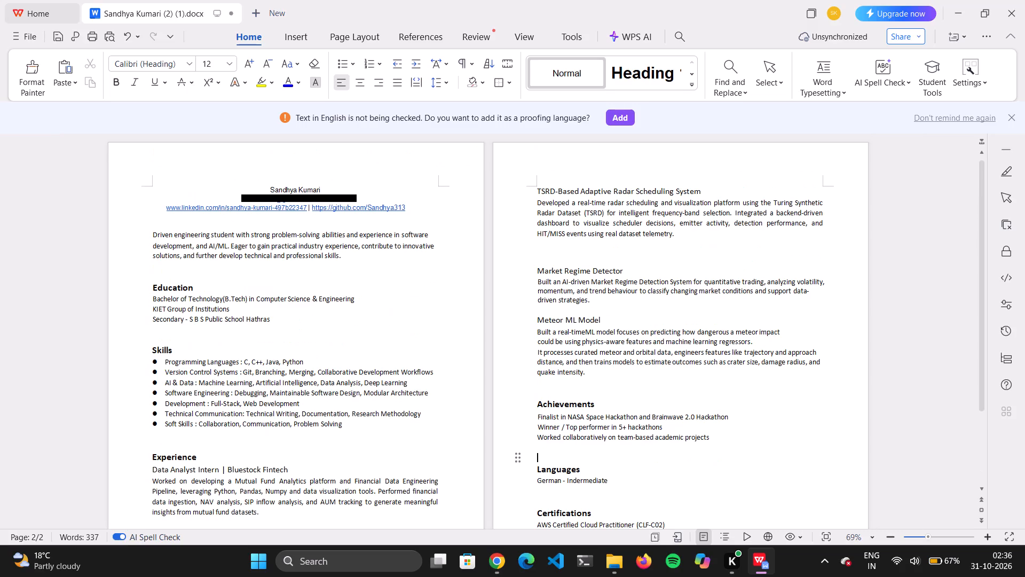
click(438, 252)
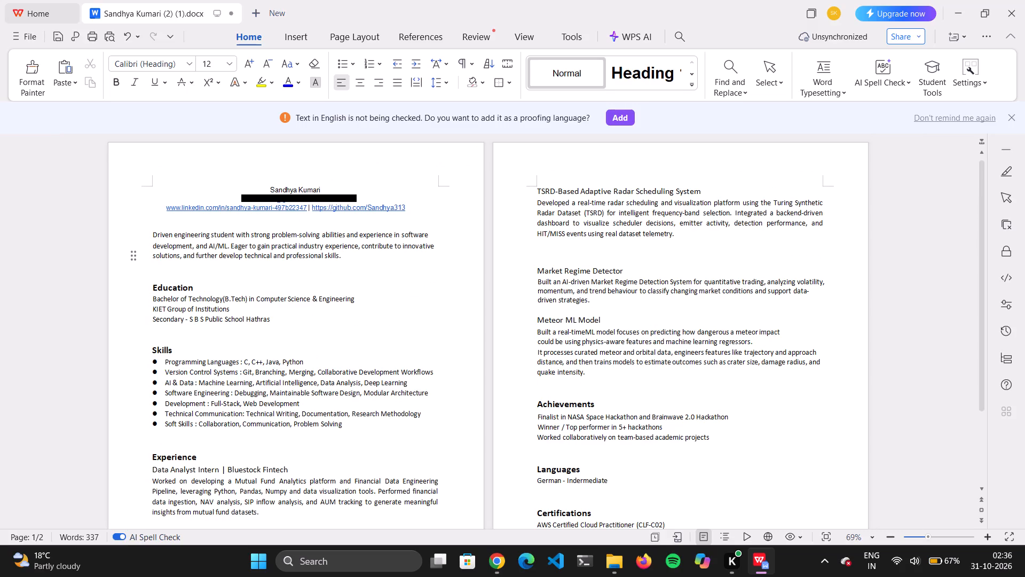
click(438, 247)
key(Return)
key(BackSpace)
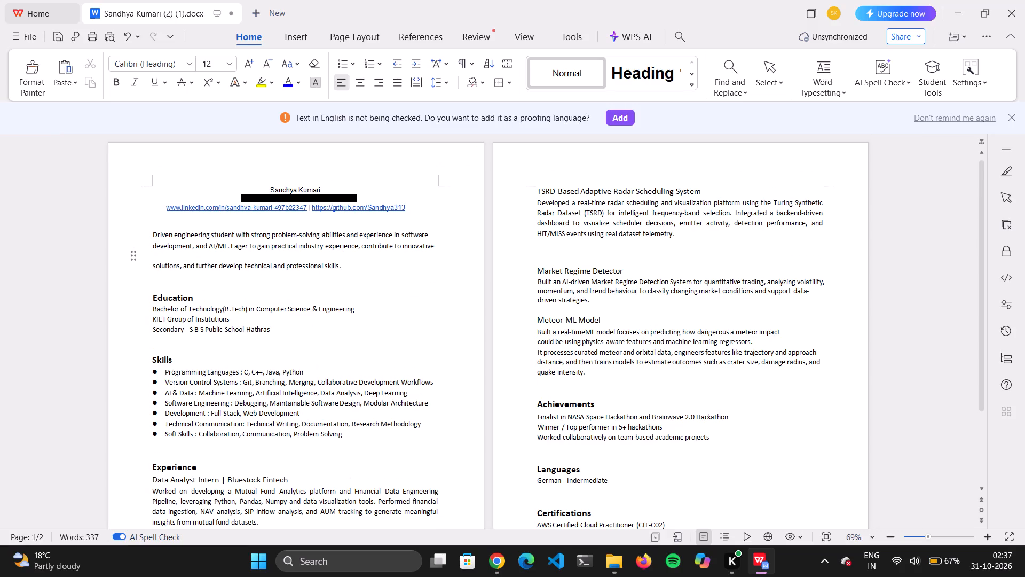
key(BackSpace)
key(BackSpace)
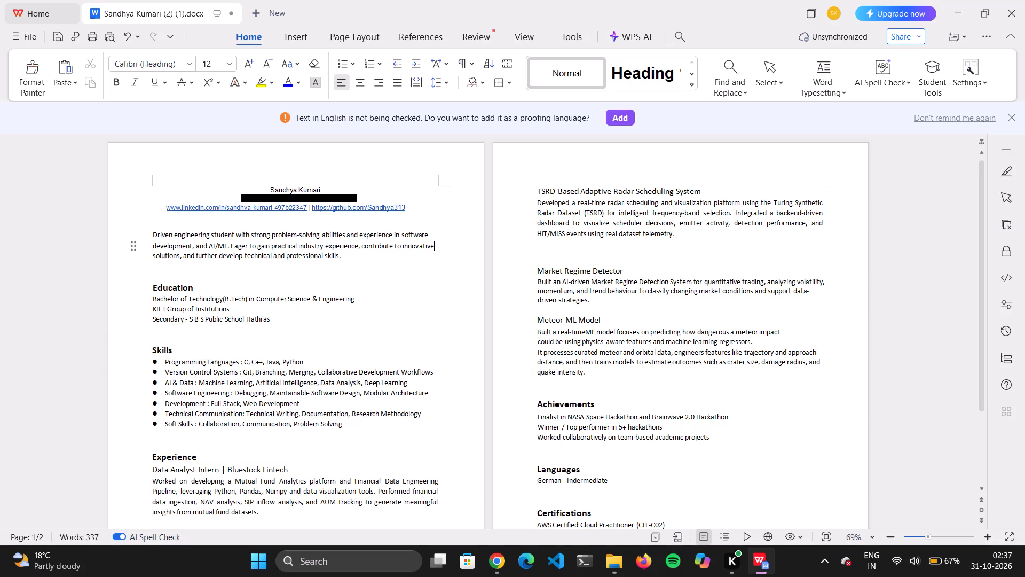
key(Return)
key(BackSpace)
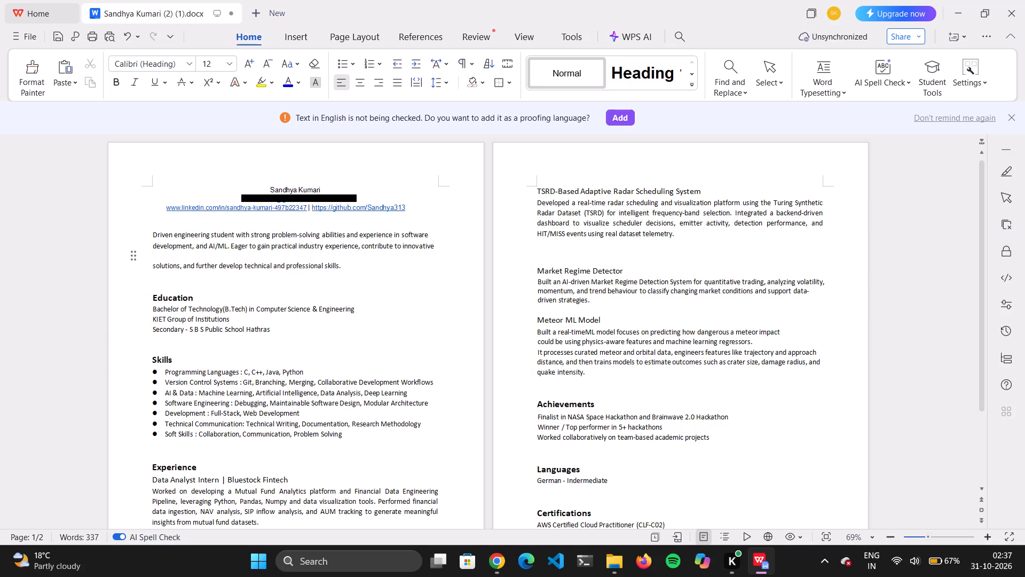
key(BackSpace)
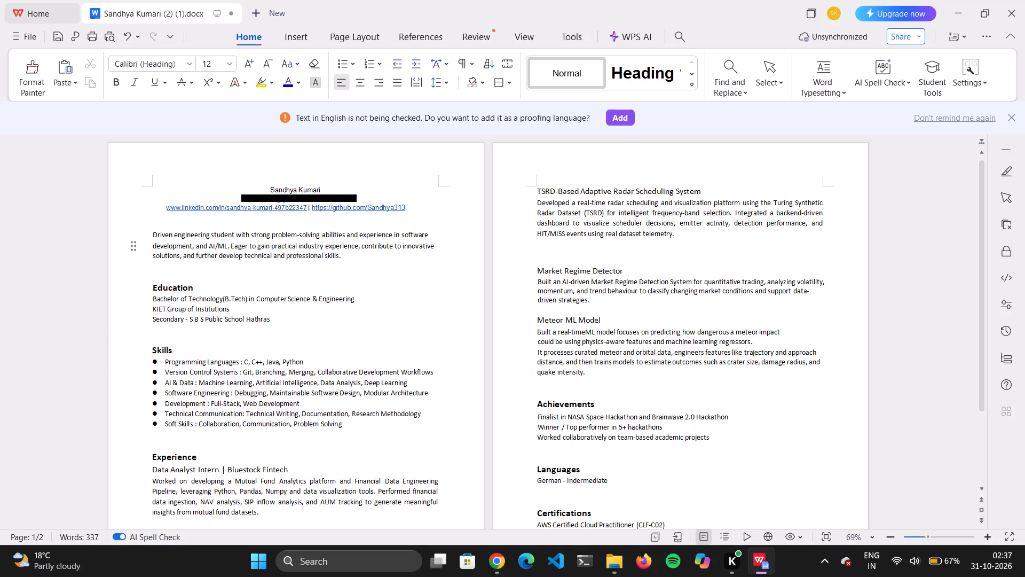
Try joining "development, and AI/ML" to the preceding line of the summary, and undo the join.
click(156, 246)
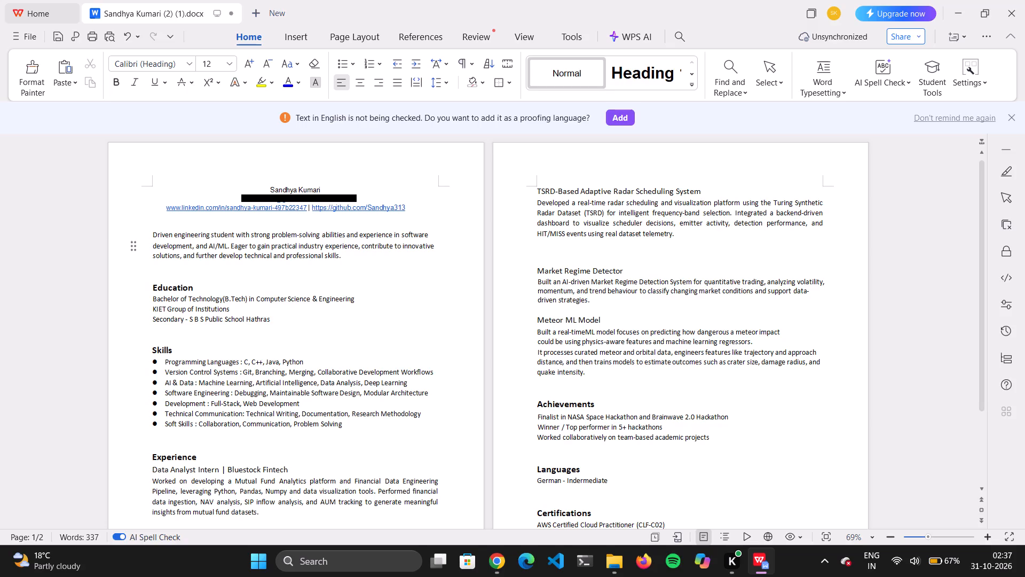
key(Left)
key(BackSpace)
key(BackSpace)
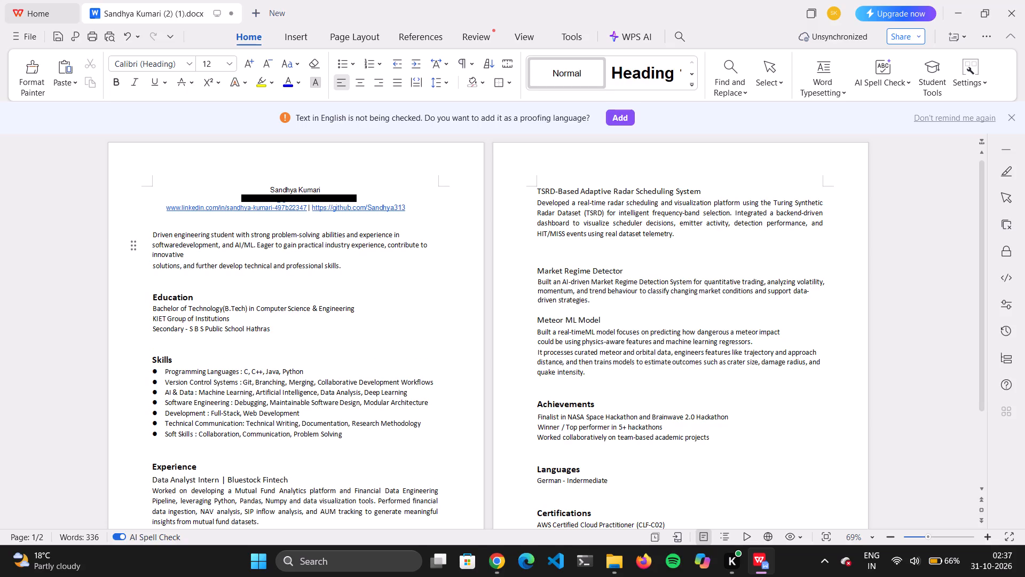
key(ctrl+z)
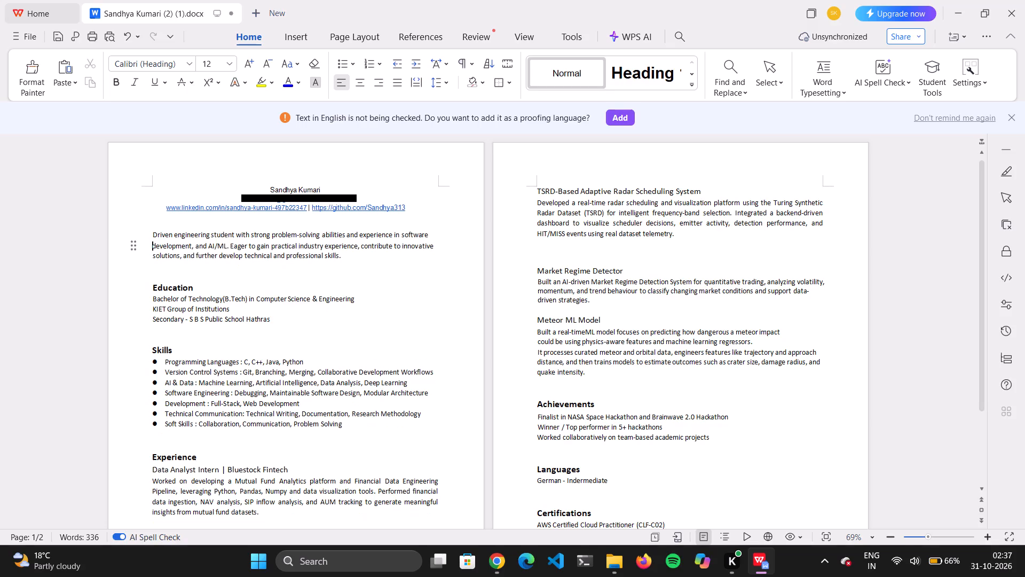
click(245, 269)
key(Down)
Insert a blank line before the Projects heading to push it onto the second page, and review the layout.
scroll(245, 269, down, 3)
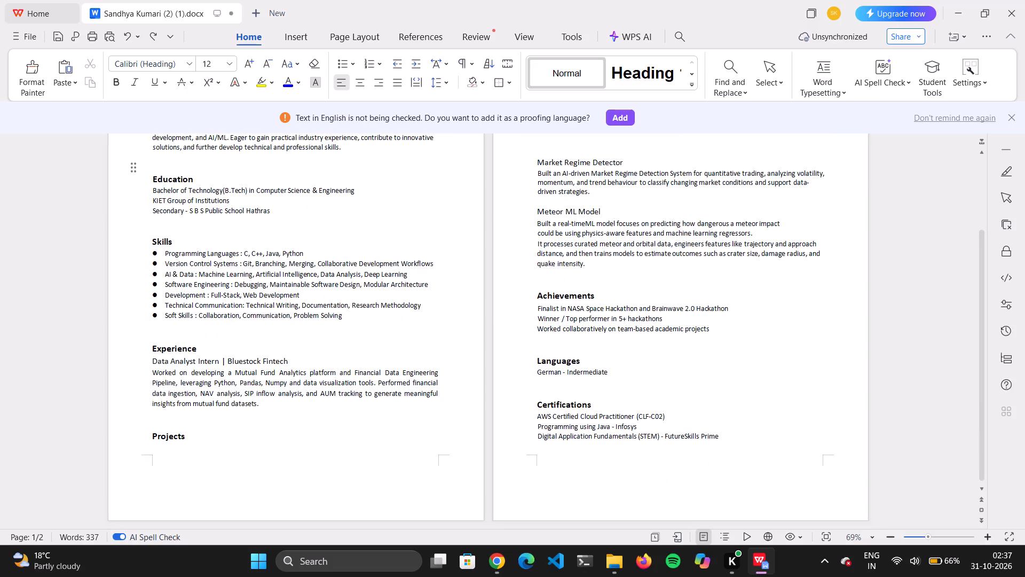
scroll(245, 269, up, 2)
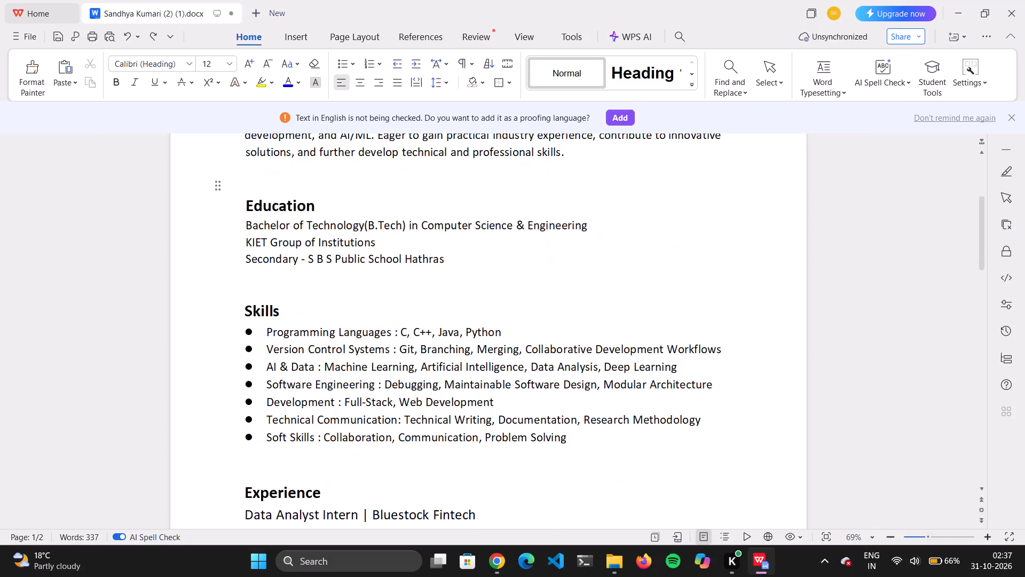
scroll(245, 269, up, 4)
scroll(245, 269, down, 2)
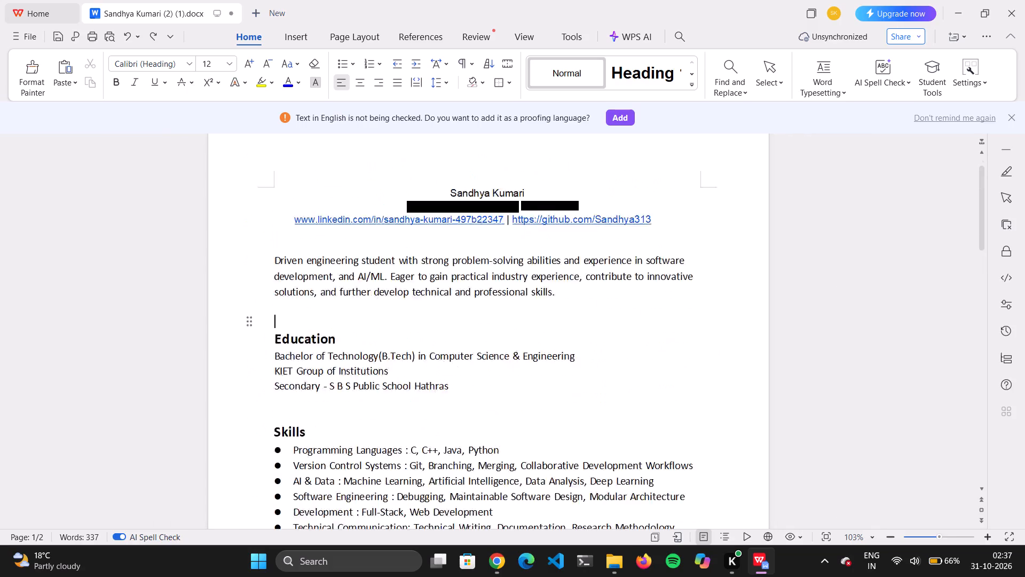
scroll(245, 269, down, 2)
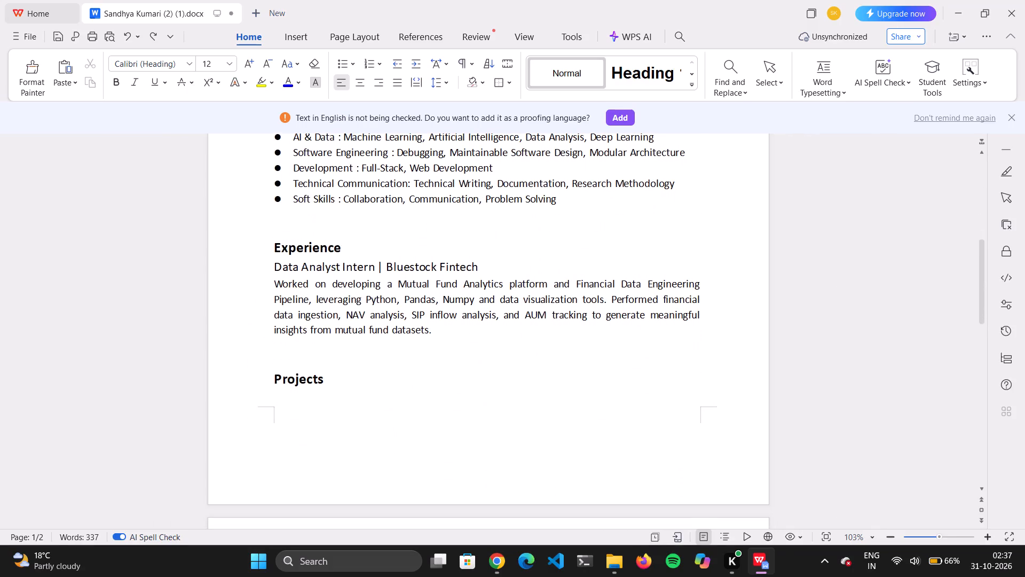
click(274, 377)
key(Return)
scroll(274, 377, up, 1)
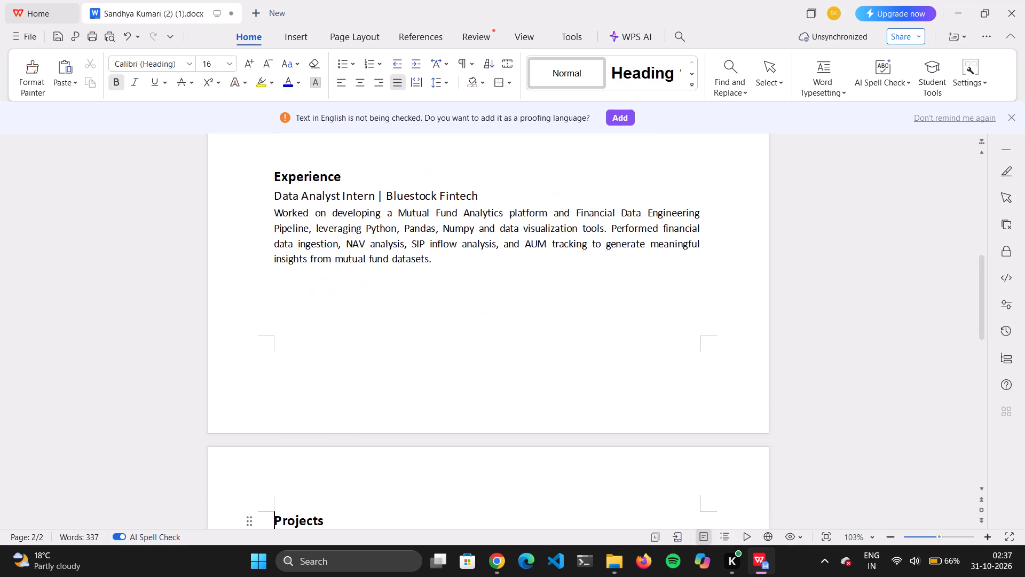
scroll(274, 377, up, 3)
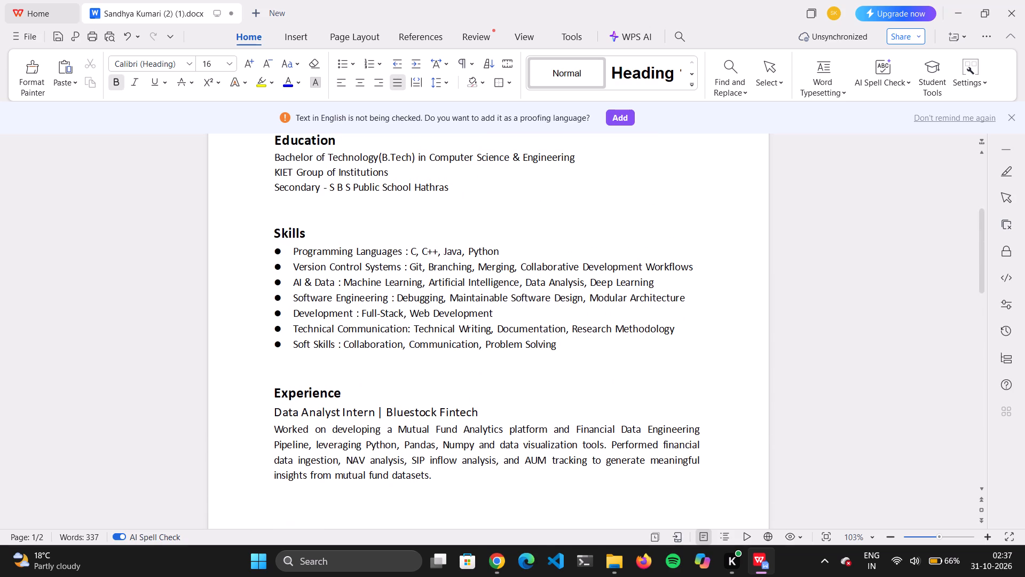
scroll(274, 377, down, 7)
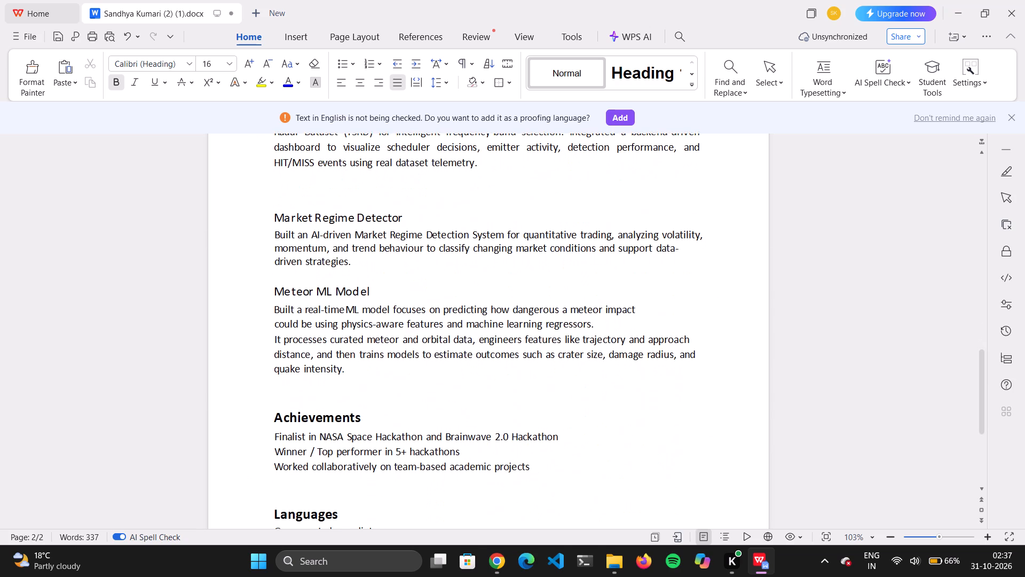
Delete the extra blank line above Market Regime Detector and reduce the remaining blank line's font size to 12.
click(290, 205)
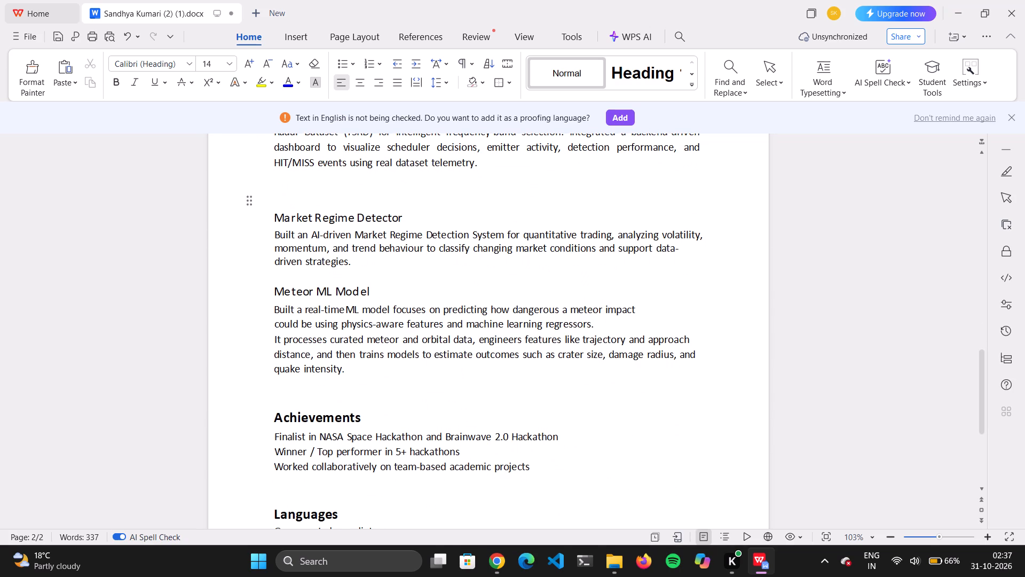
key(BackSpace)
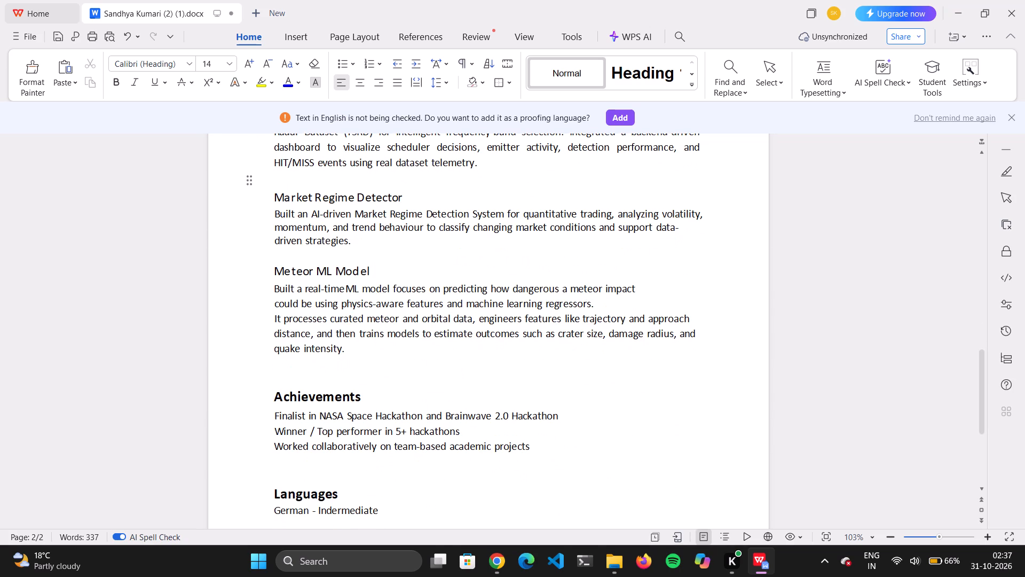
click(283, 255)
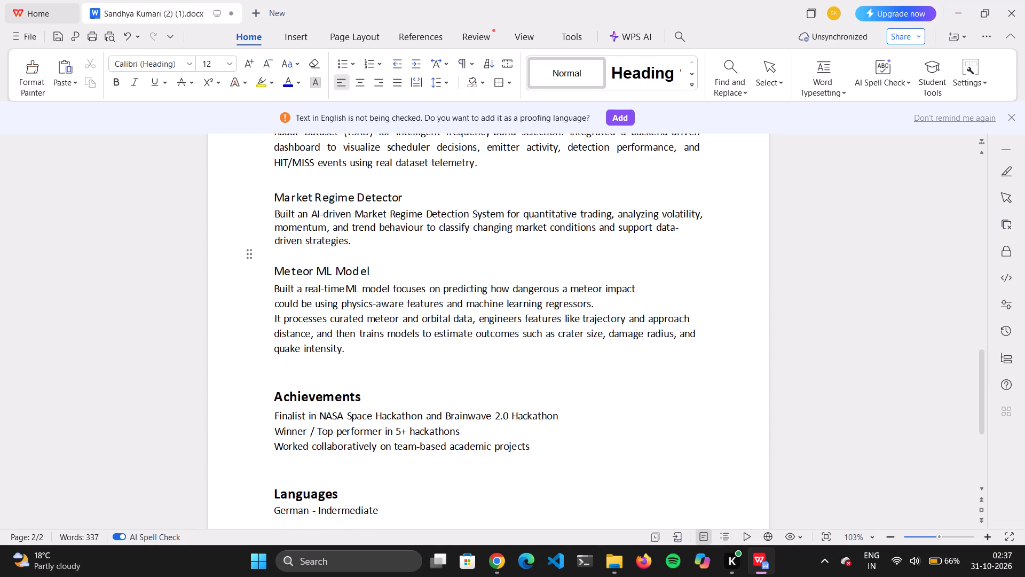
click(287, 179)
click(266, 65)
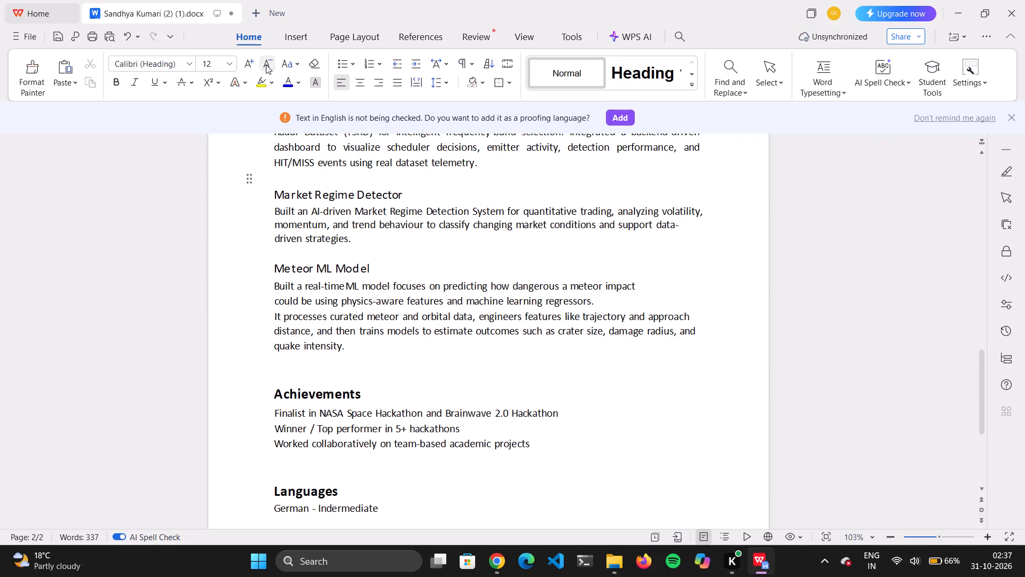
Review the résumé's layout and spacing across both pages, from Projects through Certifications and back to the summary.
scroll(361, 344, up, 1)
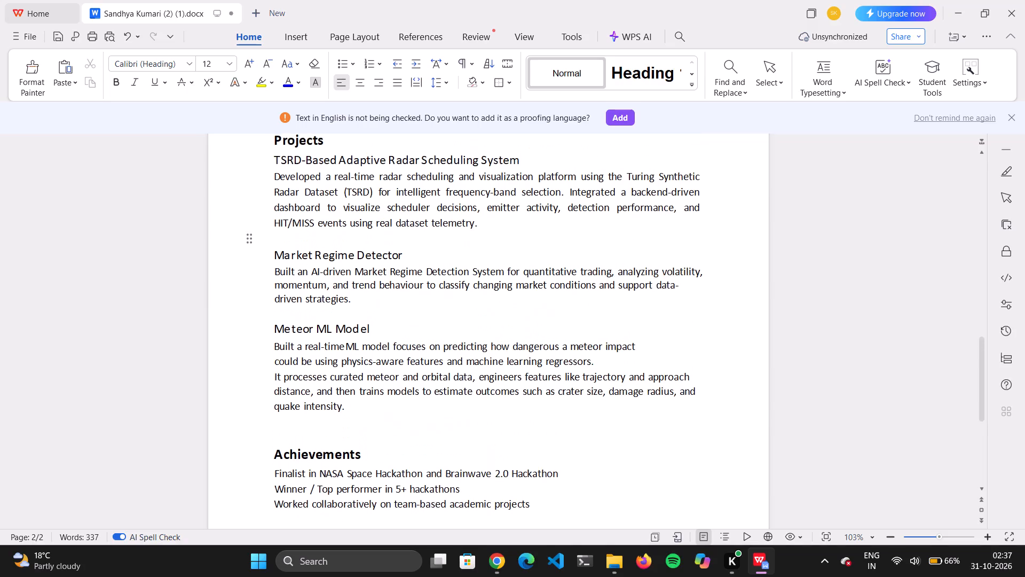
scroll(361, 344, up, 1)
scroll(361, 344, down, 5)
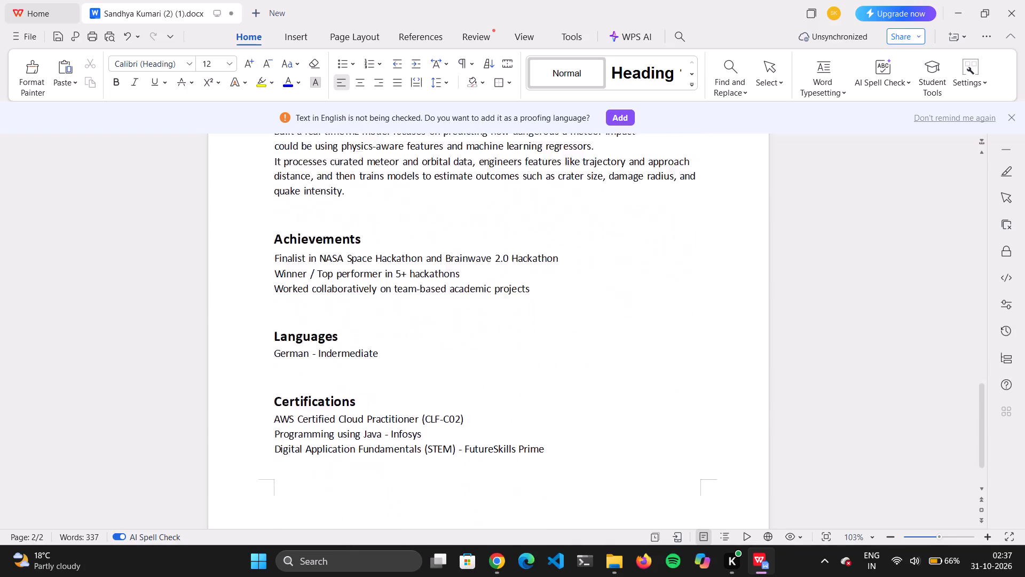
scroll(361, 344, down, 2)
scroll(361, 344, up, 7)
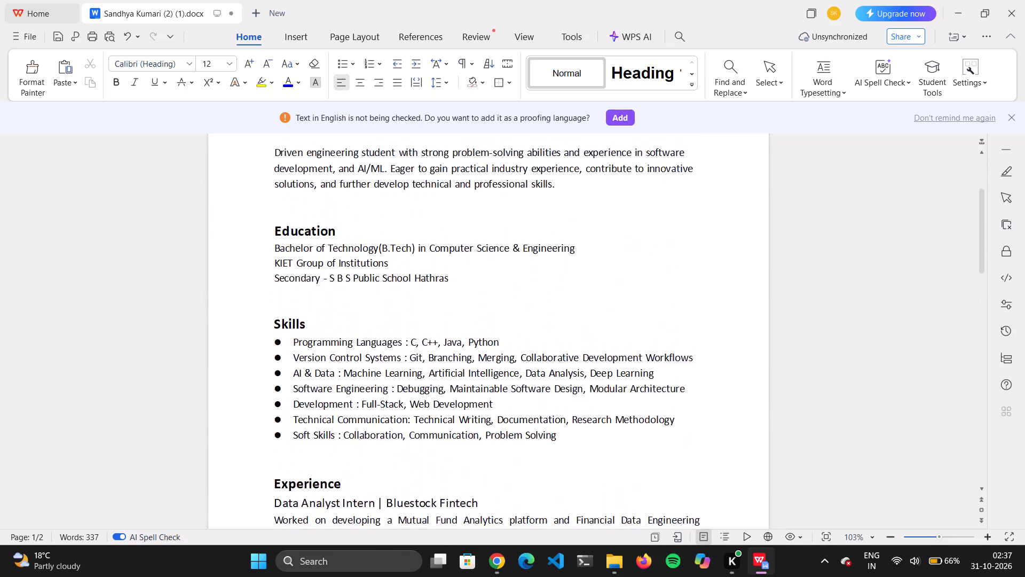
scroll(361, 344, up, 6)
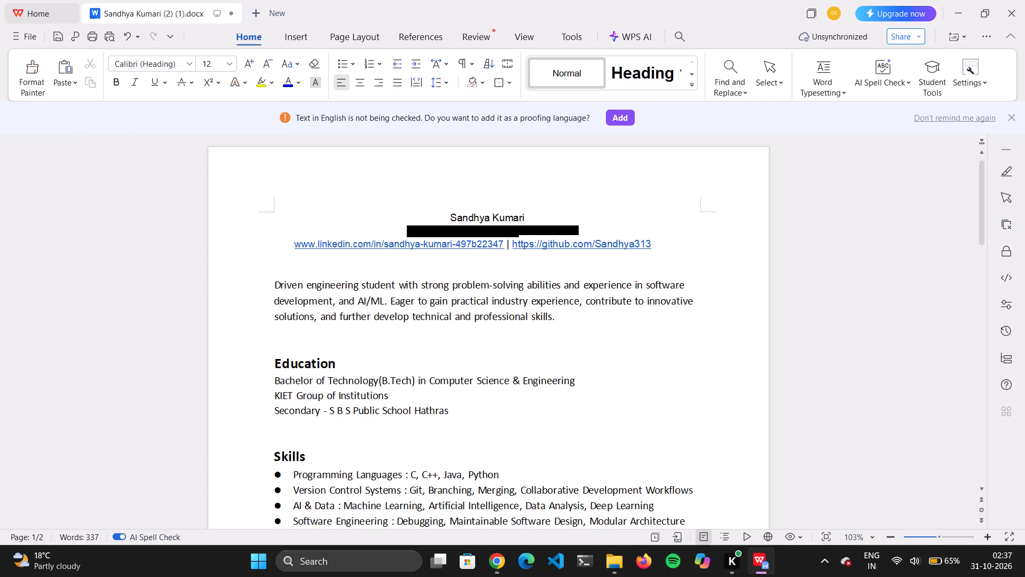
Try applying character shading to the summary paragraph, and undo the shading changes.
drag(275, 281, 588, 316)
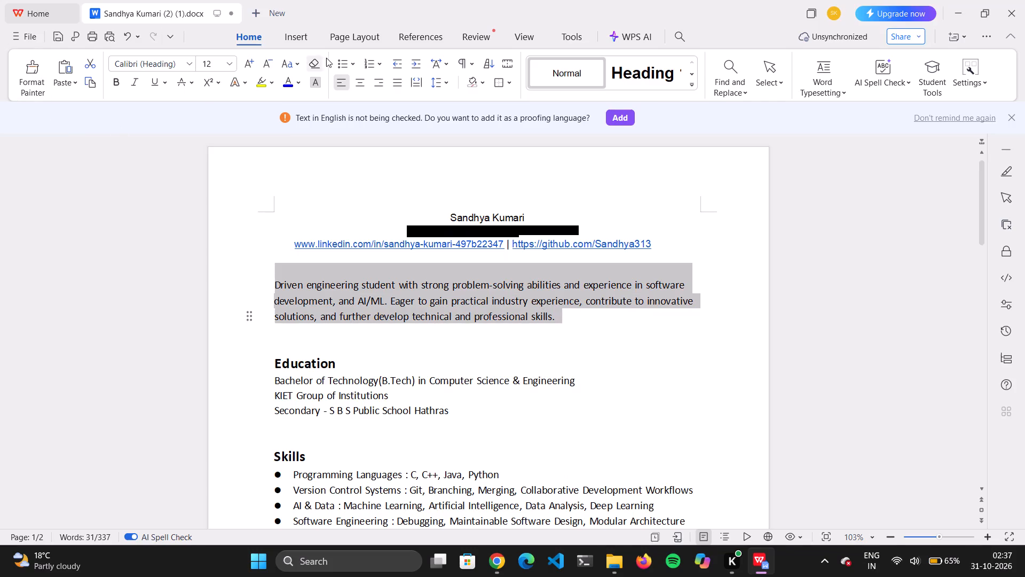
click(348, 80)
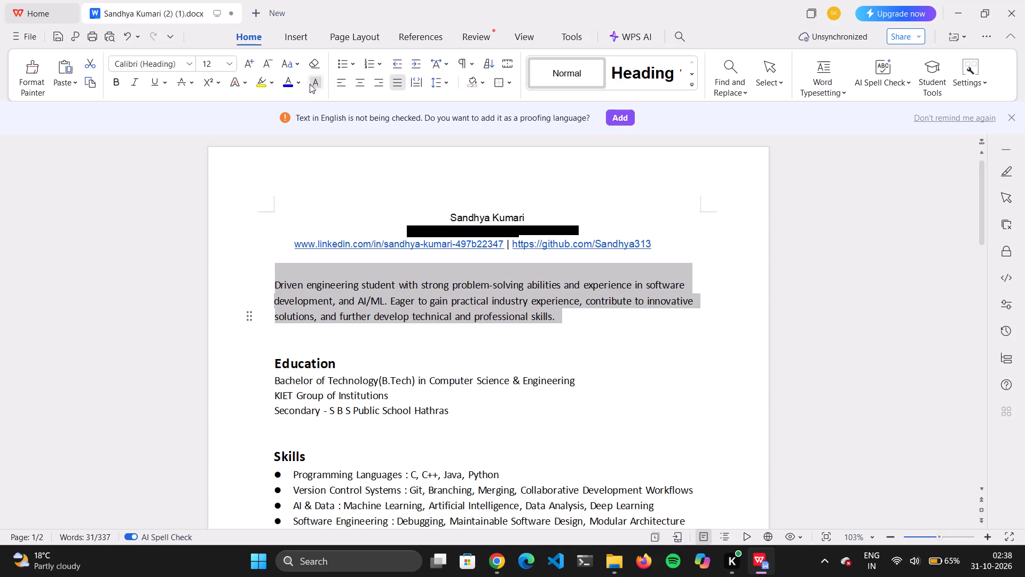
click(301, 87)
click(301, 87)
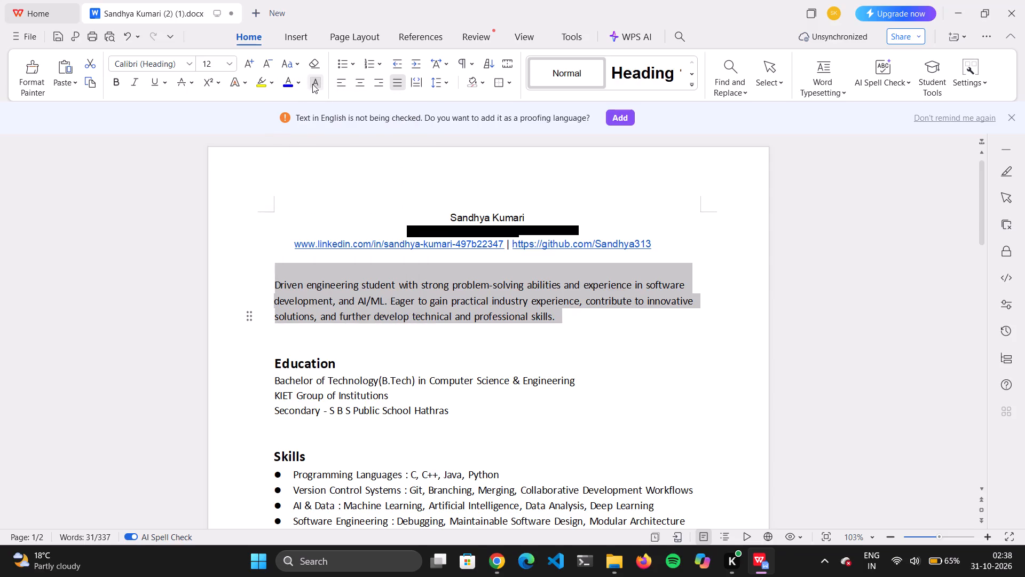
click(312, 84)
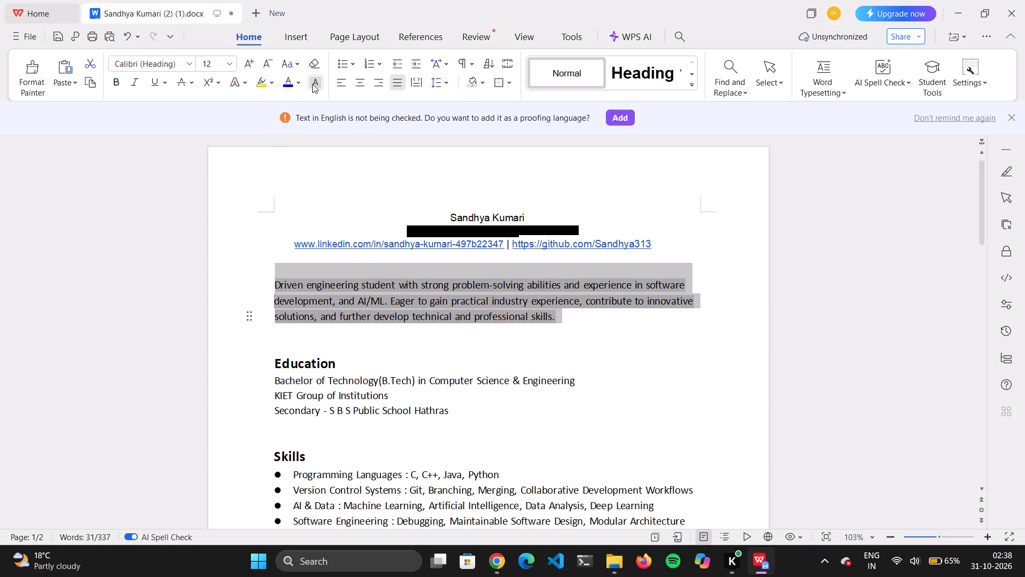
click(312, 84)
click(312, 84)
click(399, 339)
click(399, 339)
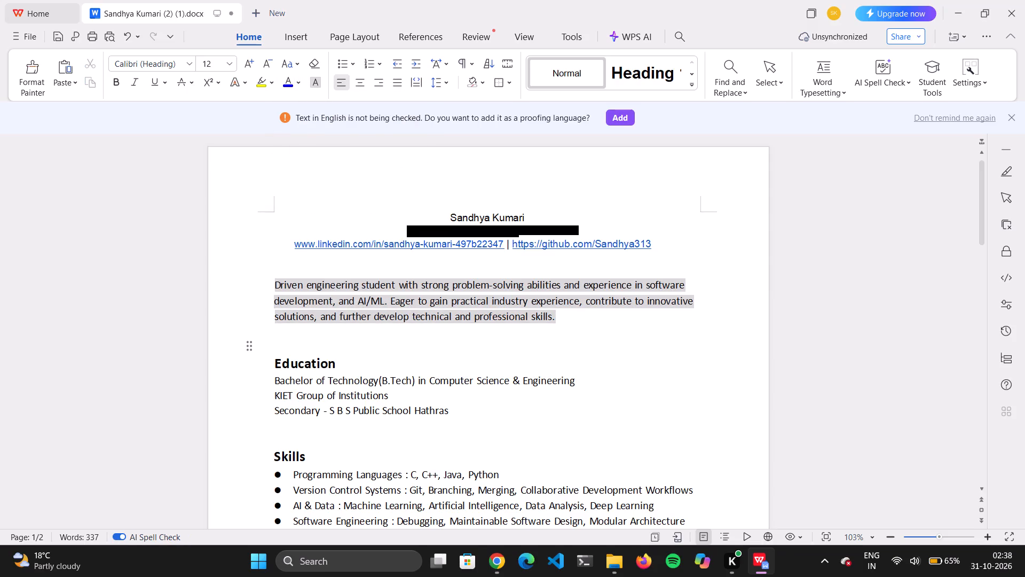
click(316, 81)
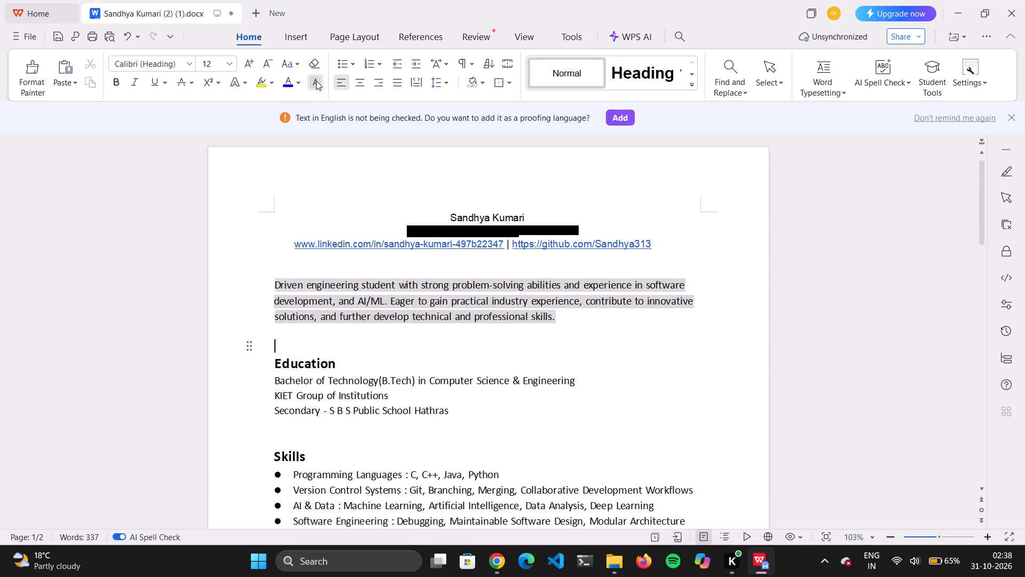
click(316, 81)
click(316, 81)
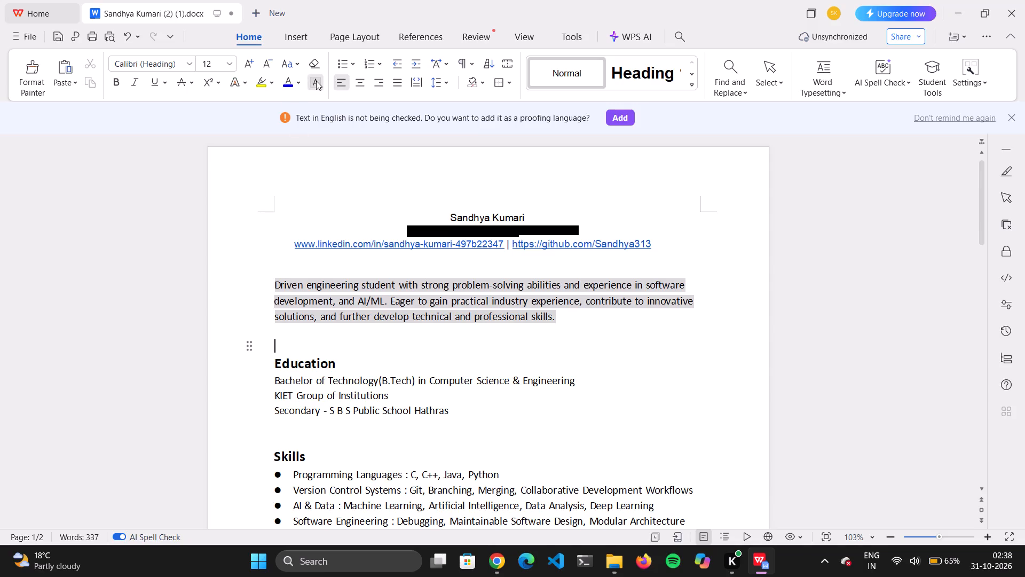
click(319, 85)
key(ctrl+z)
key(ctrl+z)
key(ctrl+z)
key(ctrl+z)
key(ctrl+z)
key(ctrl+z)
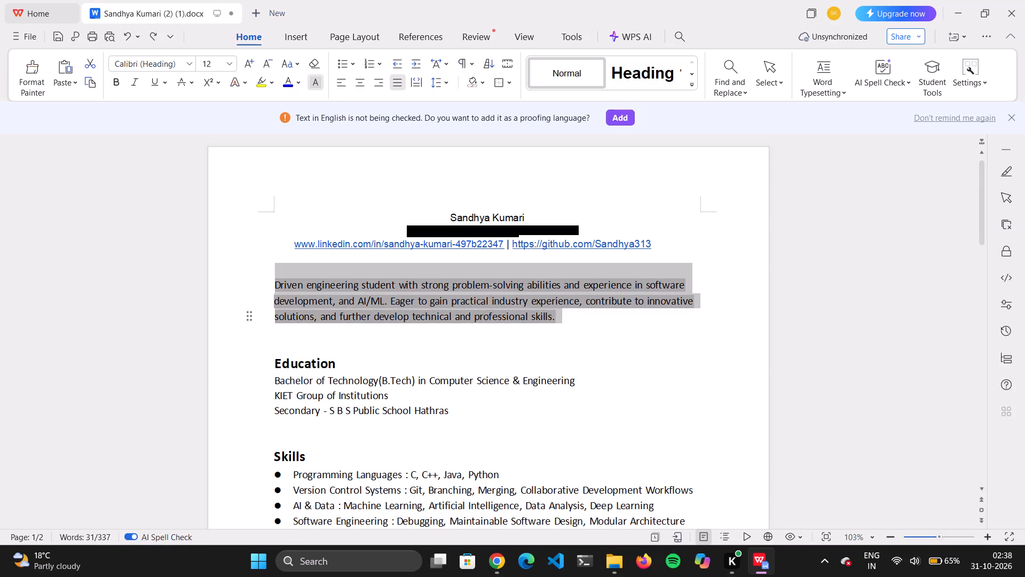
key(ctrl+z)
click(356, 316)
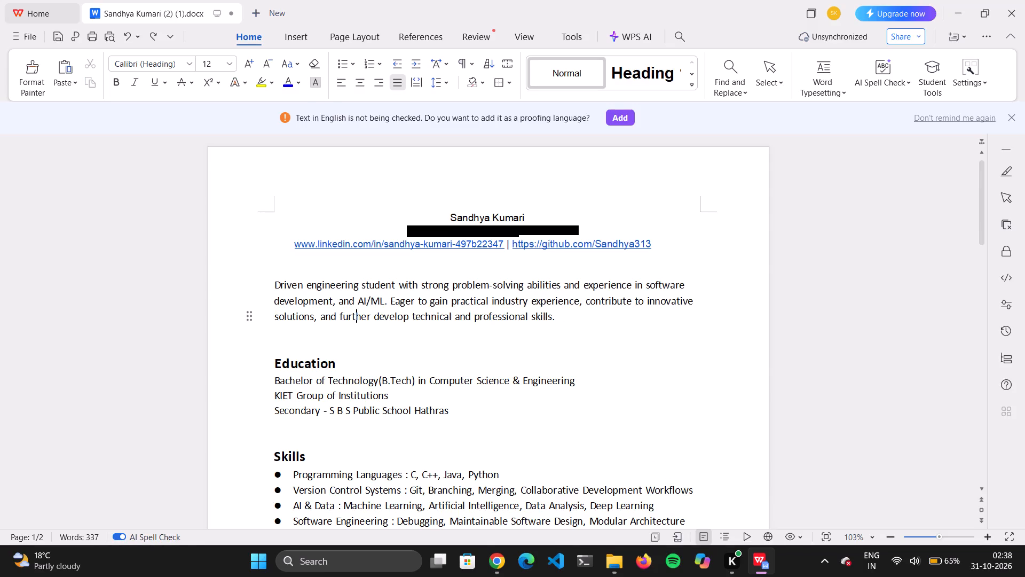
Insert a space between "Technology" and "(B.Tech)" in the Education section.
click(379, 385)
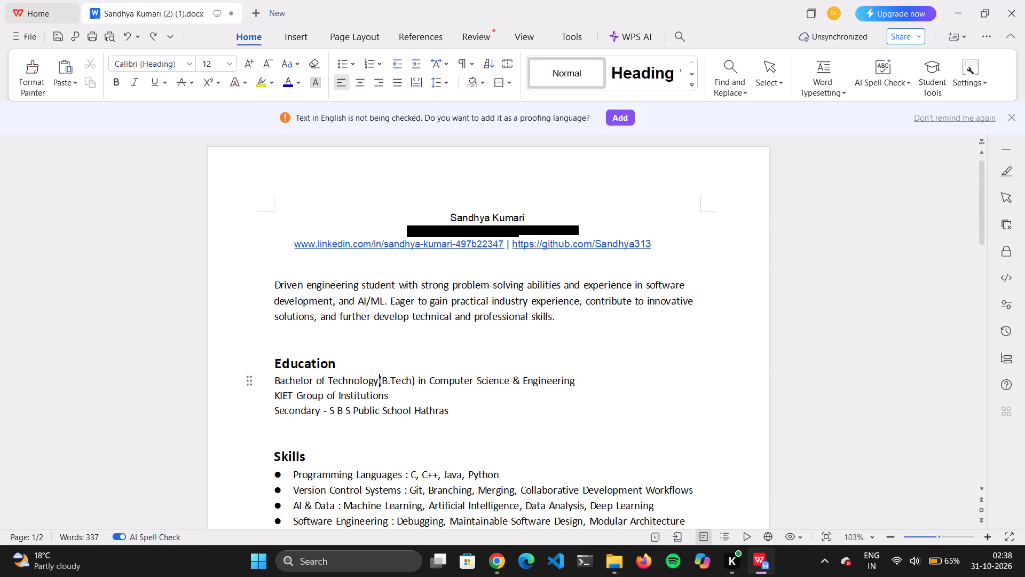
key(space)
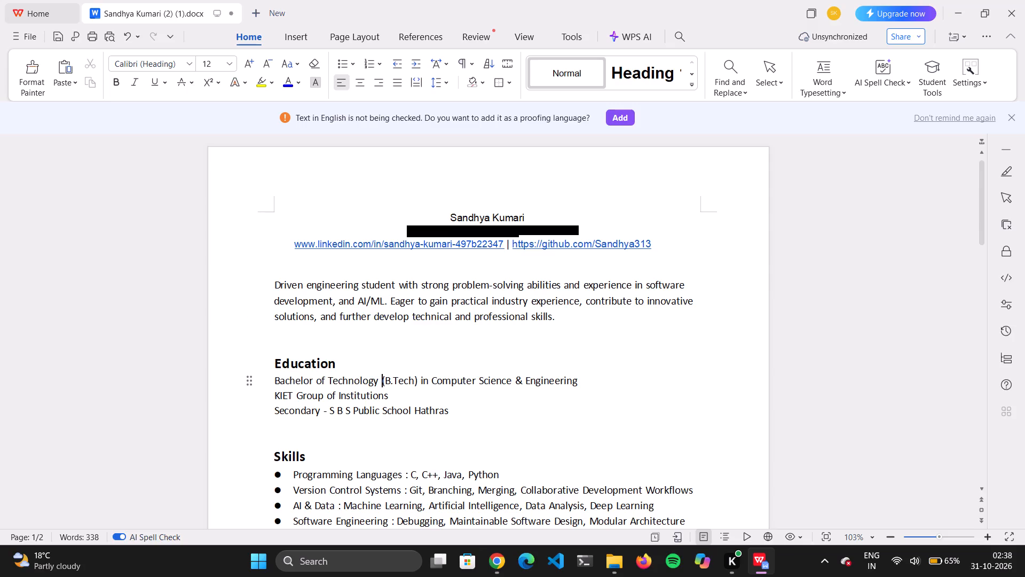
Export pages 1 to 2 of the résumé as a Common PDF in the same directory, overwriting the existing file, and close the opened PDF.
scroll(379, 385, down, 2)
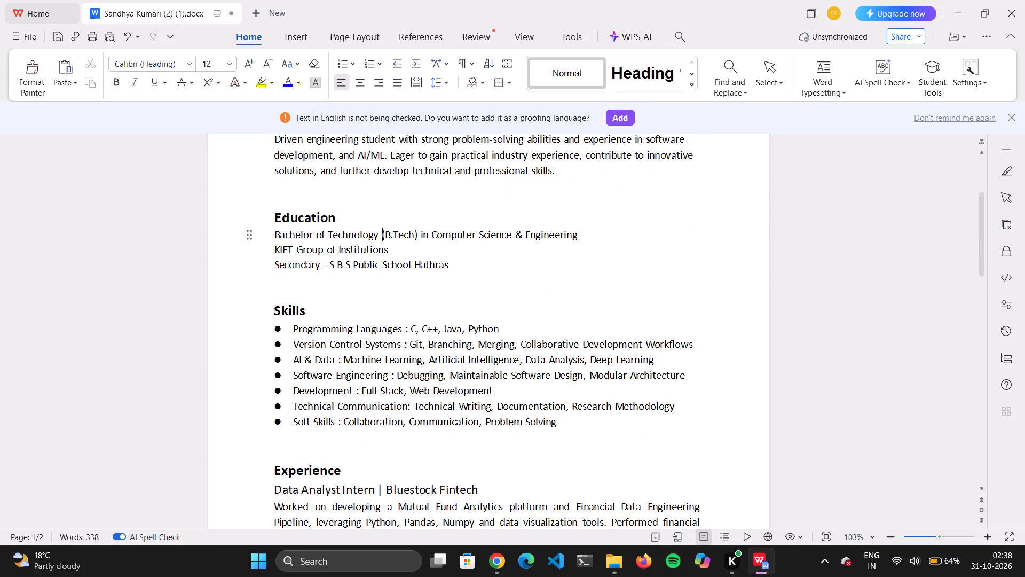
scroll(379, 385, down, 2)
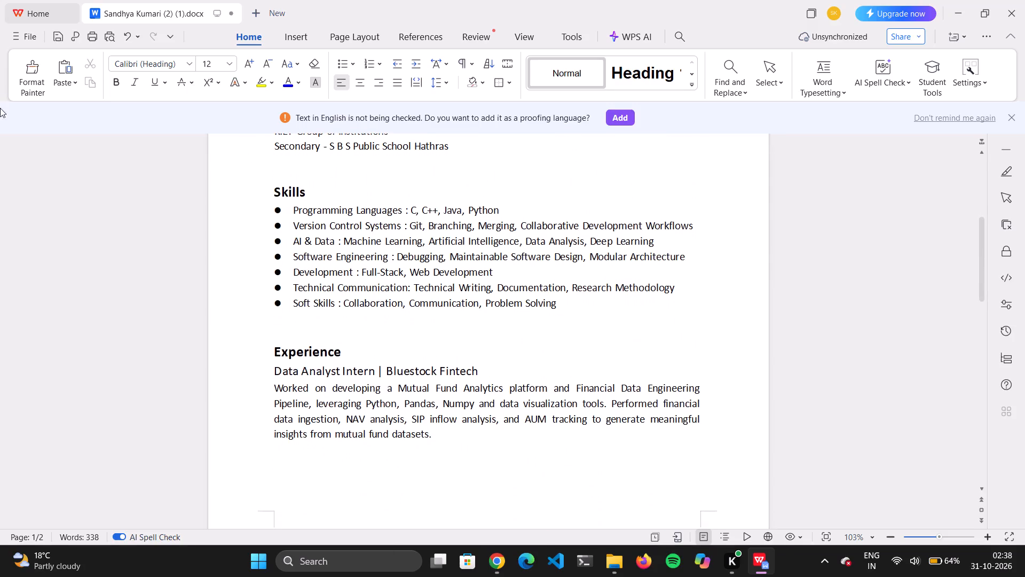
click(26, 34)
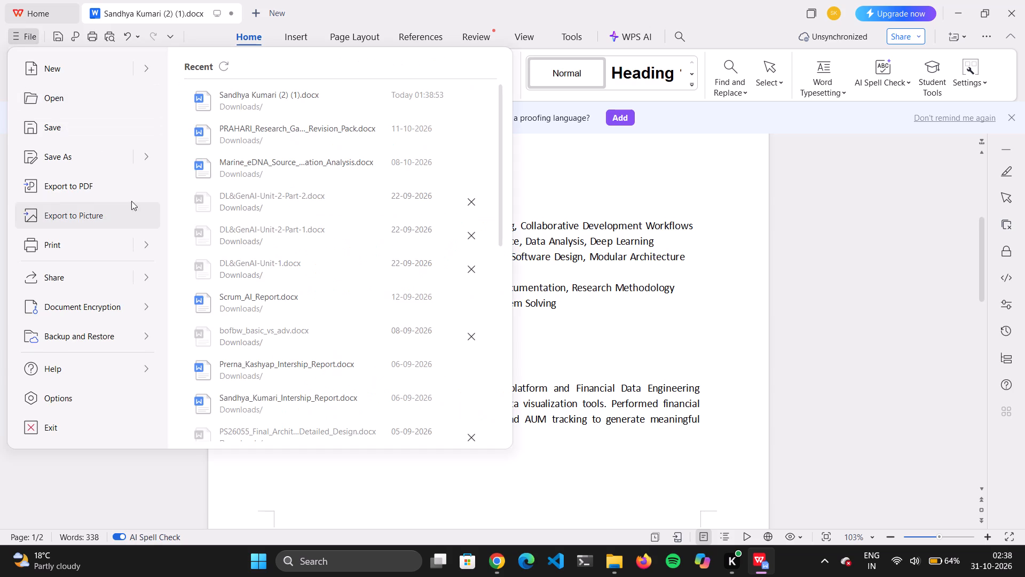
click(124, 180)
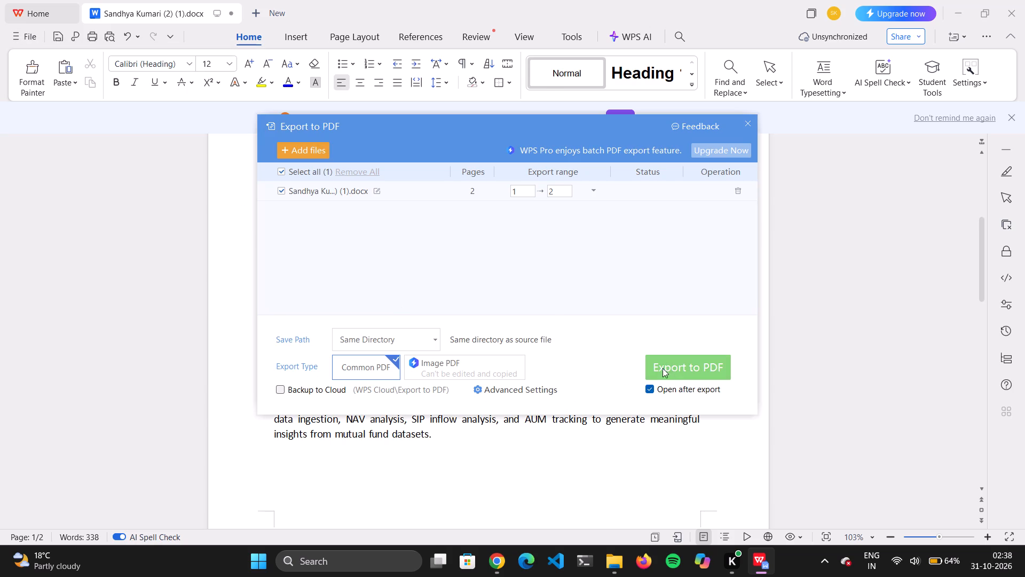
click(675, 370)
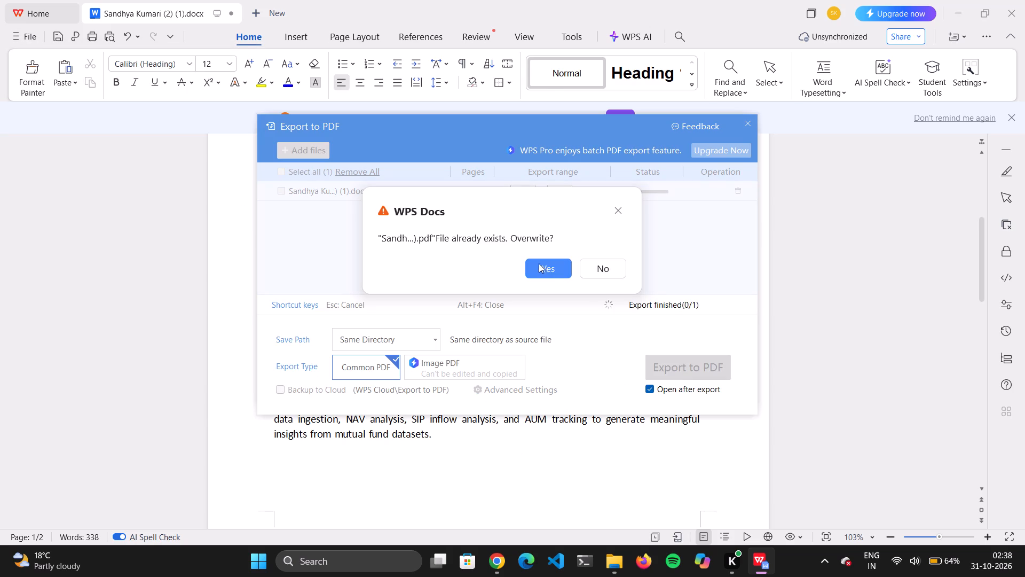
click(544, 266)
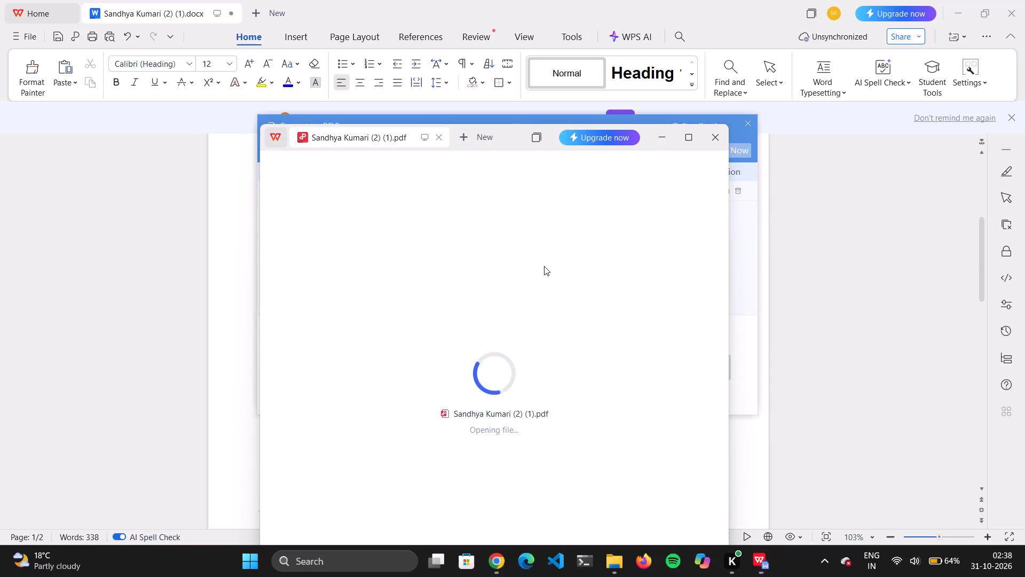
click(712, 136)
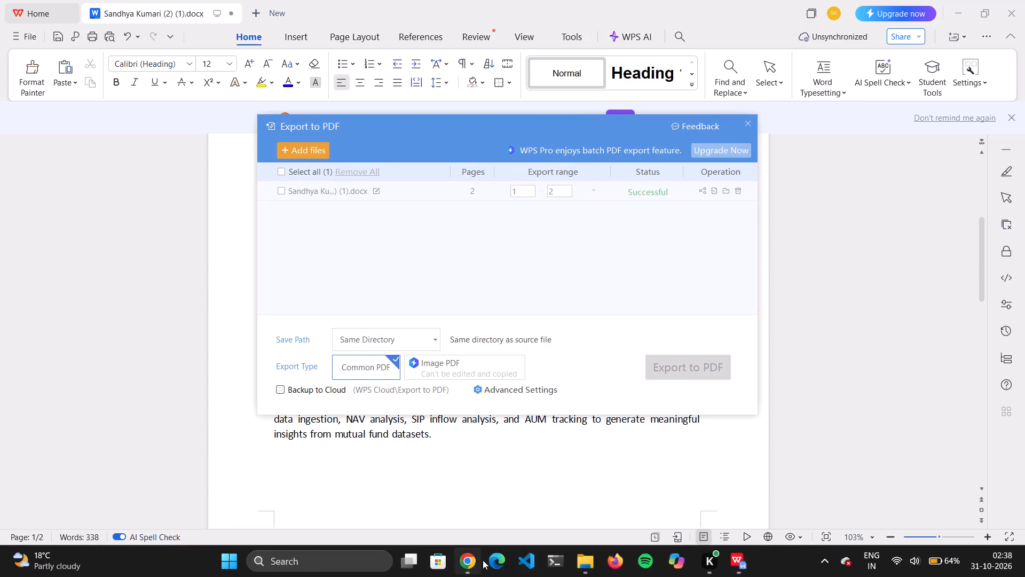
Open the newly exported résumé PDF from the Downloads folder and review both pages, from the header through Certifications.
click(499, 561)
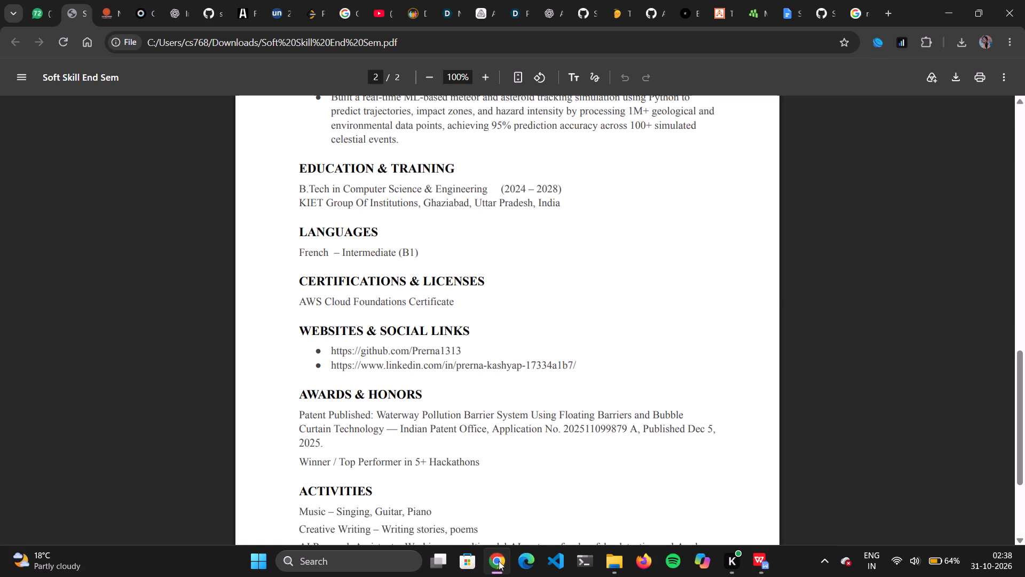
click(625, 556)
click(70, 209)
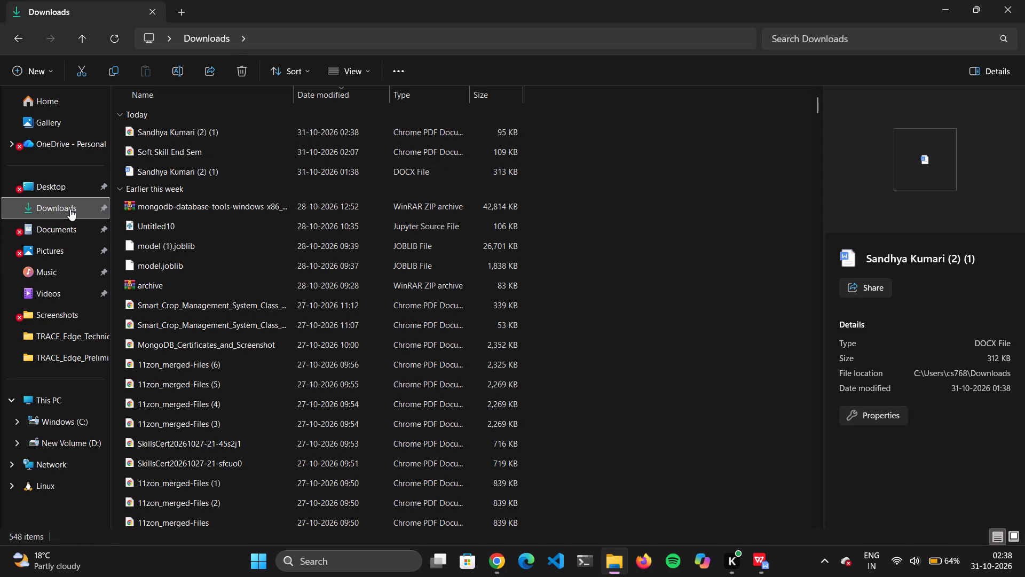
double_click(202, 132)
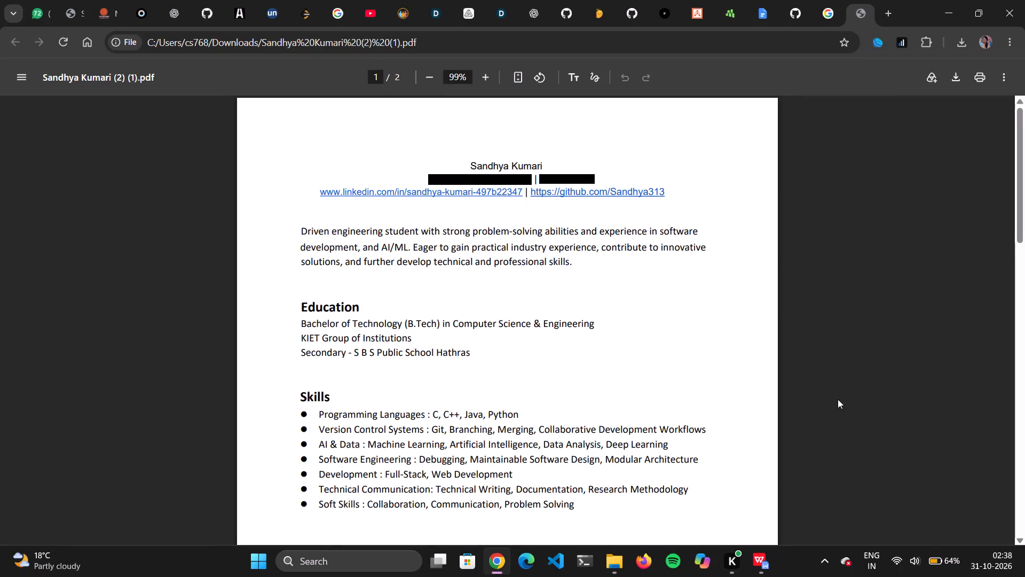
scroll(838, 399, down, 5)
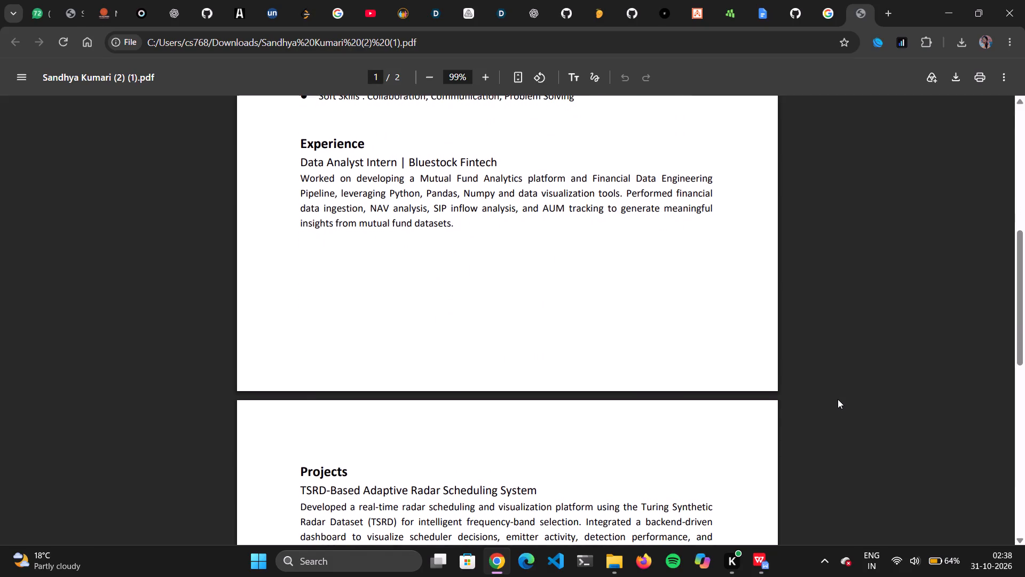
scroll(838, 399, down, 4)
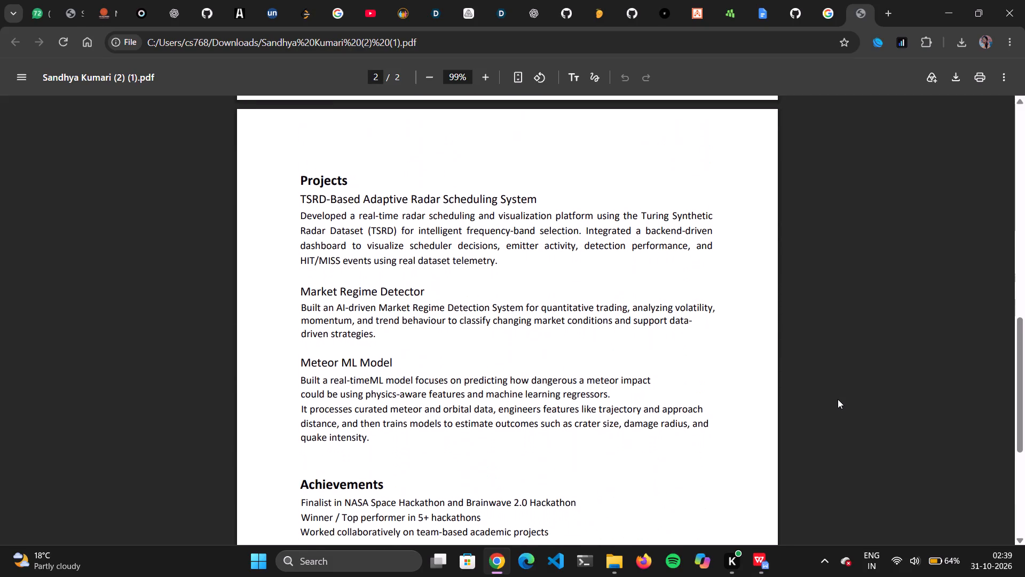
scroll(838, 399, down, 3)
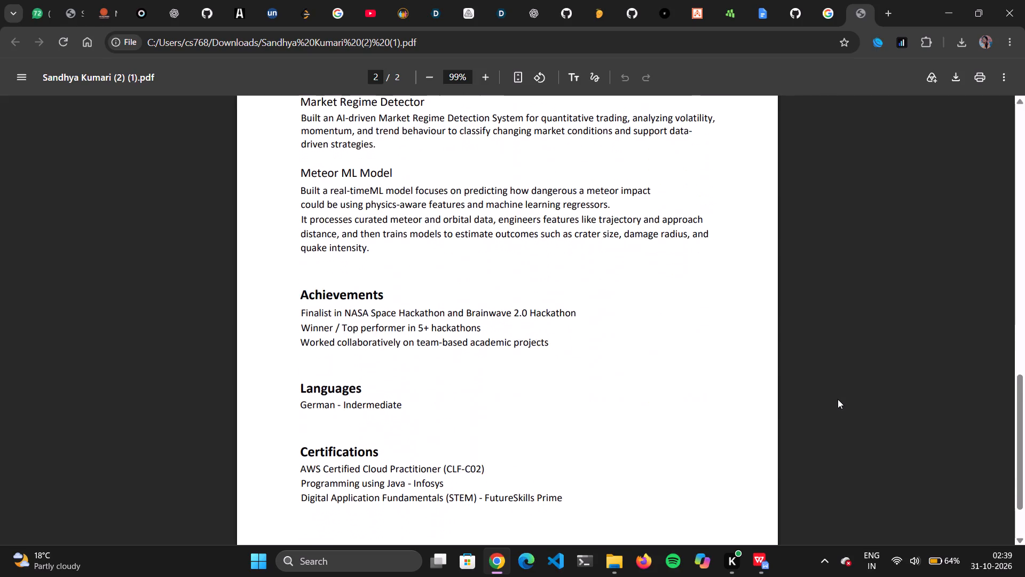
scroll(838, 399, down, 3)
scroll(838, 399, up, 4)
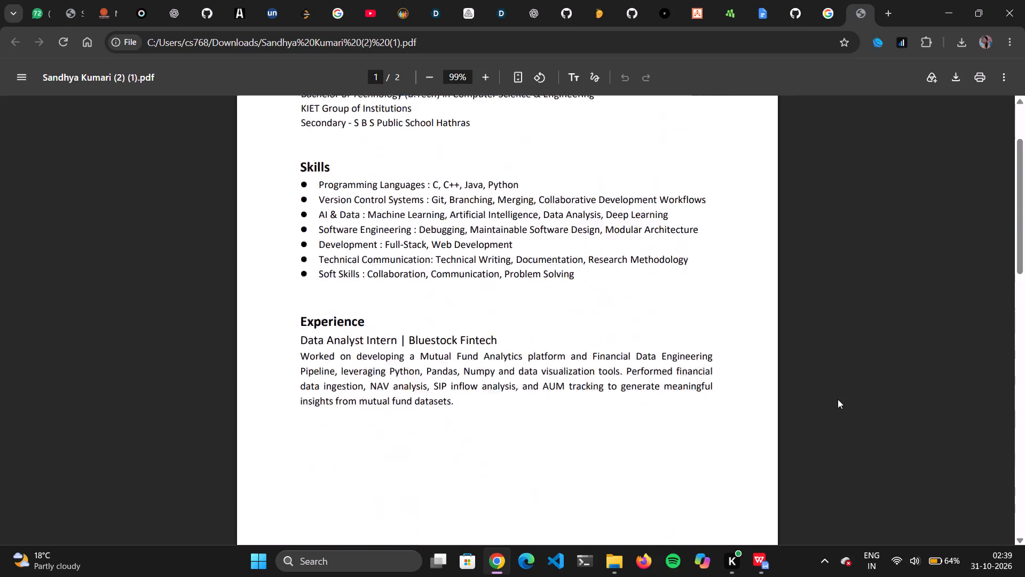
Close the browser tabs holding the exported résumé PDF, the Google résumé image search and the Google Docs résumé.
click(865, 12)
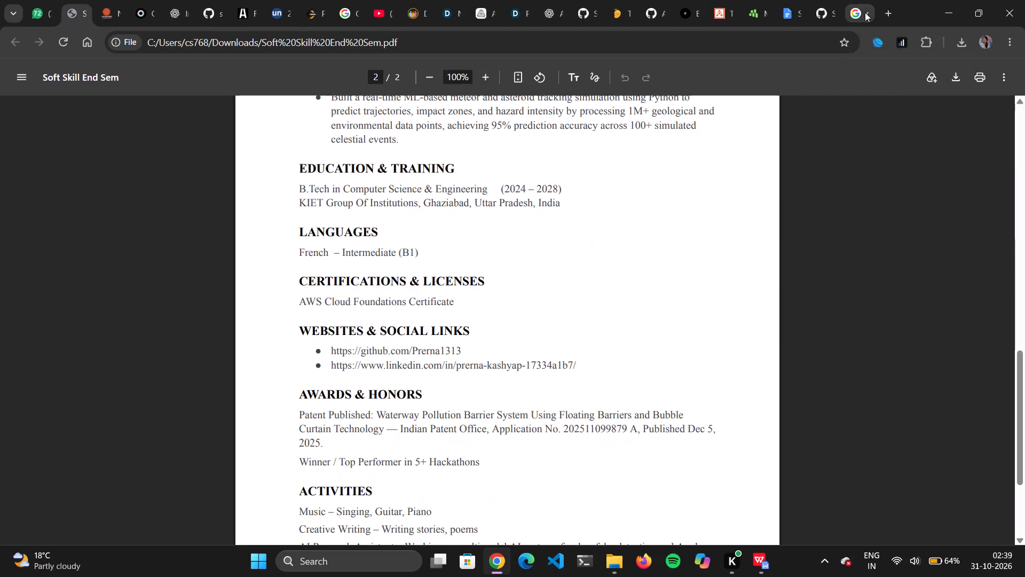
click(865, 12)
click(865, 12)
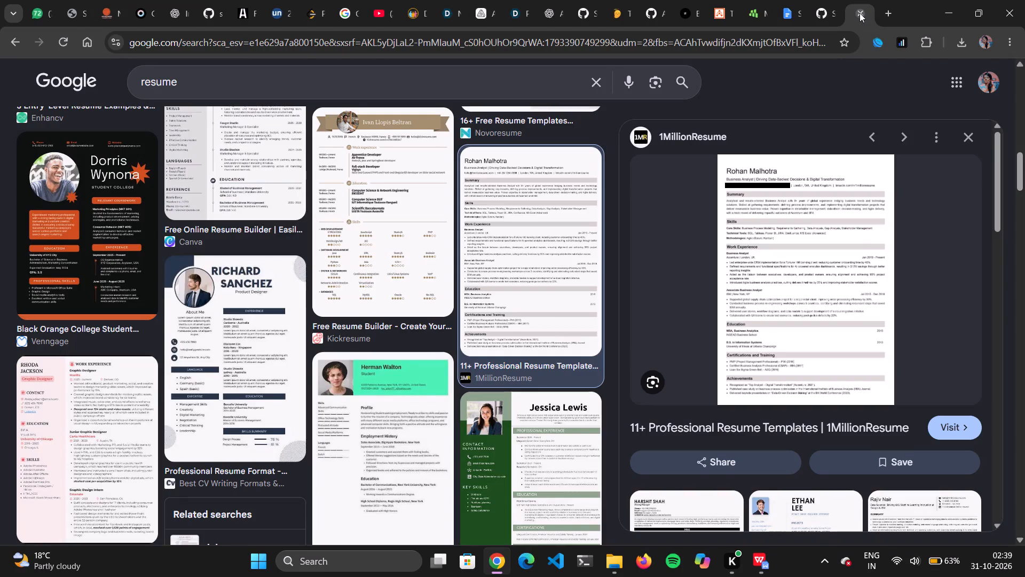
click(859, 13)
click(825, 10)
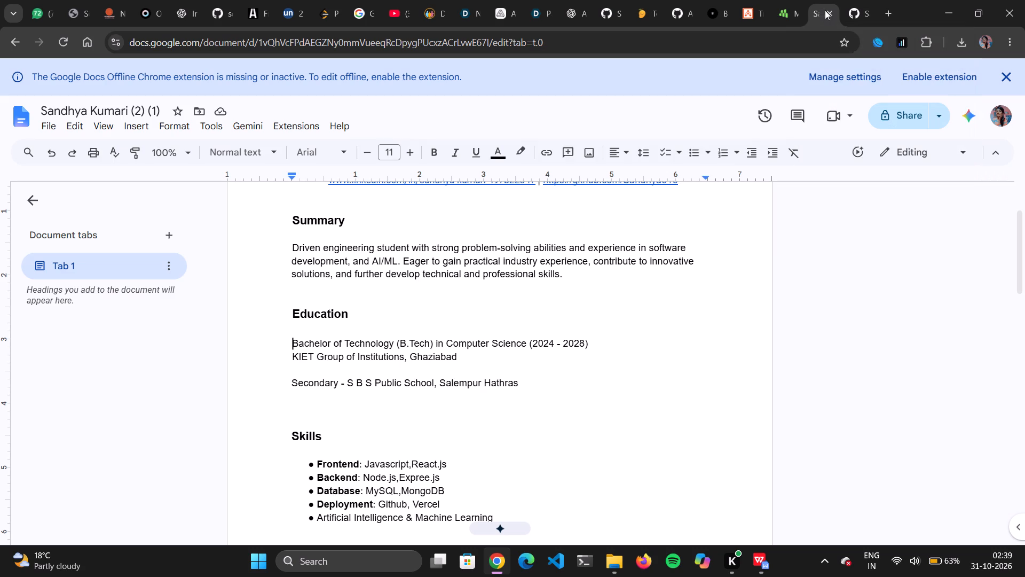
click(832, 10)
On the Mindrift site, dismiss the cookie notice, go to My projects and close the notification.
click(800, 0)
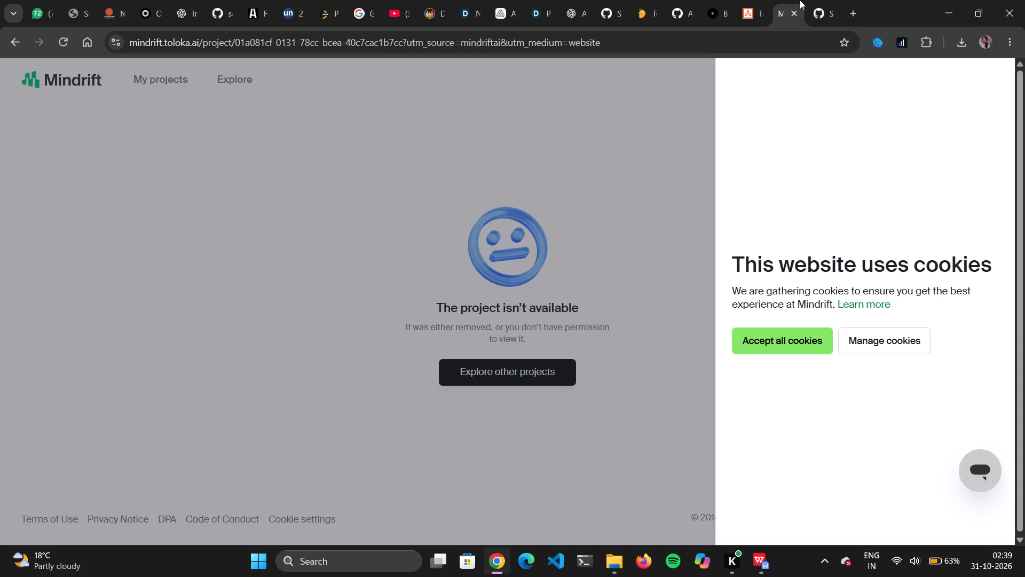
click(676, 354)
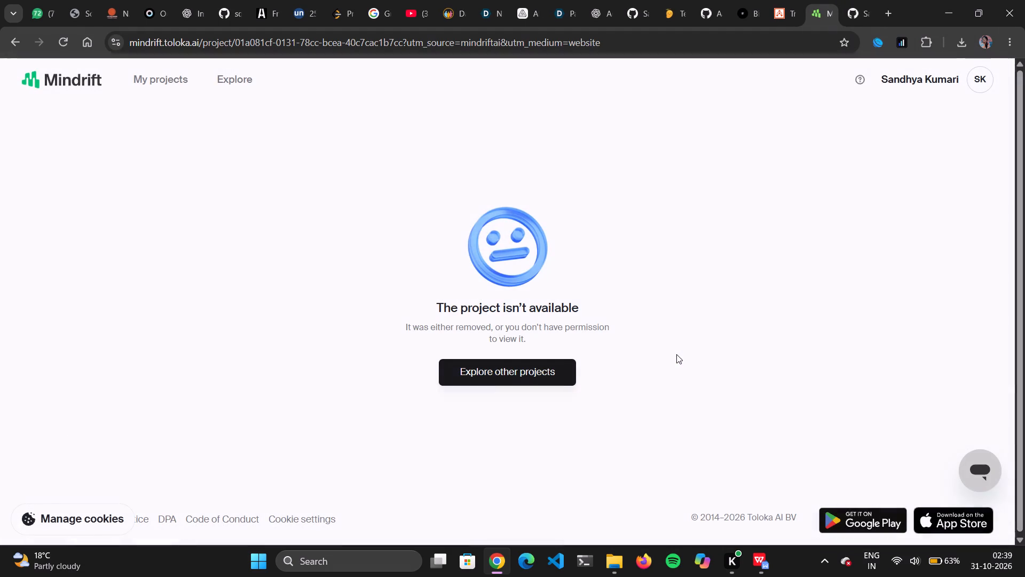
click(155, 77)
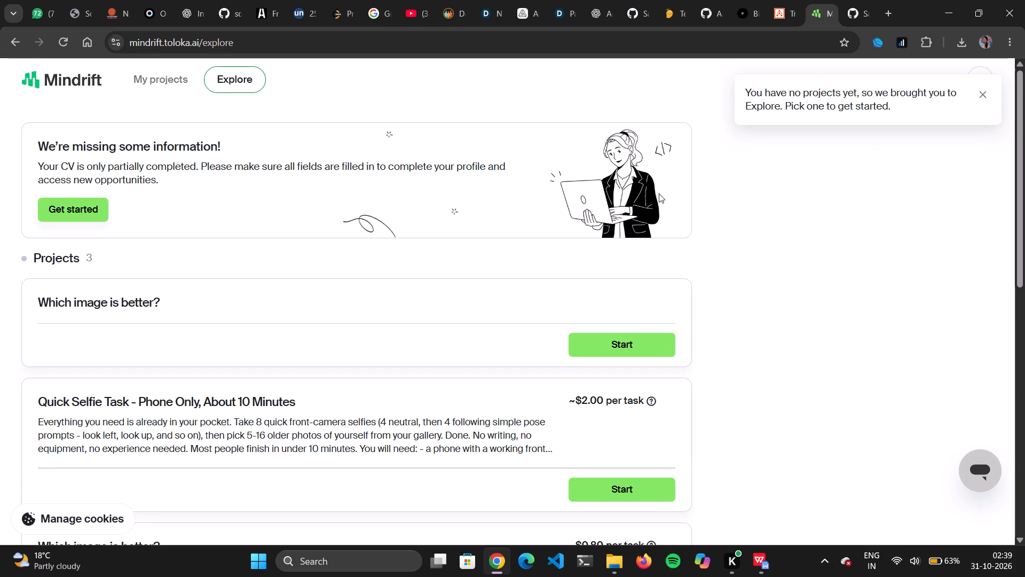
click(988, 89)
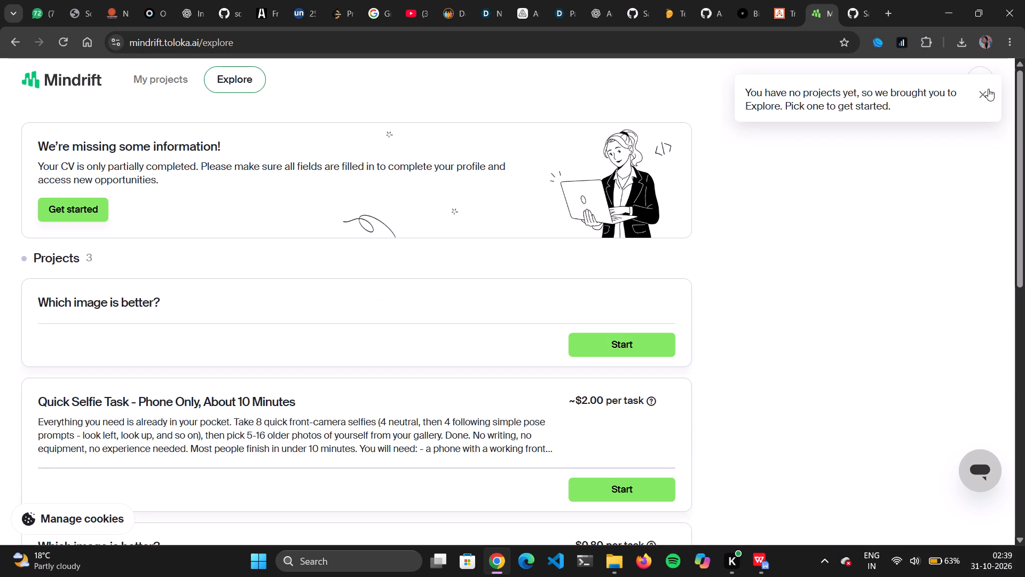
Open the Skills and experience page of the Mindrift profile and examine the CV form from General to Languages.
click(981, 84)
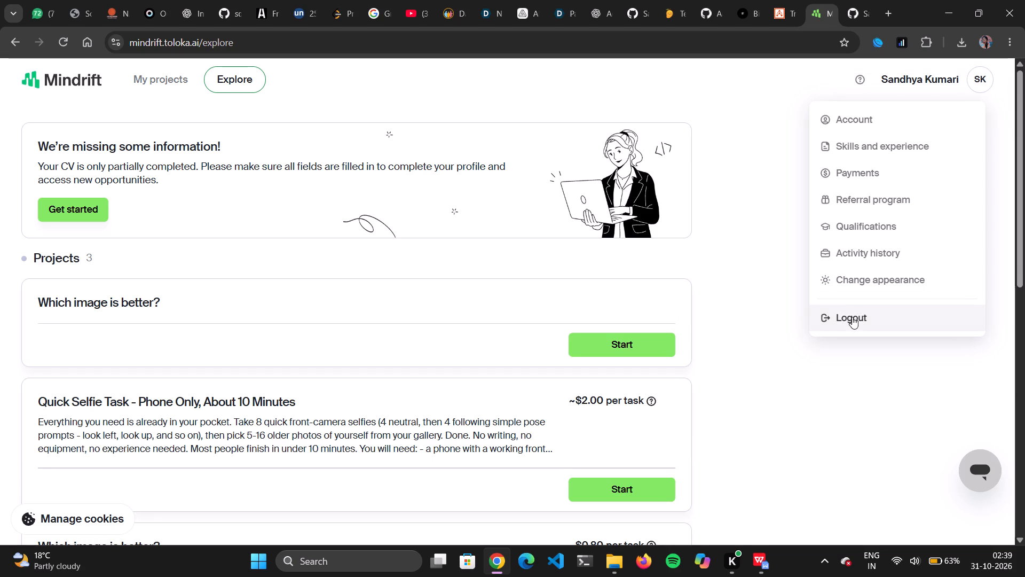
click(891, 149)
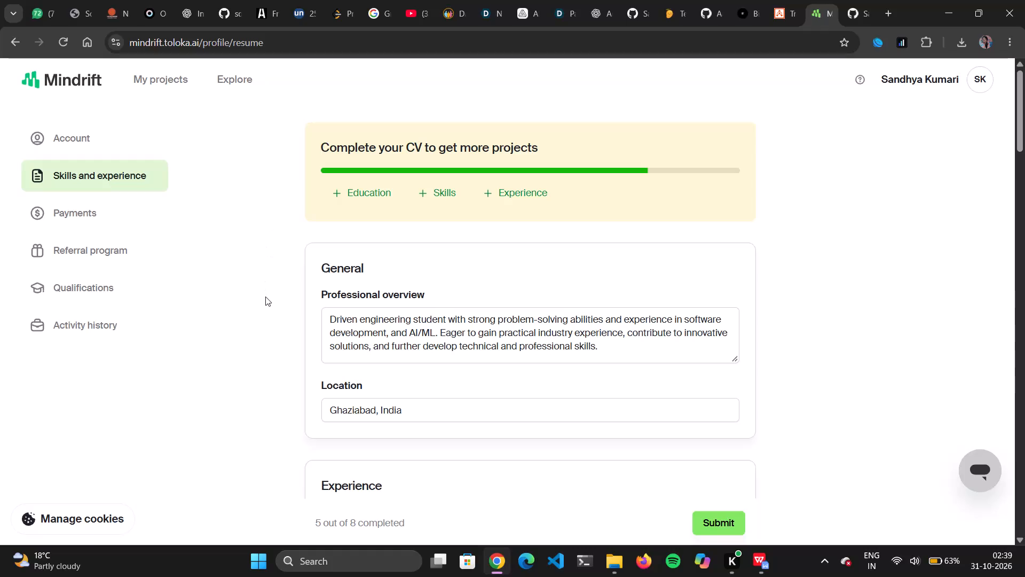
scroll(265, 297, down, 5)
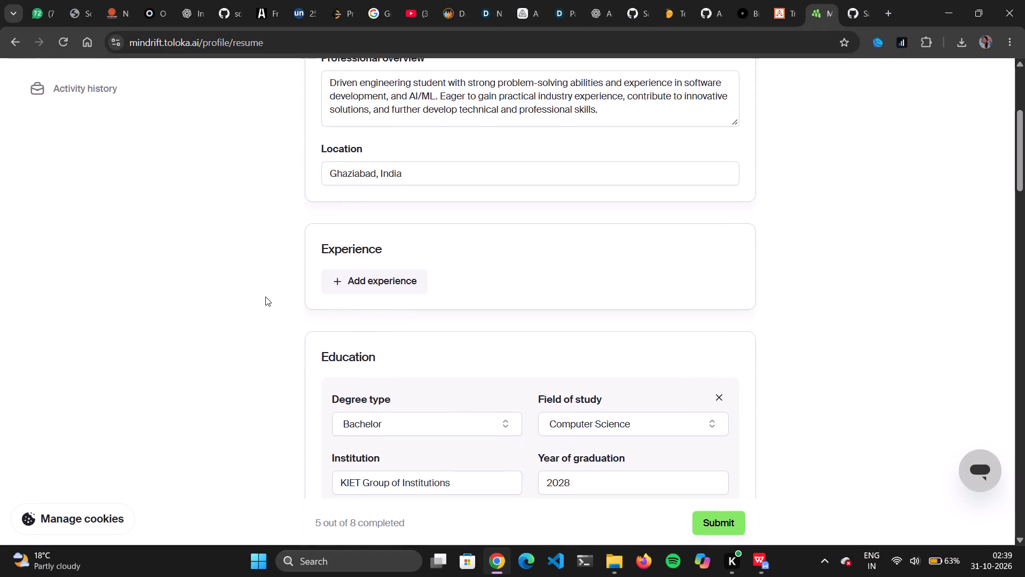
scroll(265, 297, down, 7)
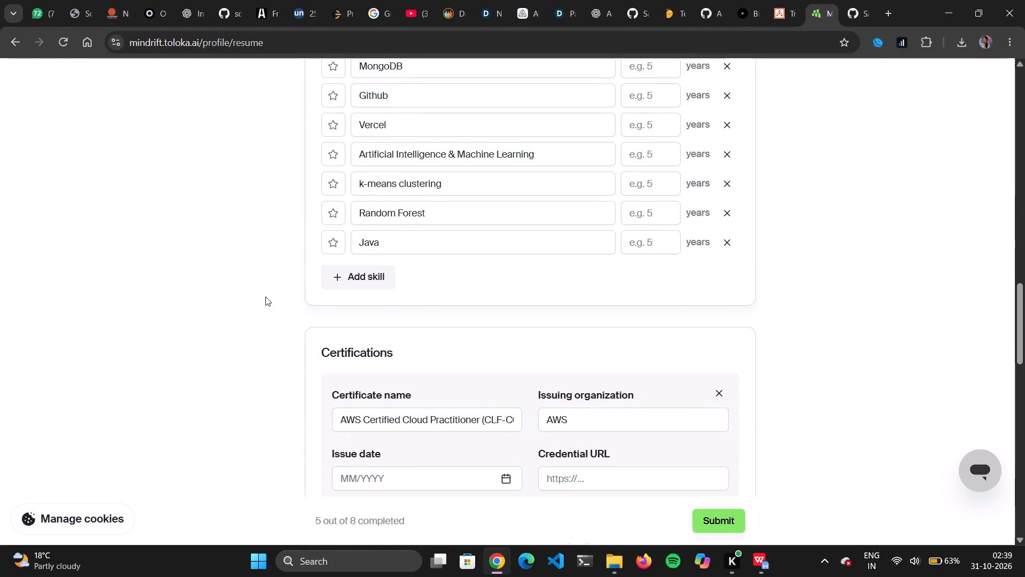
scroll(265, 297, down, 4)
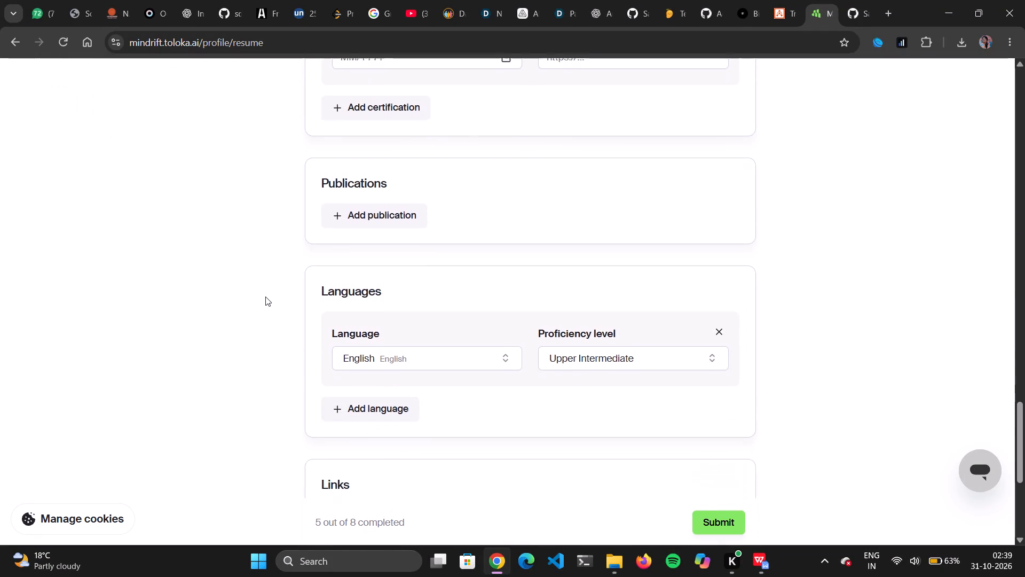
scroll(265, 297, up, 19)
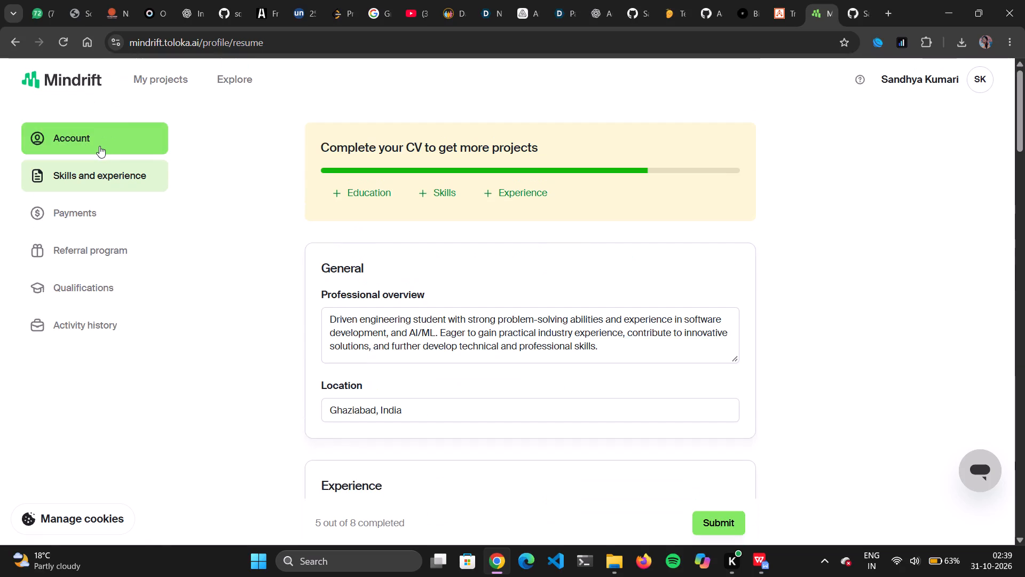
Examine the Account page, covering personal data, contact details, social logins, languages and settings.
click(99, 146)
scroll(426, 304, down, 4)
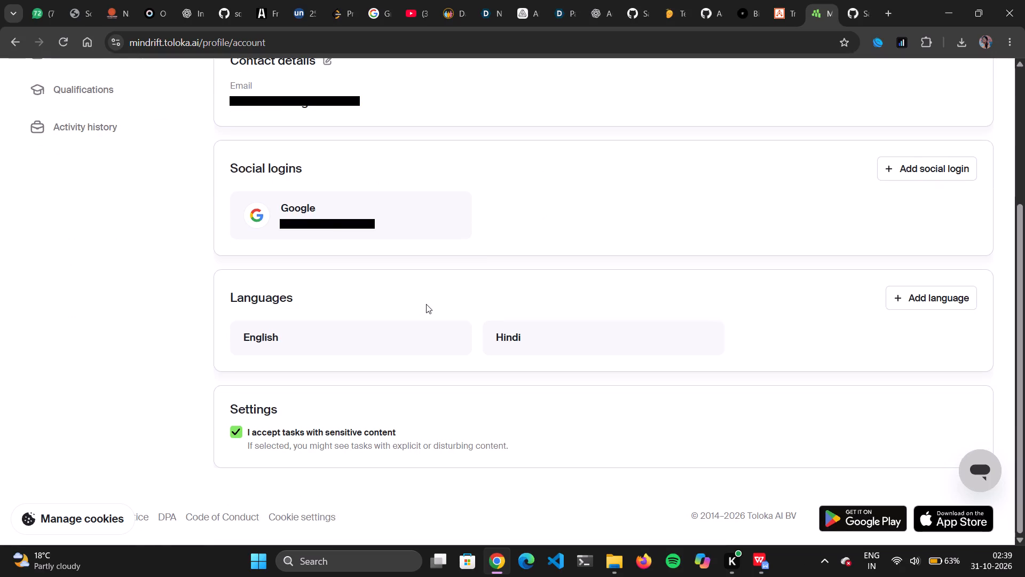
scroll(426, 304, up, 5)
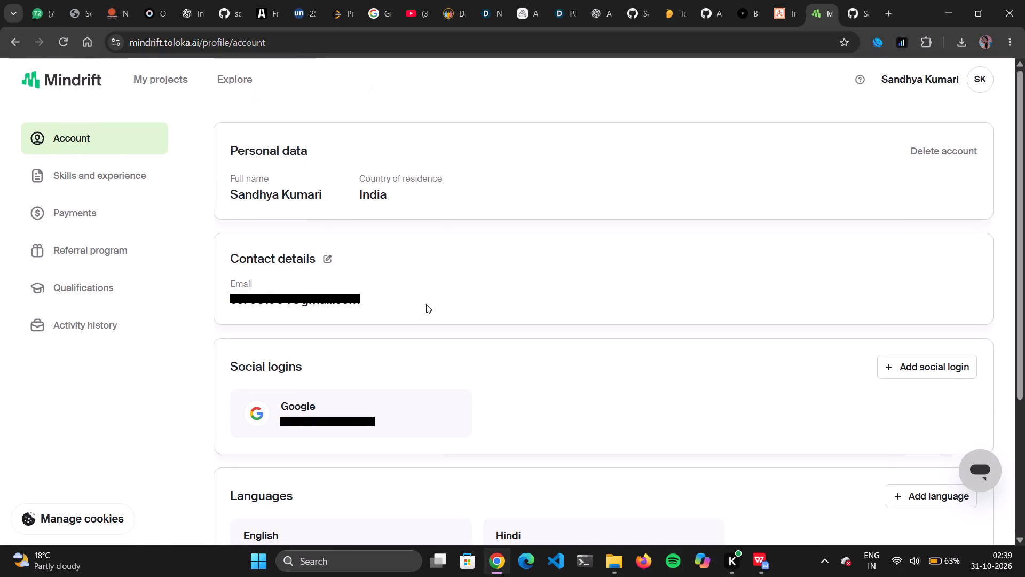
scroll(426, 304, down, 3)
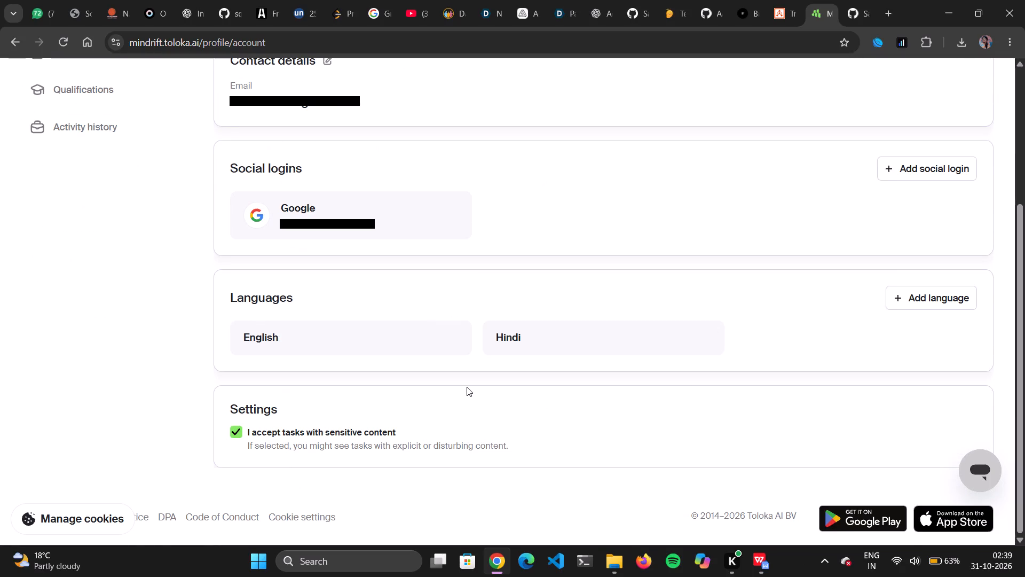
scroll(467, 387, down, 2)
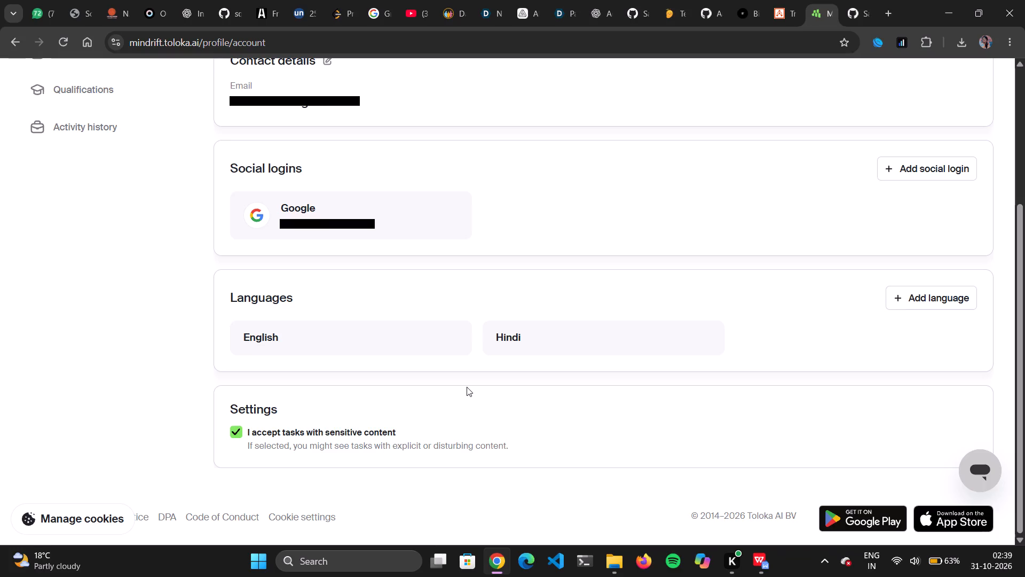
scroll(467, 387, up, 7)
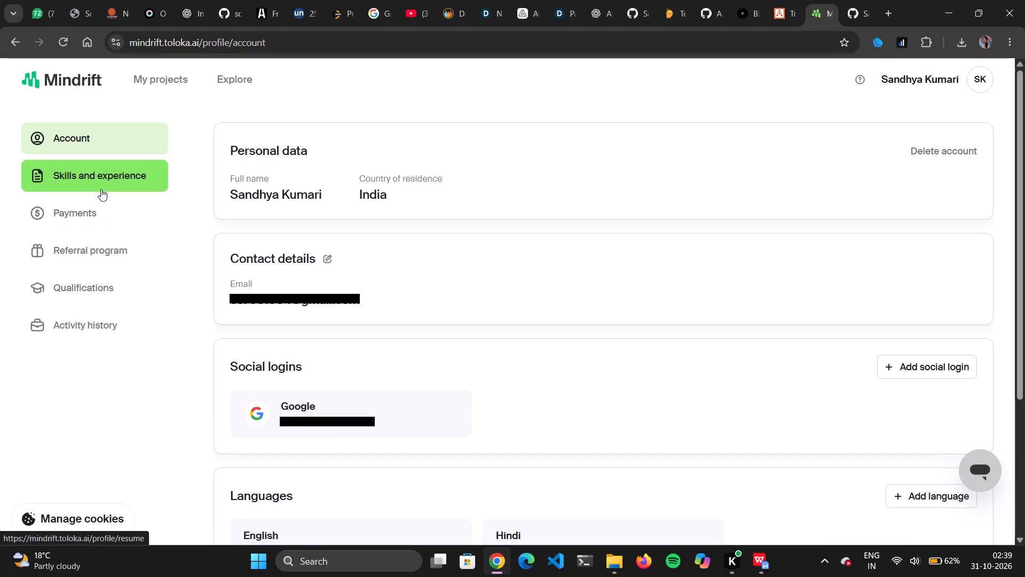
Return to Skills and experience and examine the whole CV form, from General through Education and Skills to Links.
click(101, 189)
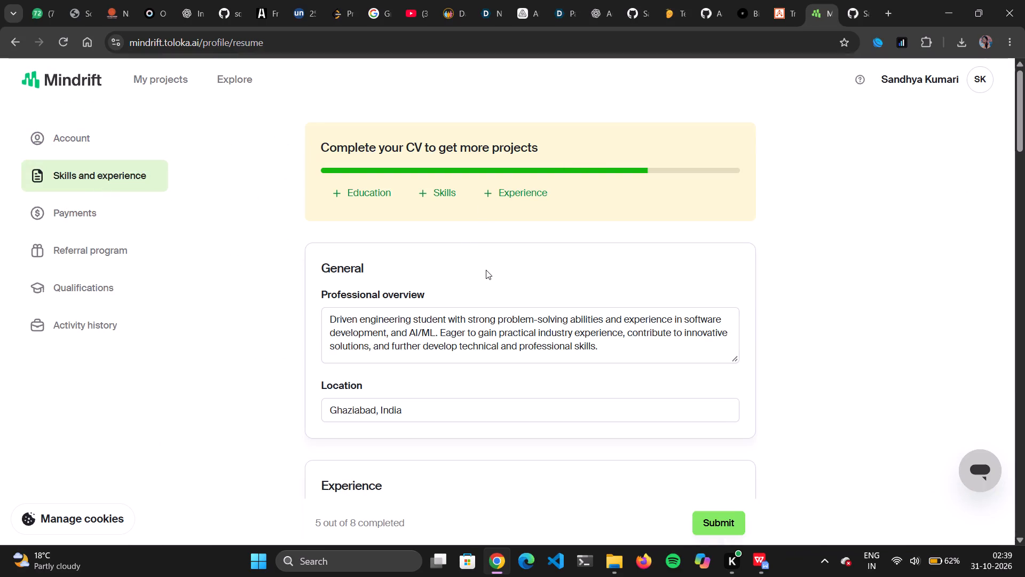
scroll(485, 396, down, 1)
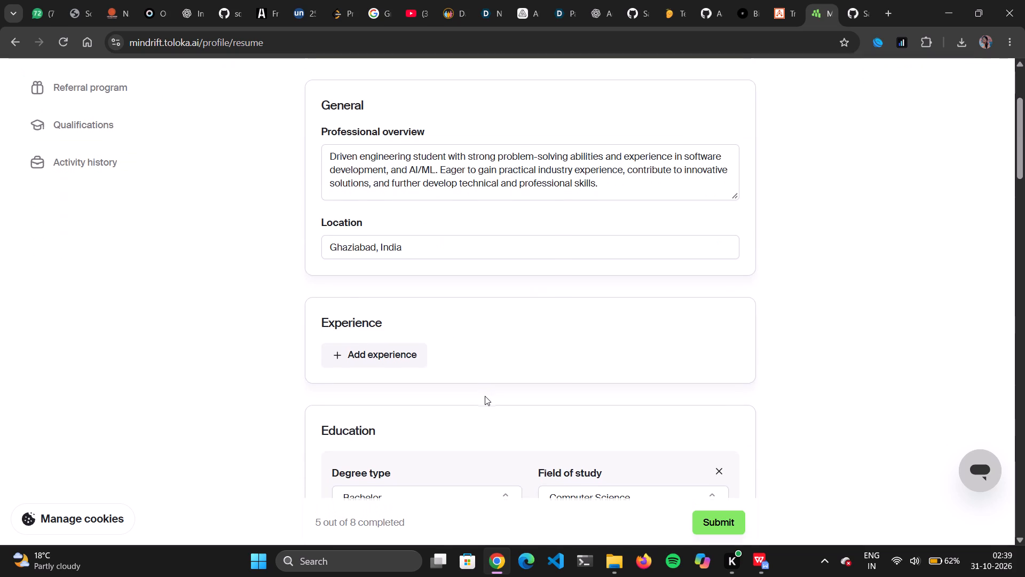
scroll(485, 396, down, 6)
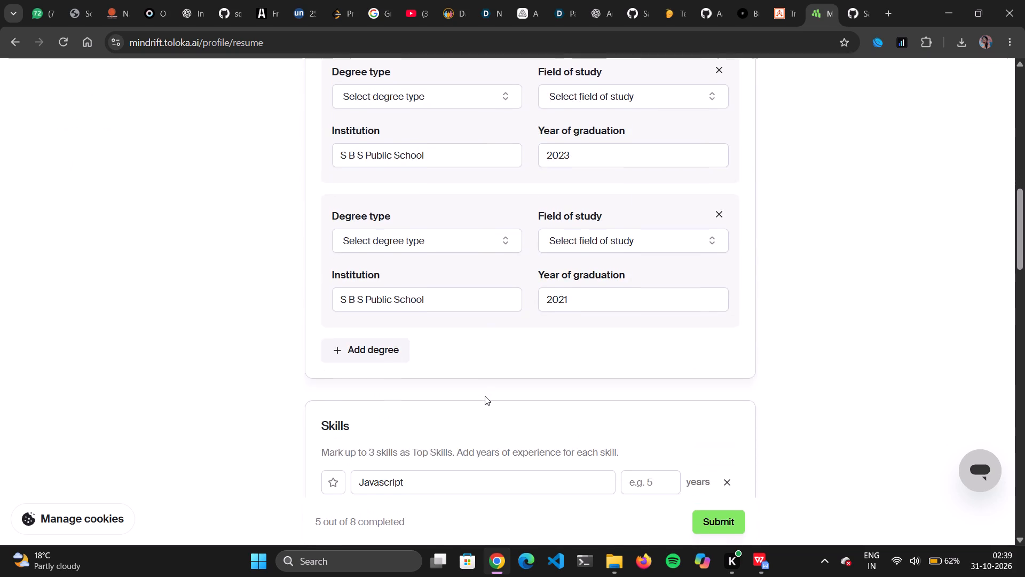
scroll(485, 396, down, 12)
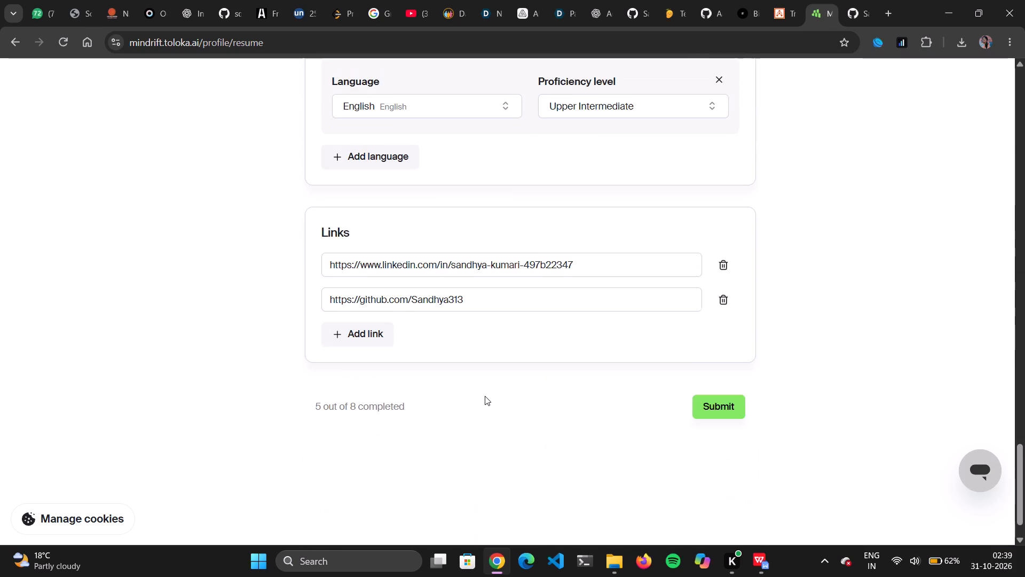
scroll(485, 396, up, 1)
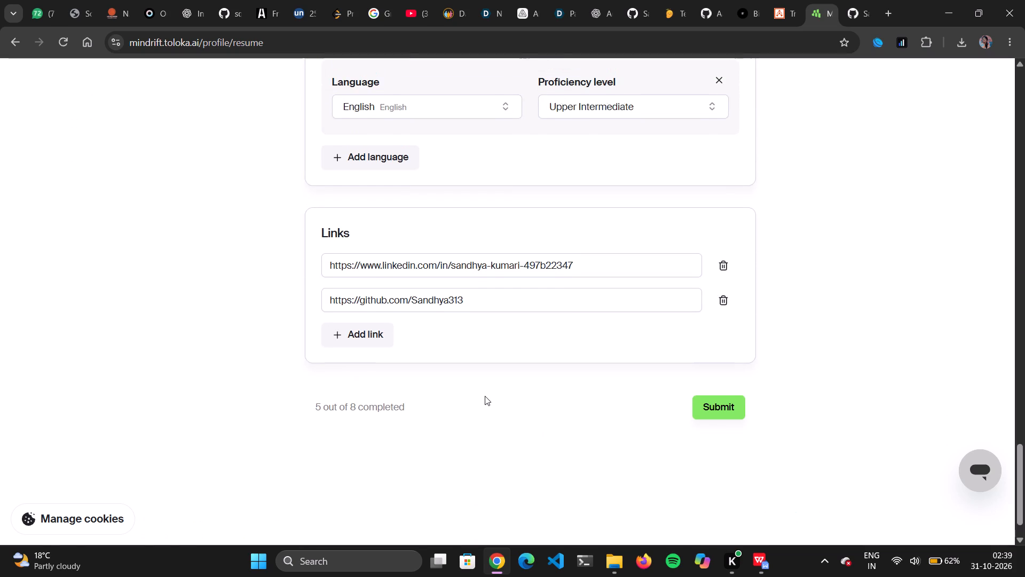
scroll(485, 396, up, 17)
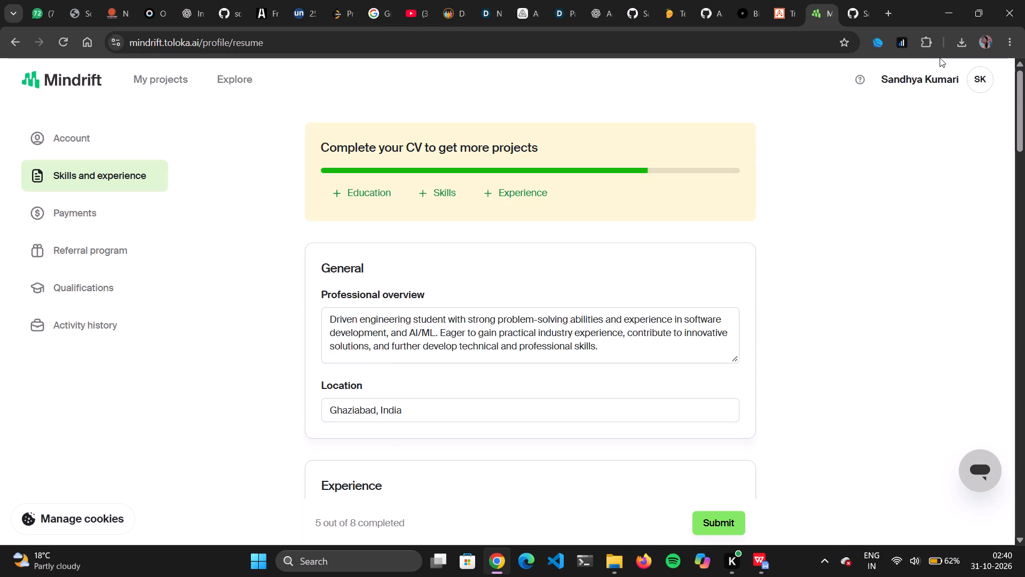
Open the Qualifications page of the Mindrift profile.
click(973, 77)
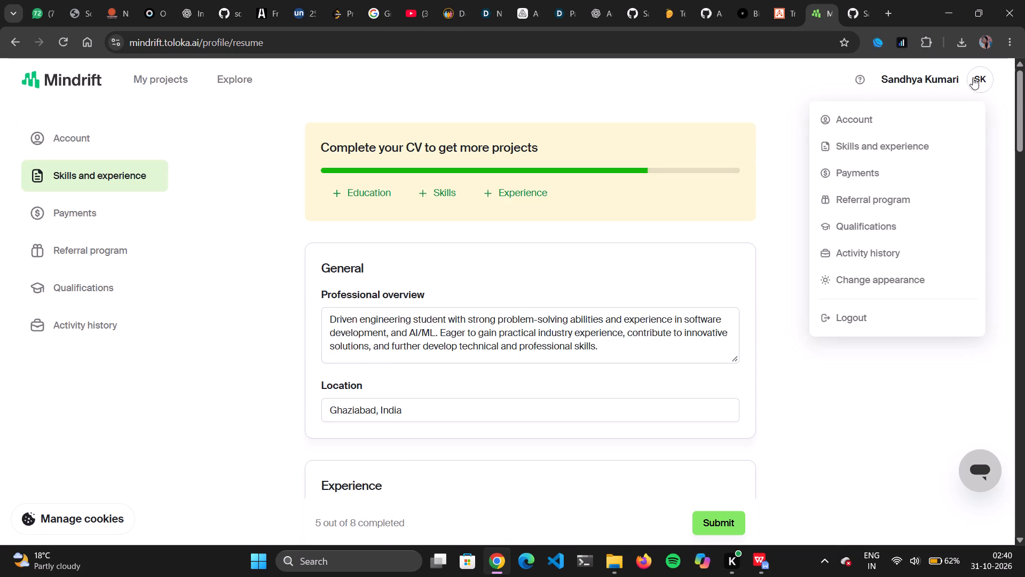
click(872, 220)
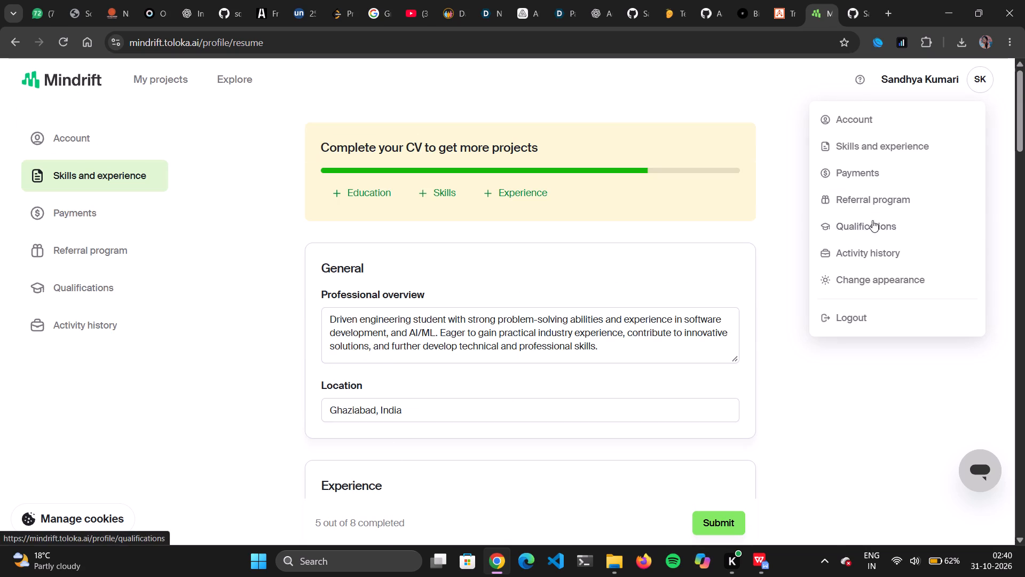
click(872, 220)
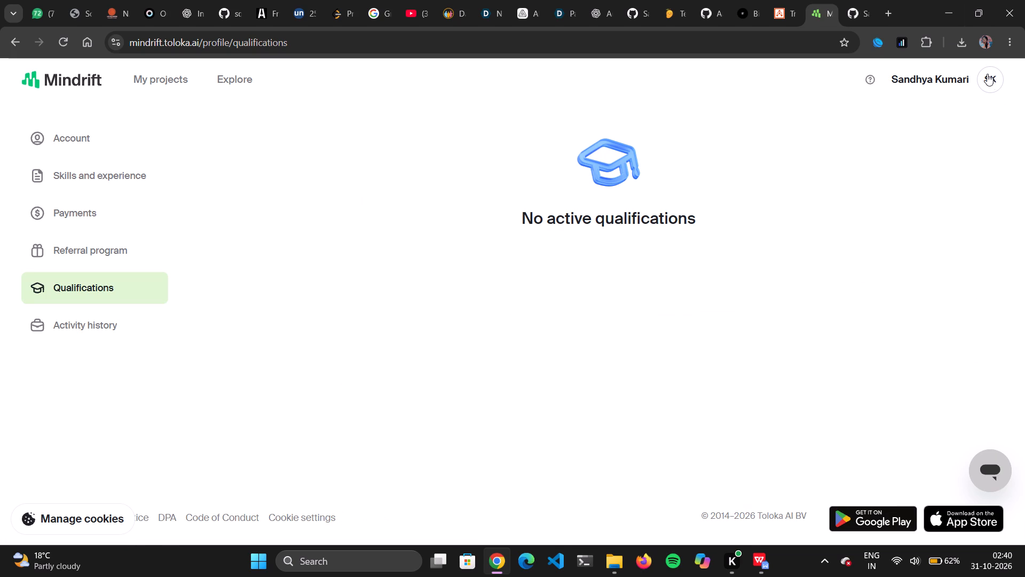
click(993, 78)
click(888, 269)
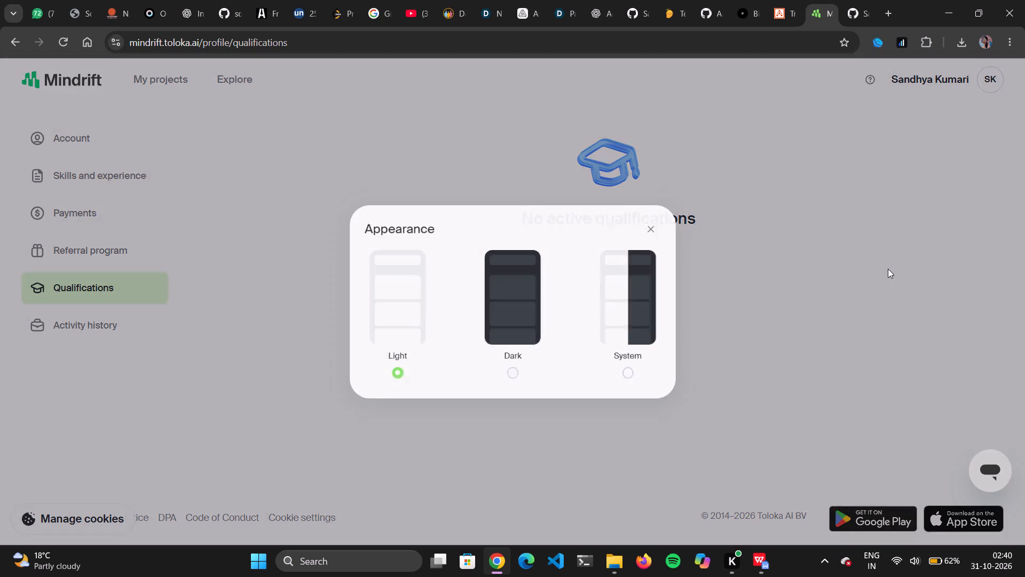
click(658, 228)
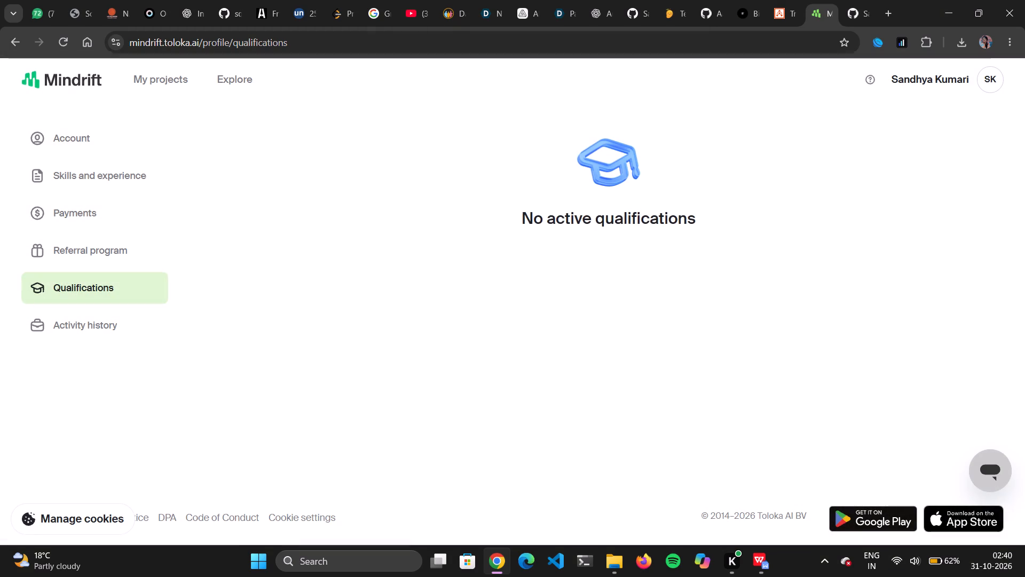
click(145, 175)
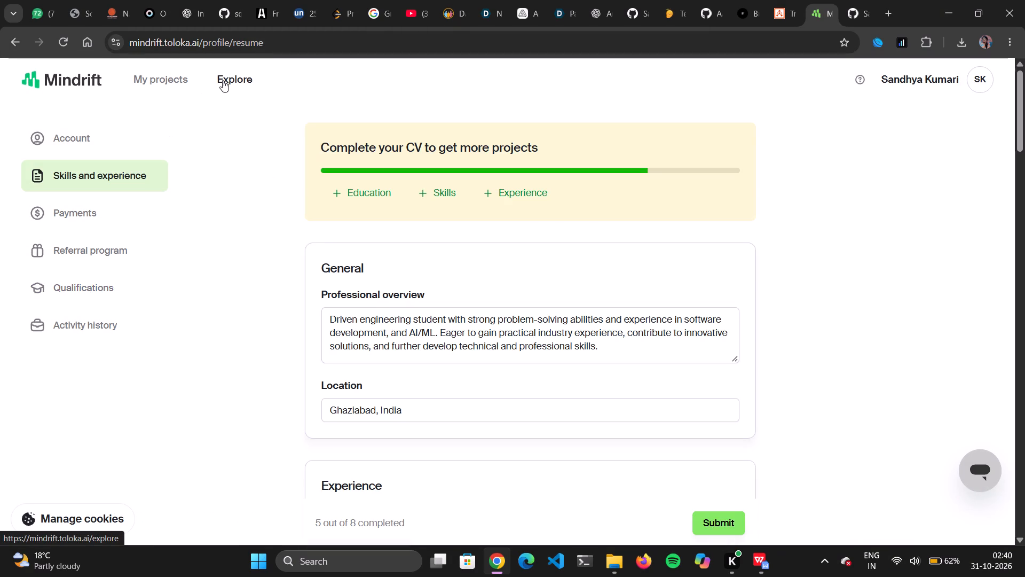
scroll(298, 275, down, 3)
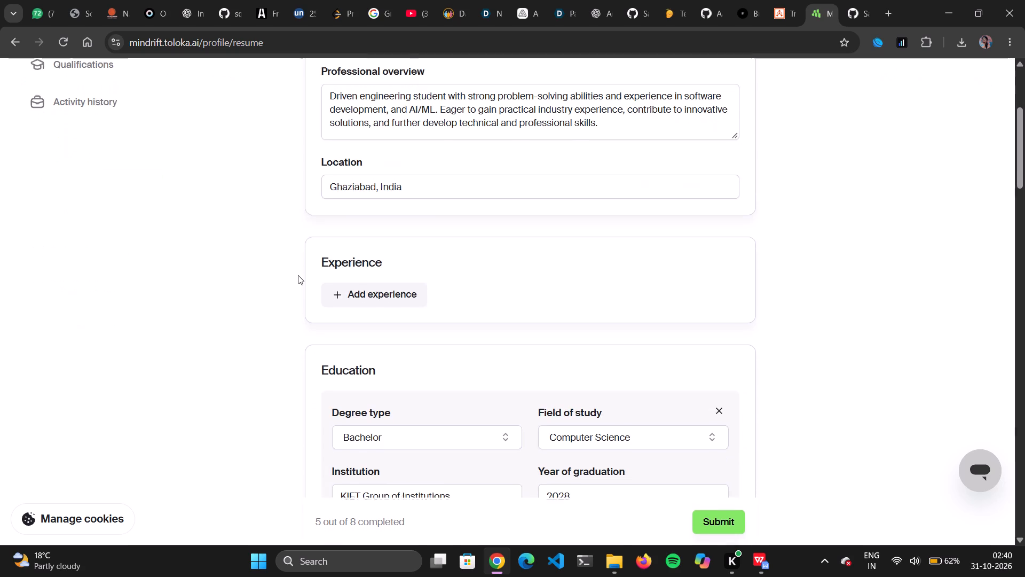
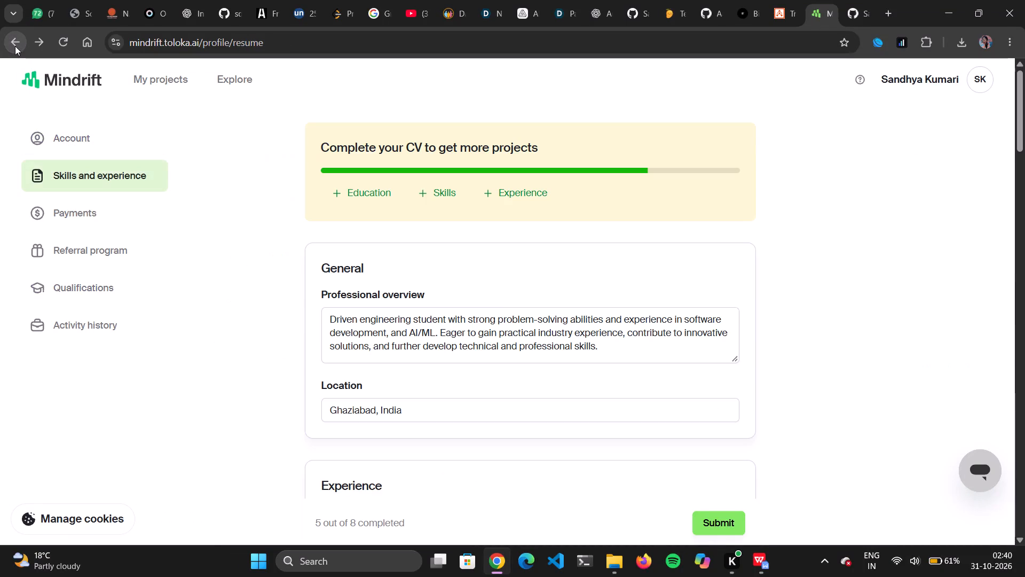
Go back from the Skills and experience page to the previously visited Mindrift project page.
click(15, 46)
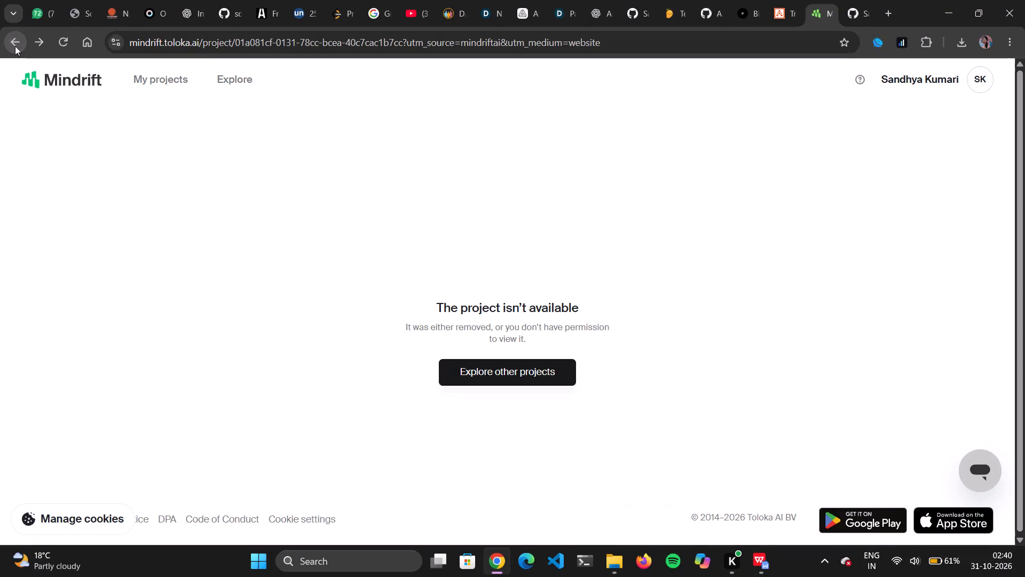
click(15, 46)
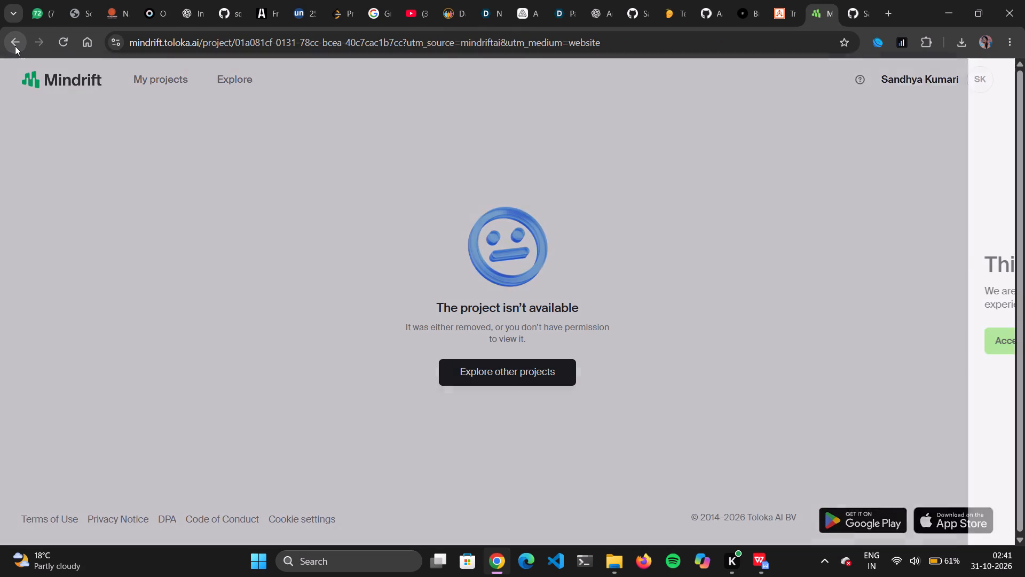
Try to return to the page before the unavailable Mindrift project, and dismiss the cookie notice without accepting or managing cookies.
click(15, 46)
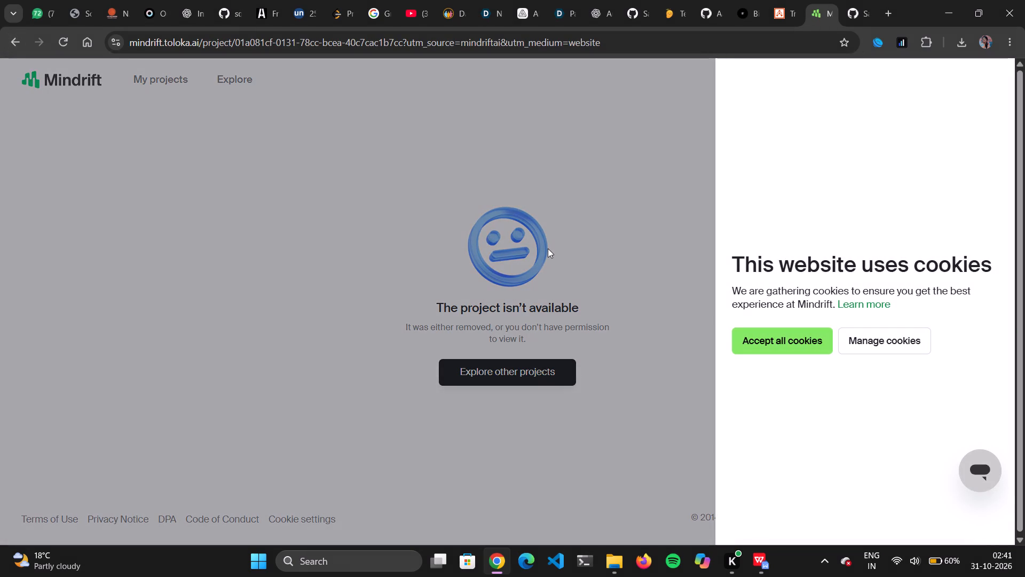
click(627, 348)
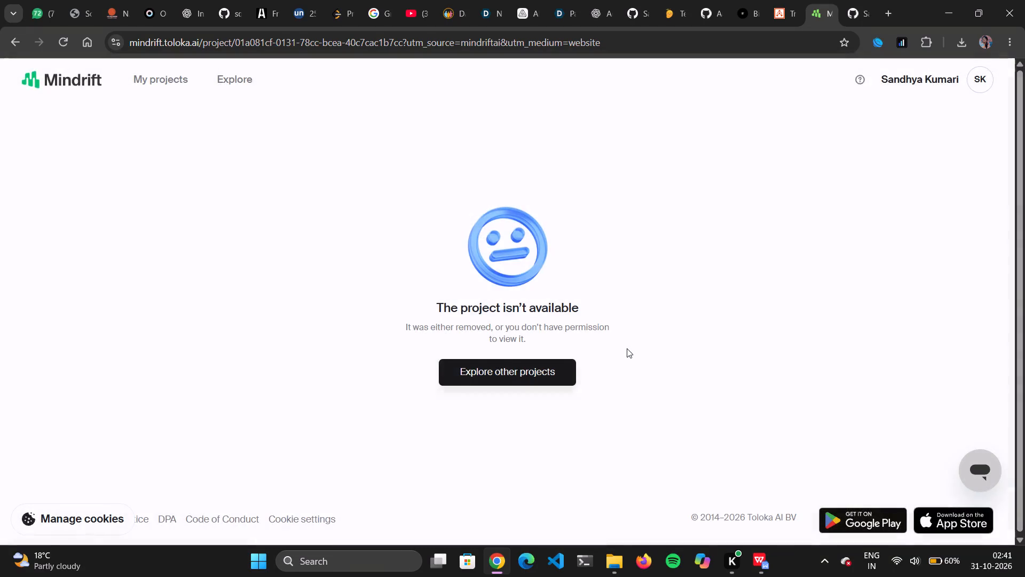
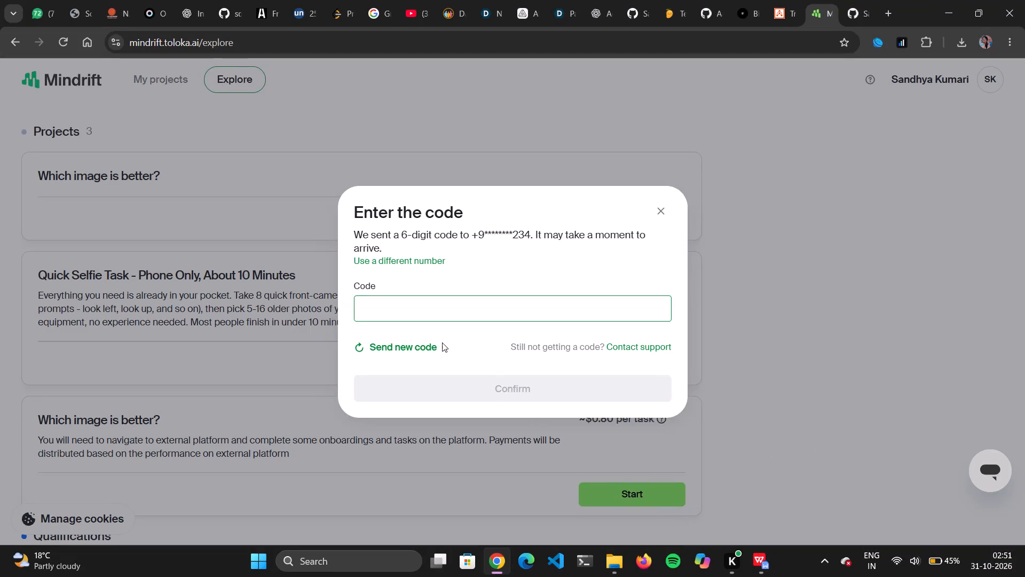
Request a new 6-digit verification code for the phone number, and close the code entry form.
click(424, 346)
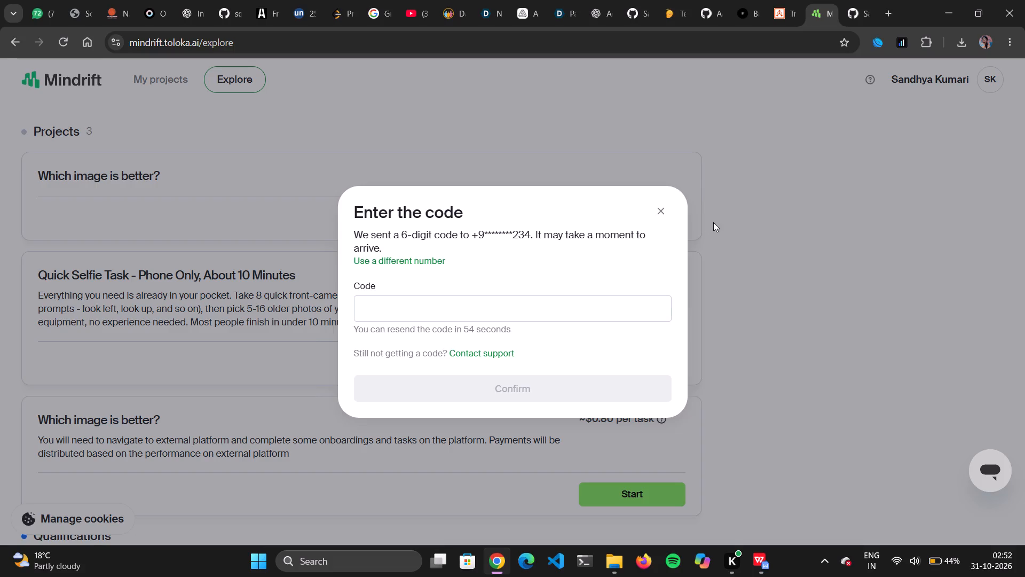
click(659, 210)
Start the first "Which image is better?" project again, the one without a listed price.
click(613, 227)
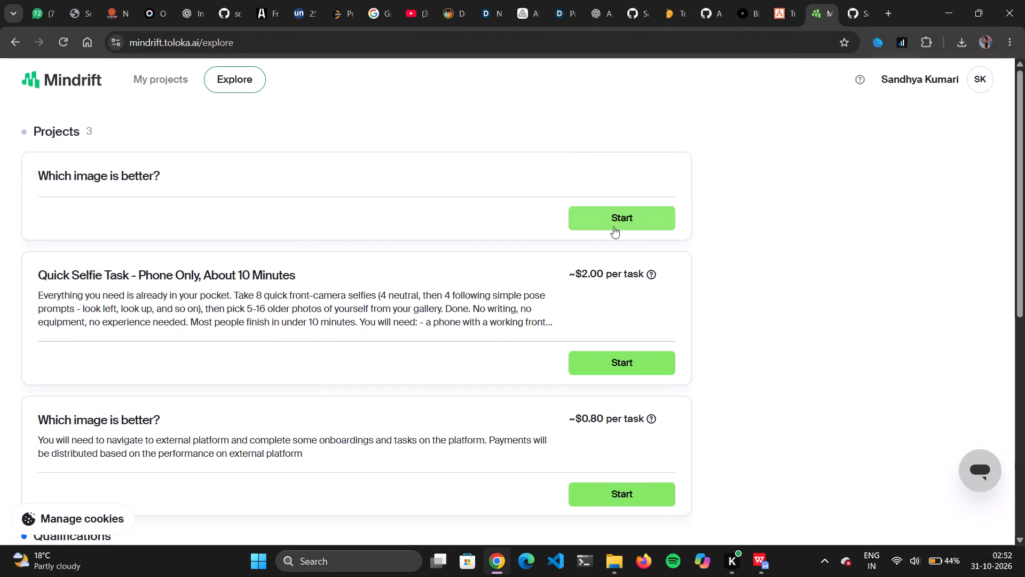